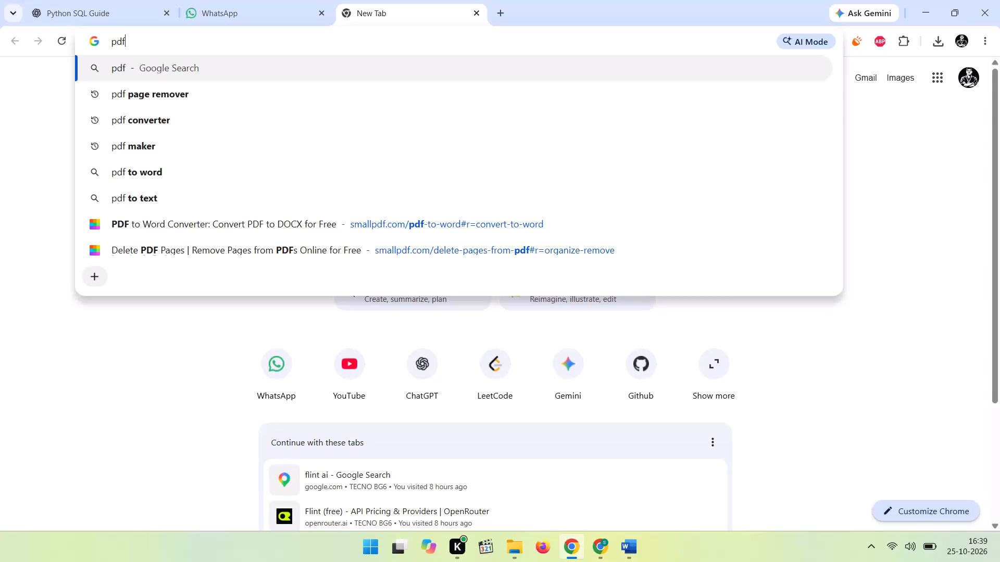
Search the web for "pdf to word".
key("space")
type("to word")
key("Return")
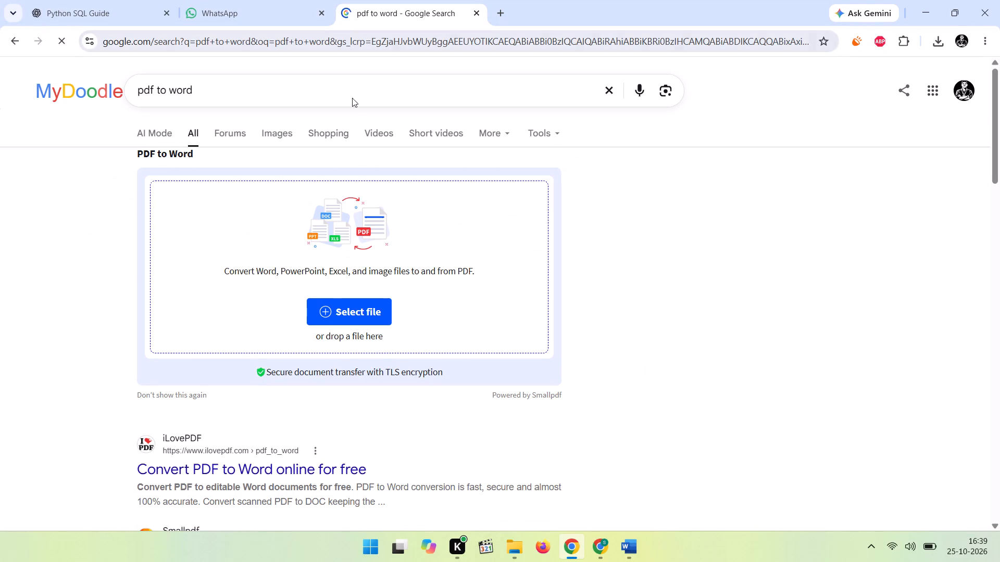
Select IIS_EXP_8.pdf in the Smallpdf file converter and convert it to Word using Basic conversion.
left_click(351, 315)
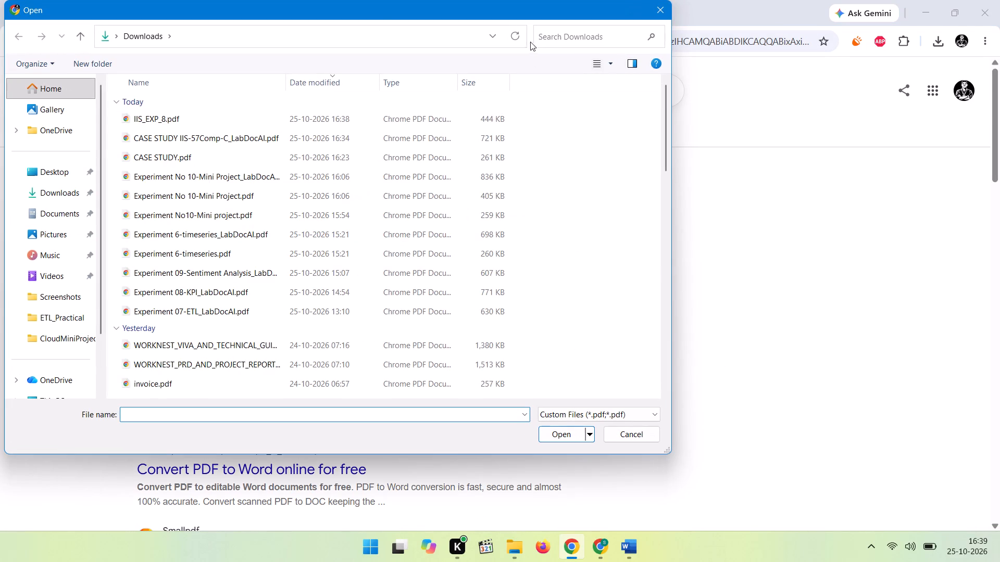
left_click(189, 118)
left_click(554, 433)
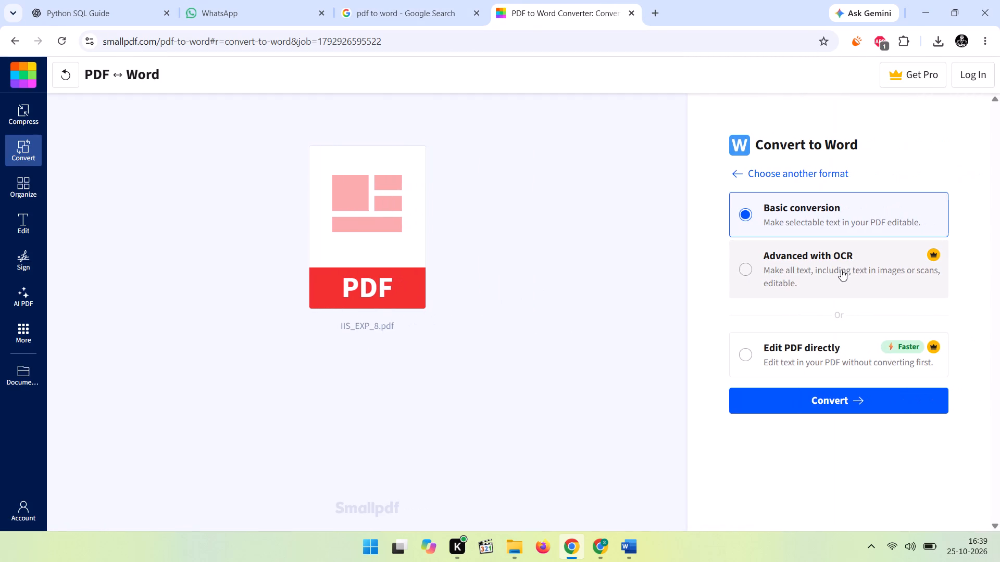
left_click(861, 393)
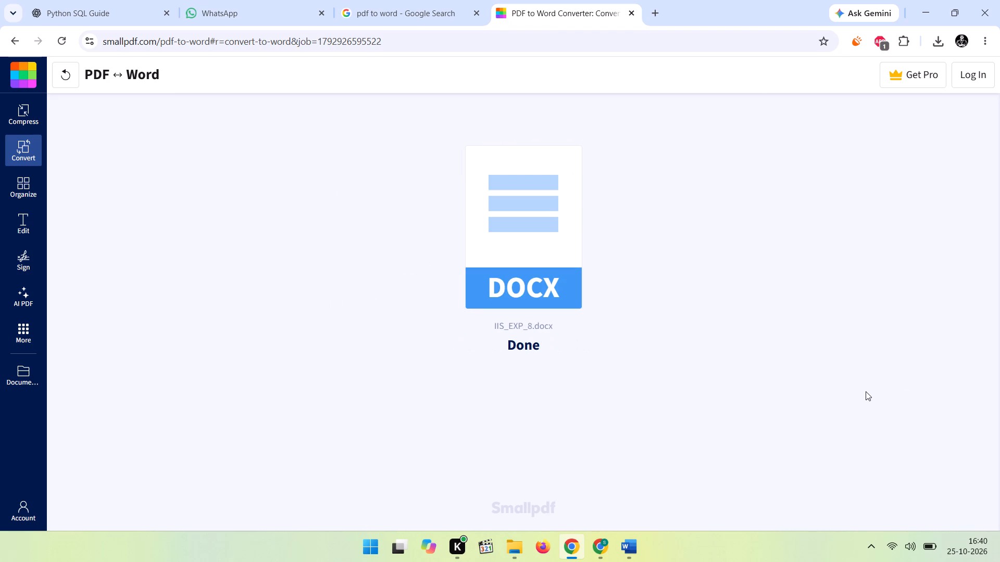
Download the converted IIS_EXP_8.docx and open it in Word.
left_click(835, 219)
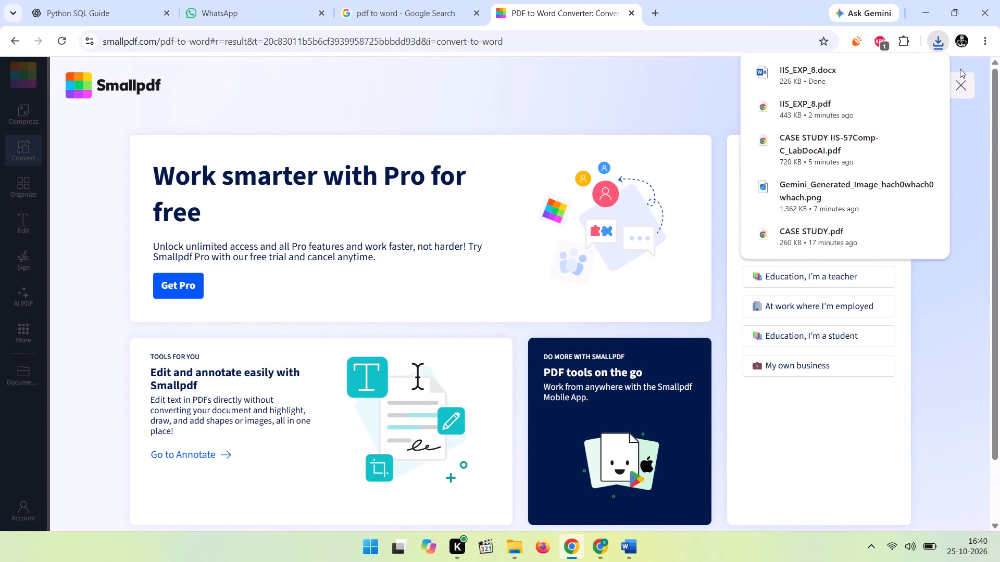
left_click(927, 71)
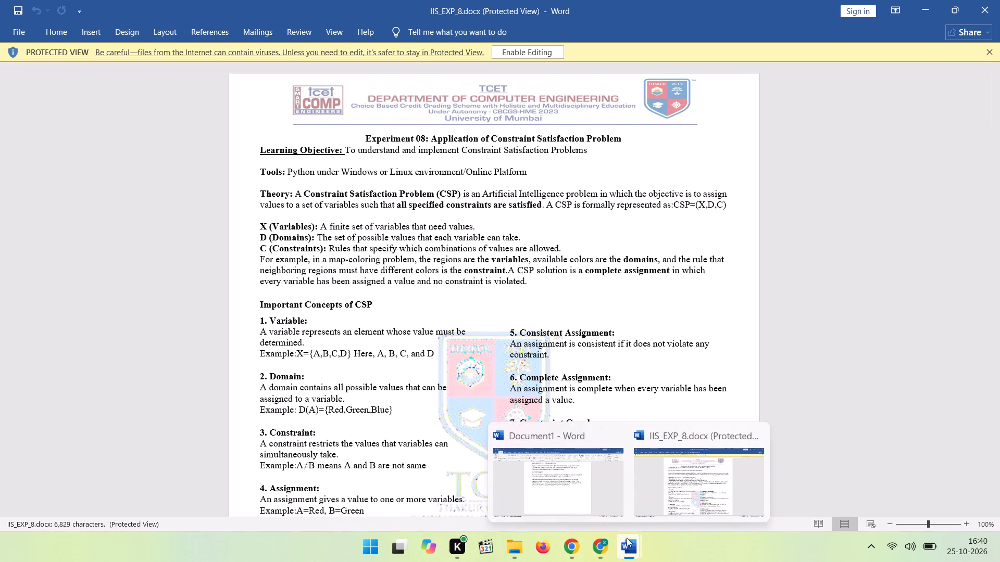
Close the other Word document, Document1, without saving its changes.
left_click(613, 436)
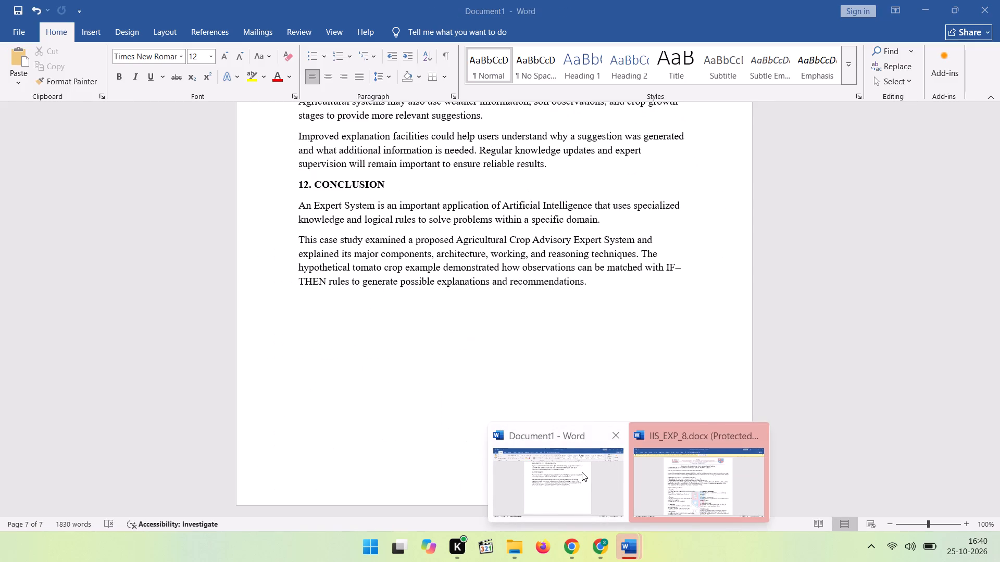
left_click(551, 486)
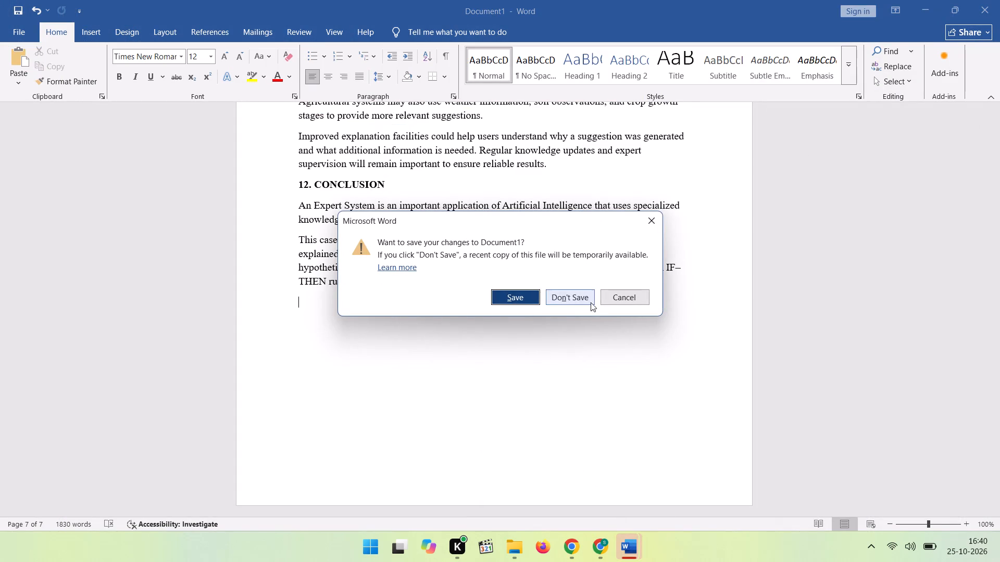
left_click(586, 286)
left_click(580, 294)
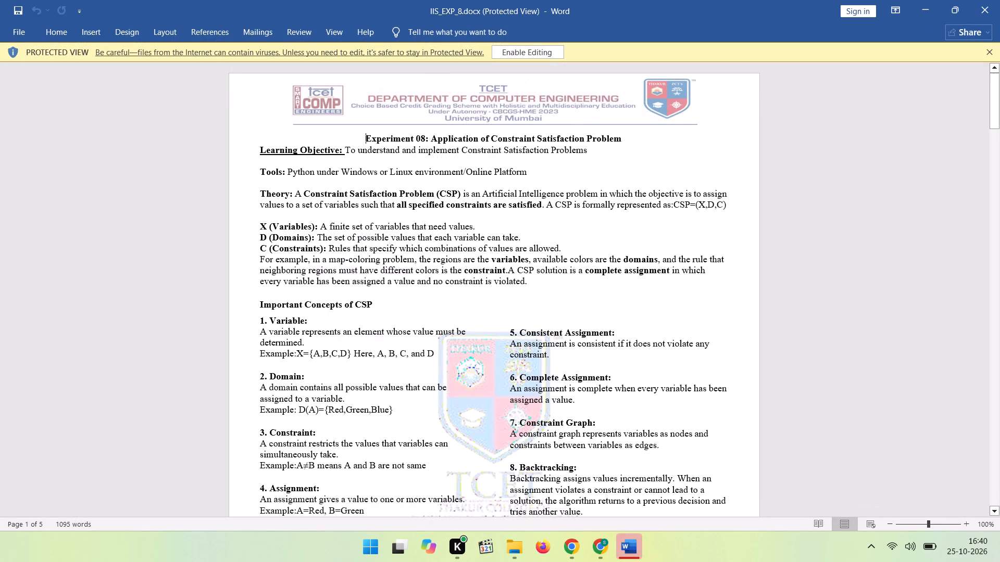
Enable editing for the protected IIS_EXP_8.docx.
left_click(530, 47)
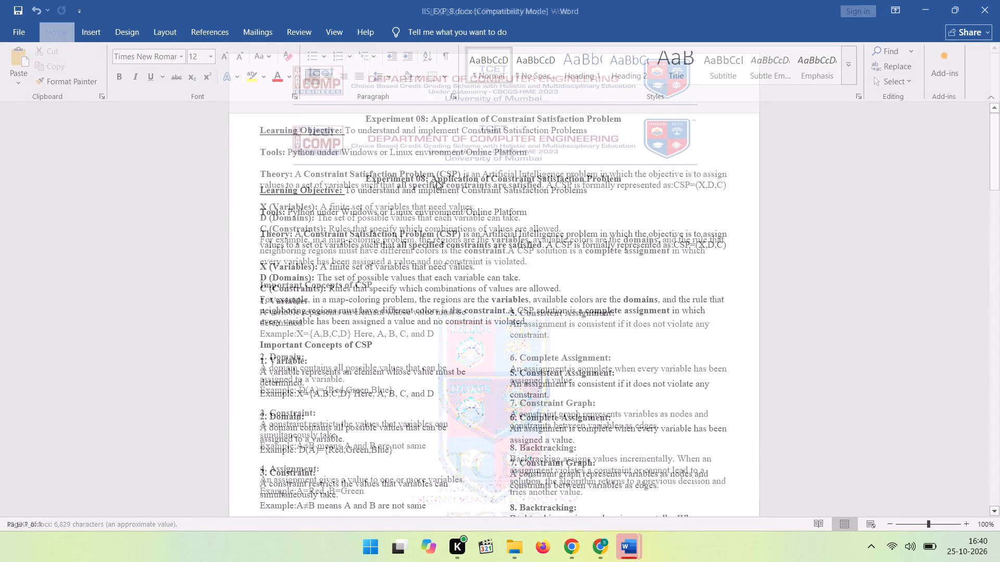
Look through all pages of IIS_EXP_8.docx to examine the converted text, code, output images and watermark pictures.
scroll(438, 187, "down", 4)
scroll(354, 188, "up", 4)
scroll(354, 187, "down", 9)
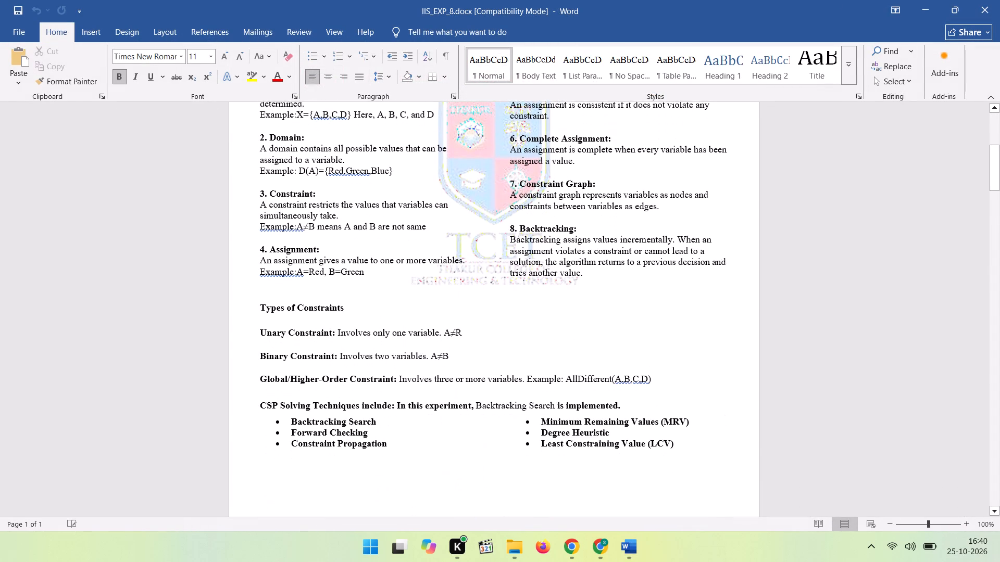
scroll(347, 210, "down", 3)
scroll(347, 212, "up", 1)
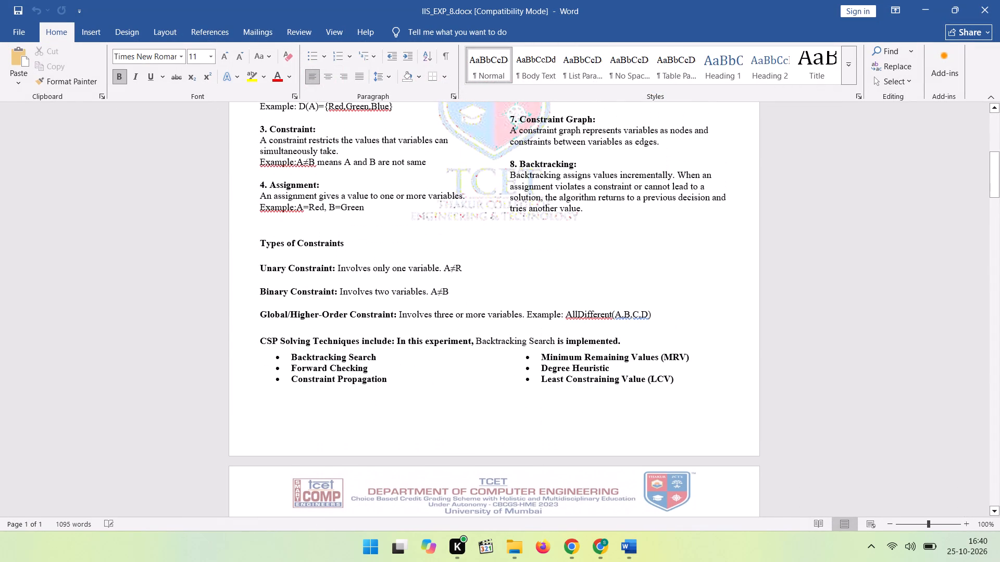
scroll(347, 212, "down", 16)
scroll(345, 220, "down", 6)
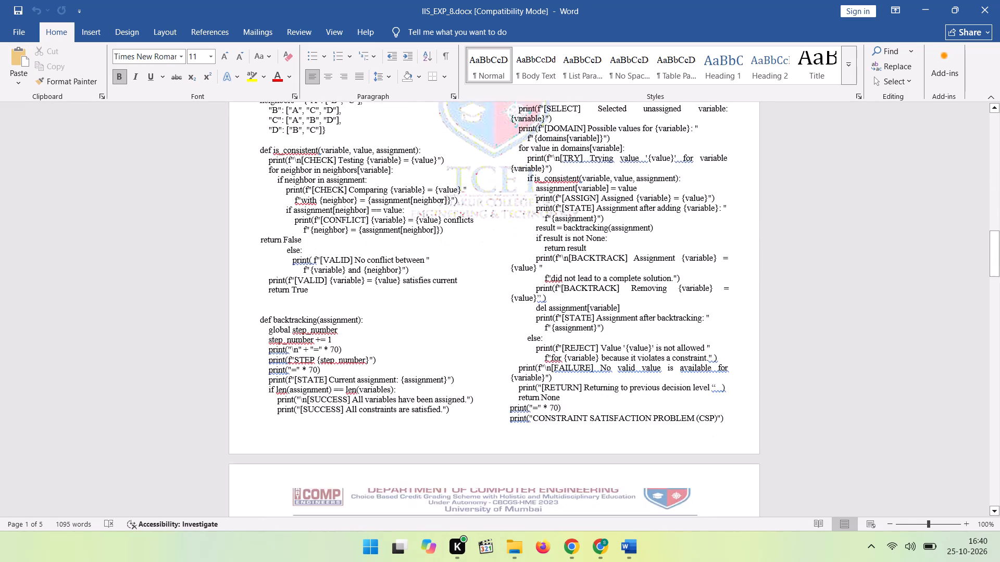
scroll(345, 221, "down", 17)
scroll(345, 223, "down", 8)
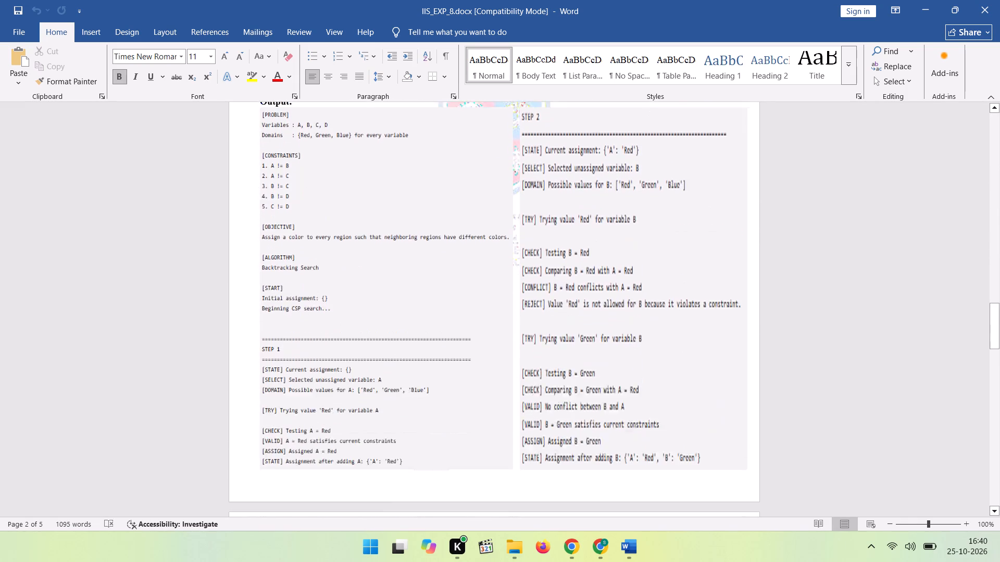
scroll(345, 223, "down", 17)
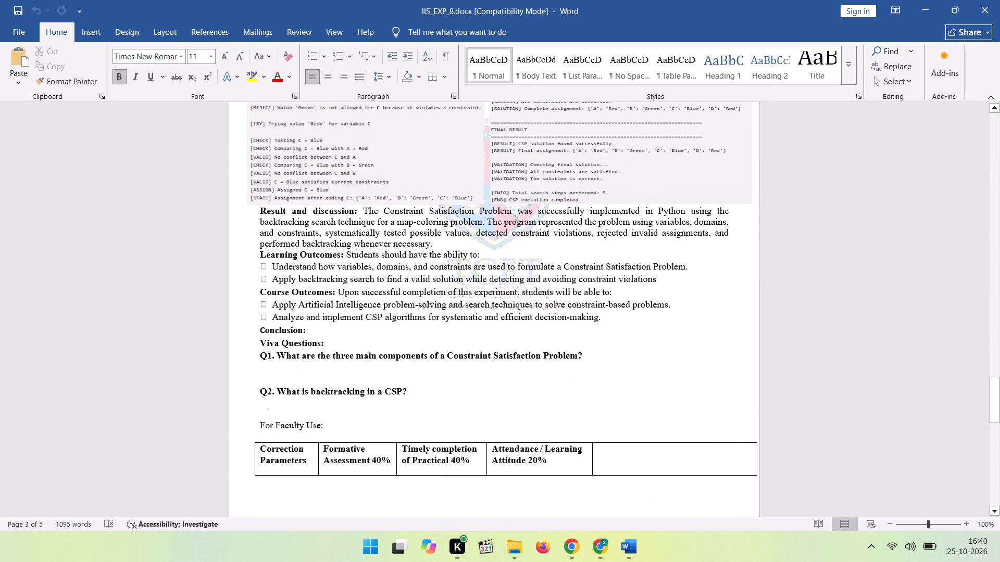
scroll(345, 223, "down", 15)
scroll(354, 238, "down", 7)
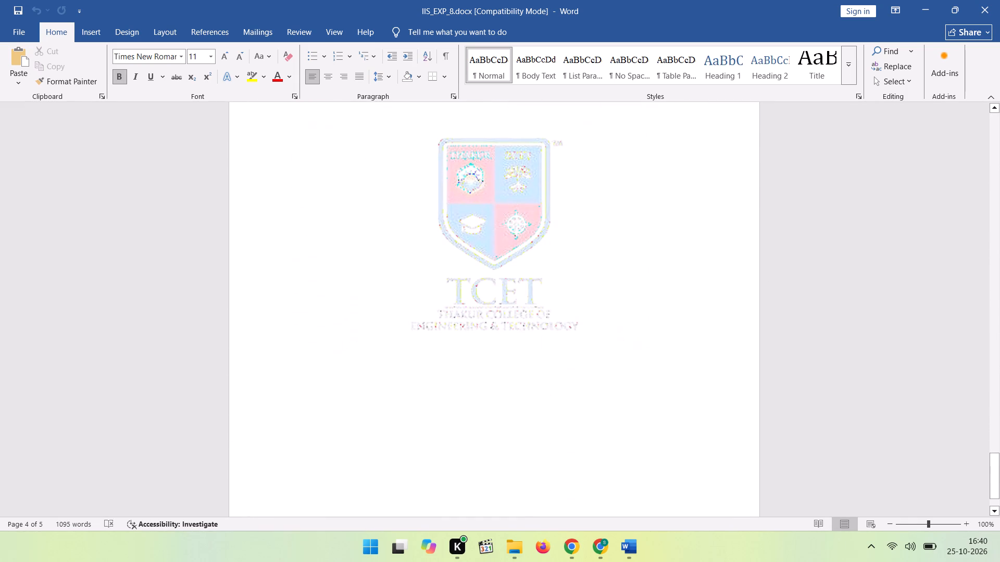
Delete the TCET logo watermark pictures from pages 5 and 4 of the document.
left_click(486, 195)
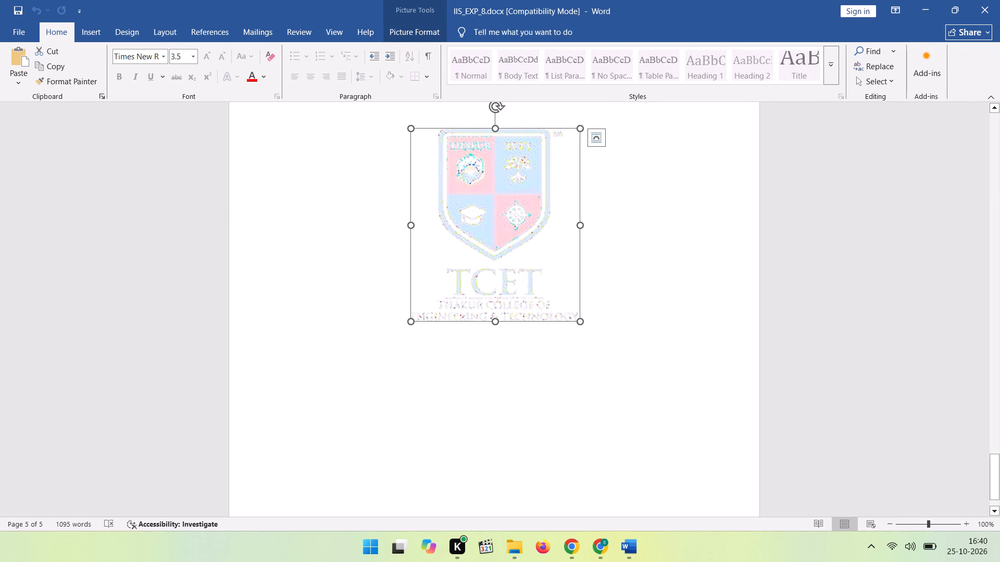
scroll(499, 169, "up", 14)
scroll(481, 223, "down", 8)
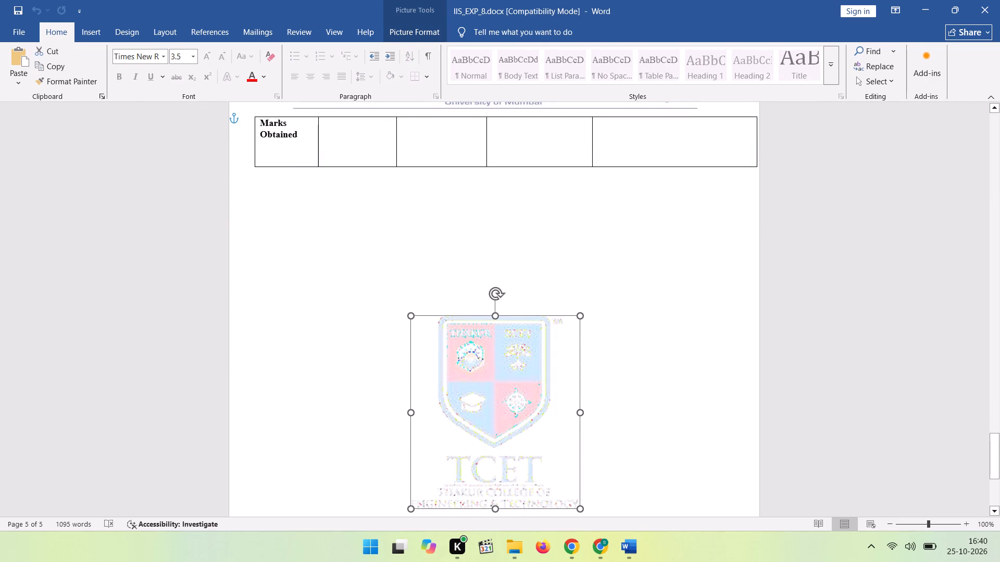
key("Delete")
scroll(468, 233, "up", 13)
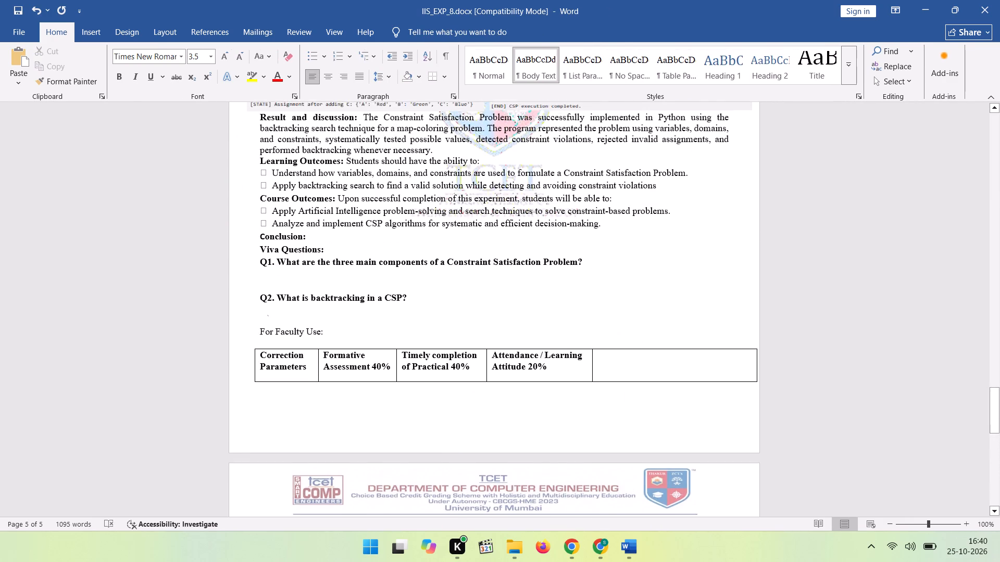
scroll(467, 218, "up", 5)
left_click(494, 305)
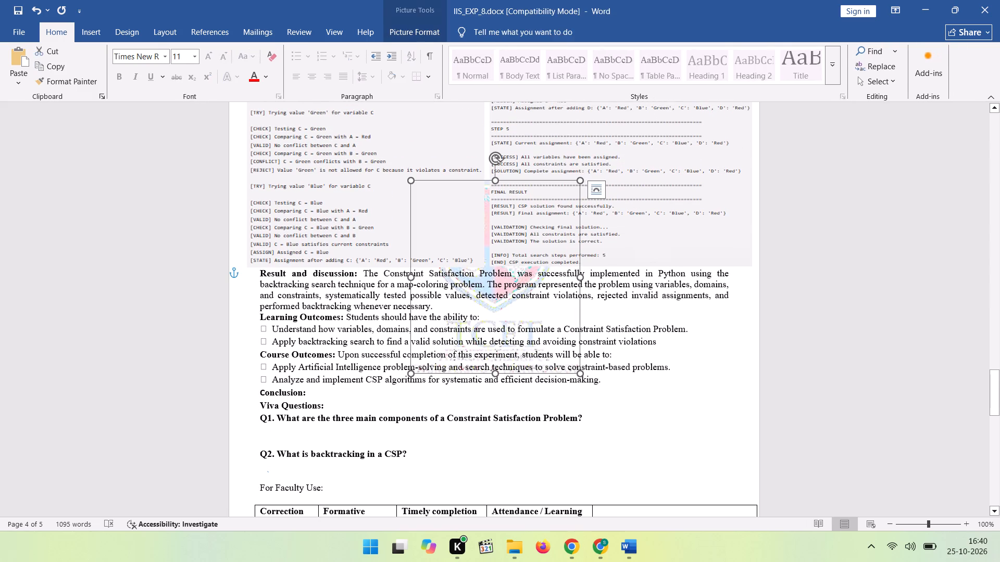
key("Delete")
Delete the TCET logo watermark pictures from page 3 and page 2.
scroll(495, 299, "up", 17)
scroll(494, 297, "up", 7)
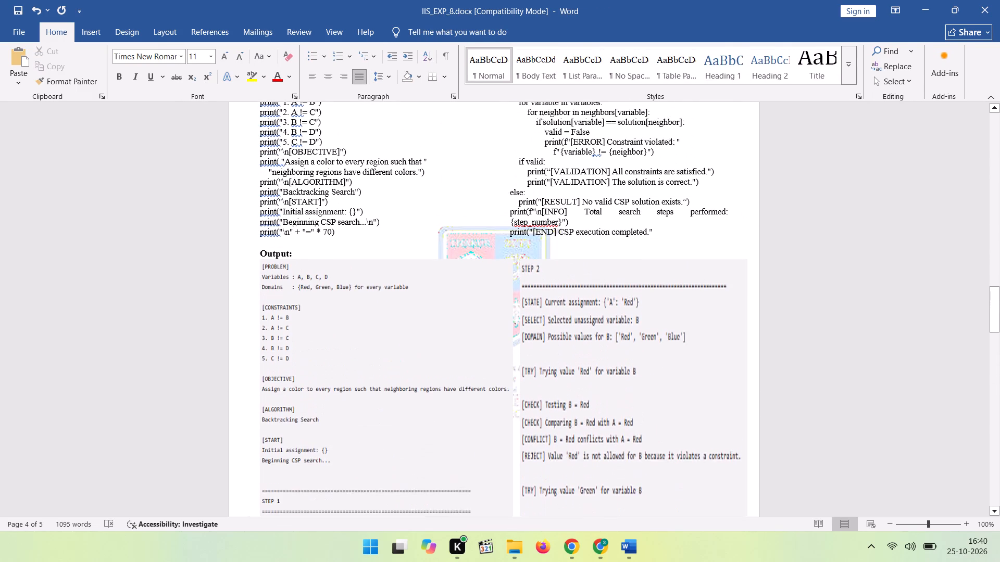
left_click(501, 252)
key("Delete")
scroll(501, 252, "up", 14)
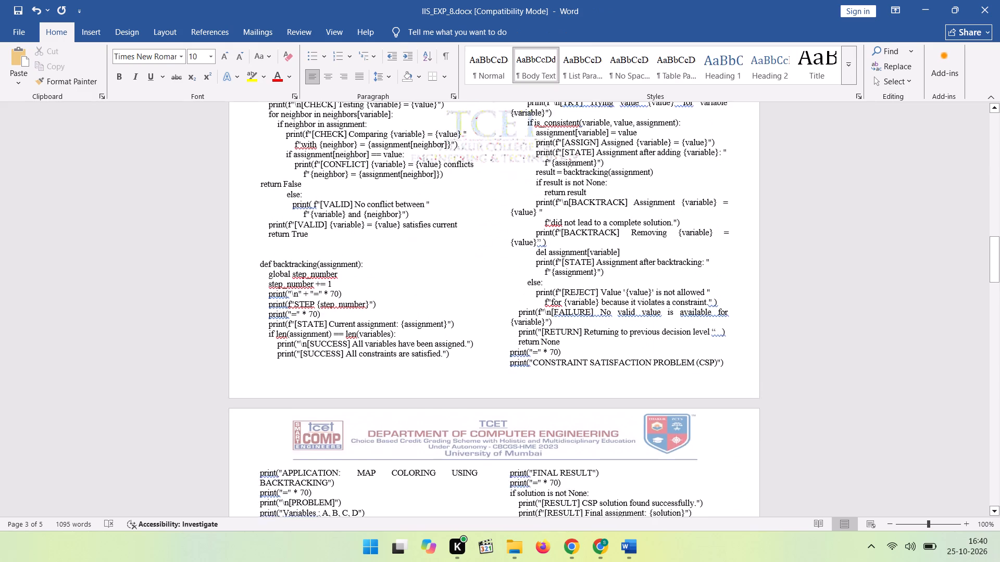
scroll(493, 258, "up", 6)
left_click(476, 223)
key("Delete")
Delete the TCET logo watermark picture behind the Important Concepts of CSP section on page 1.
scroll(476, 223, "up", 4)
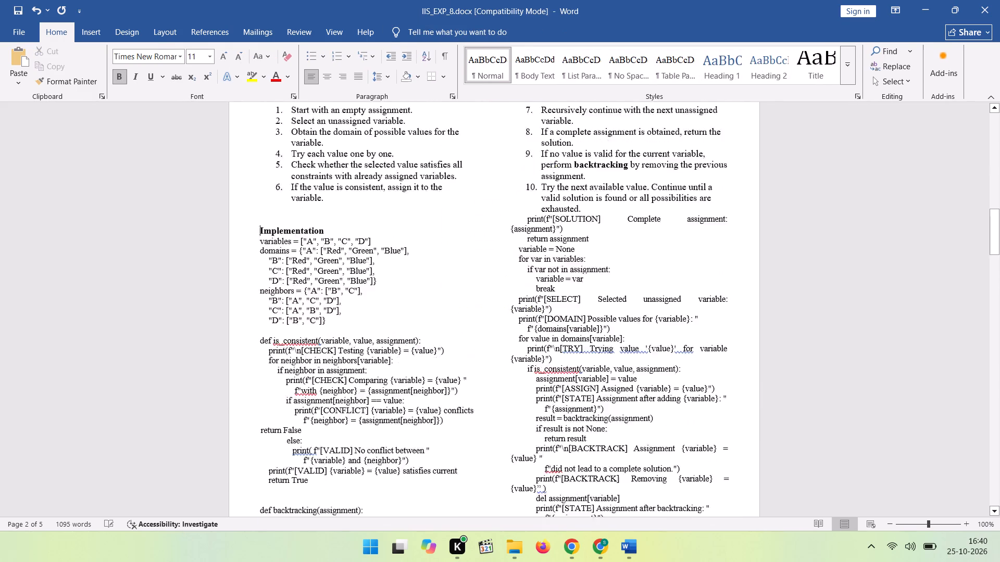
scroll(476, 223, "up", 17)
scroll(474, 224, "up", 14)
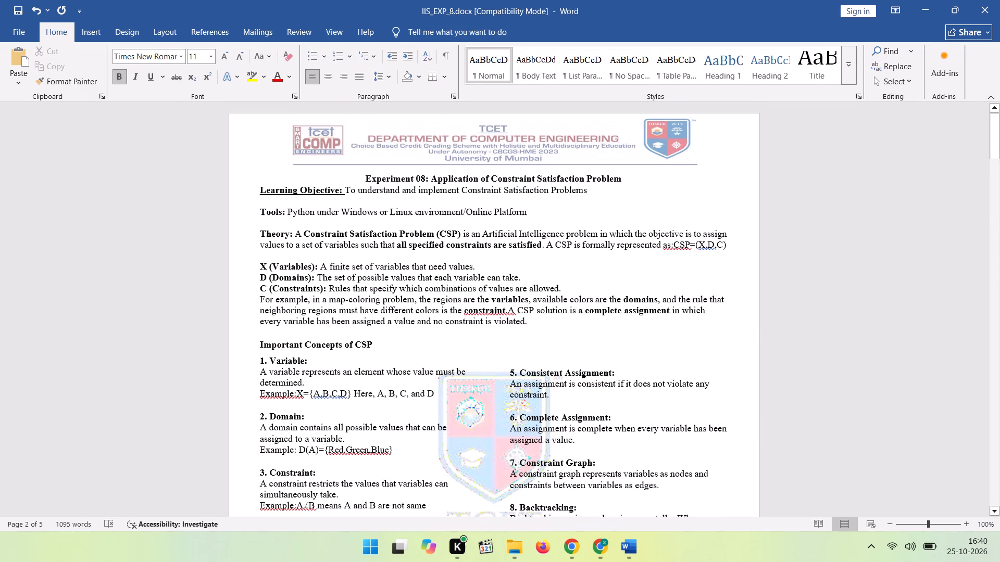
scroll(463, 228, "up", 3)
key("ctrl+a")
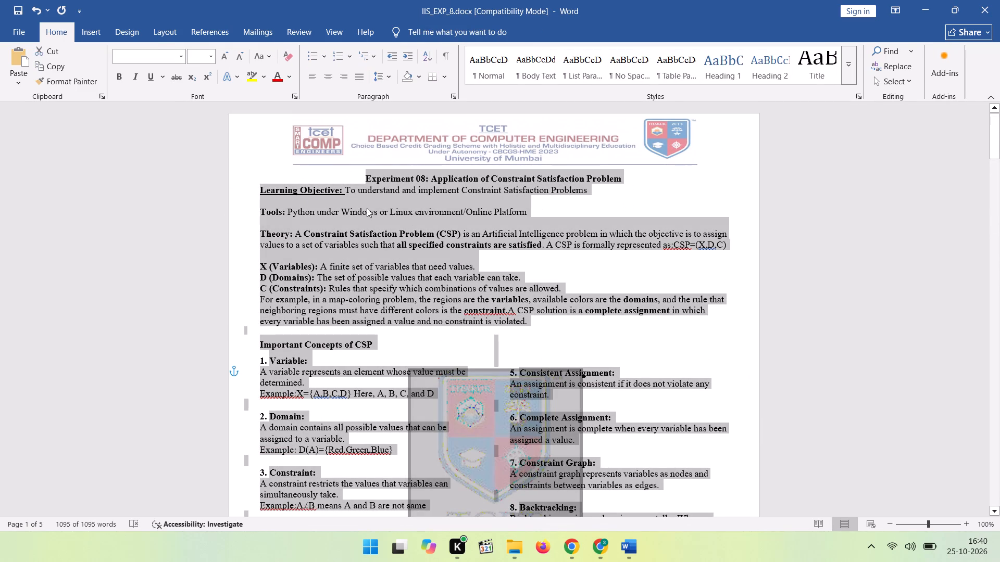
left_click(485, 387)
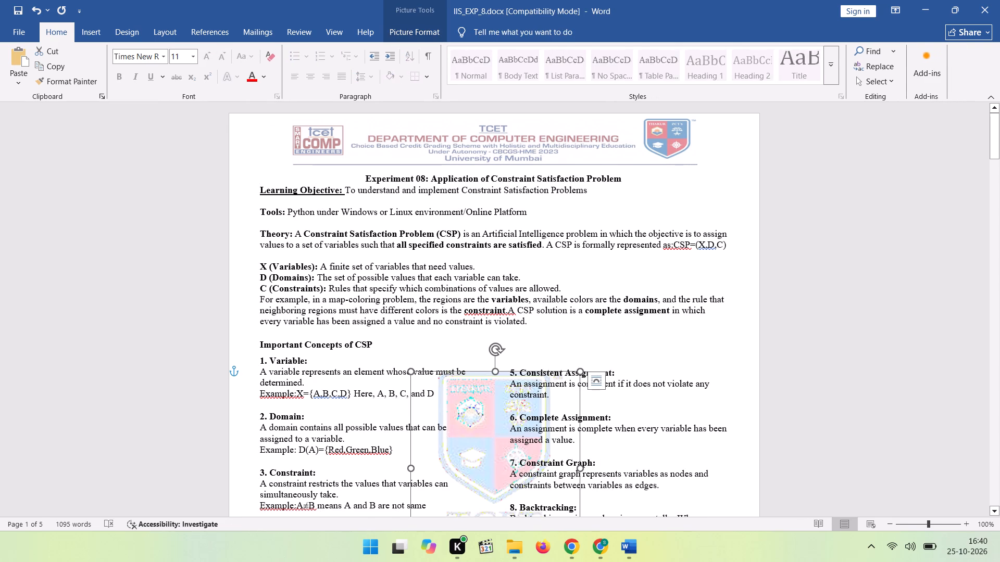
key("Delete")
Copy the entire content of the Experiment 08 document.
key("ctrl+a")
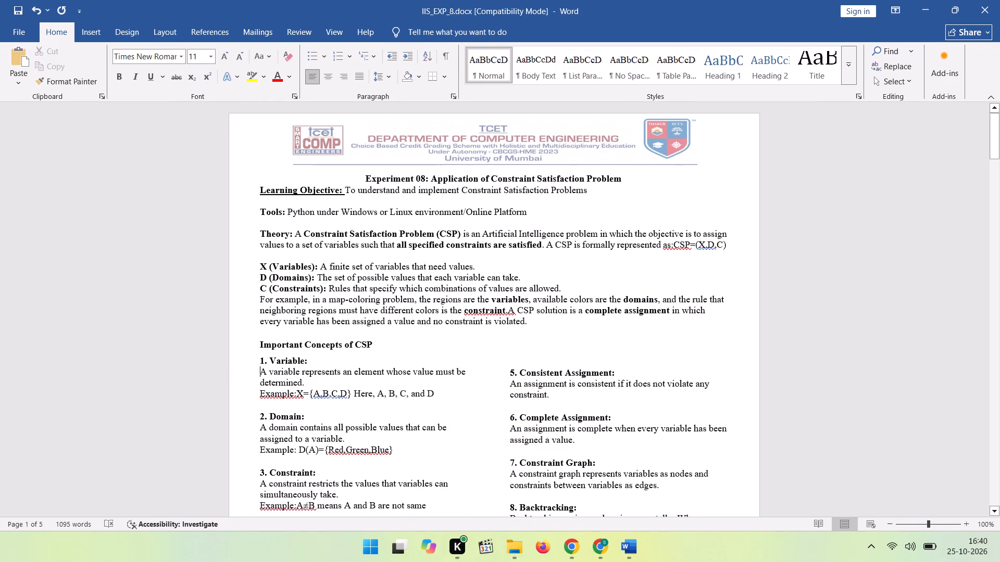
key("ctrl+c")
key("ctrl+c")
key("ctrl+c")
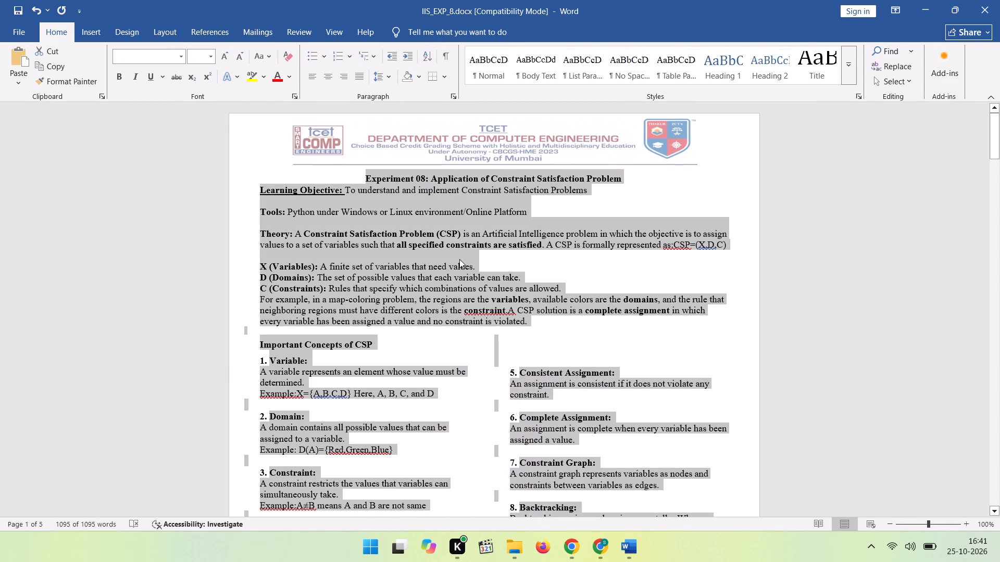
Switch to Chrome and close the second Chrome profile's window.
left_click(576, 552)
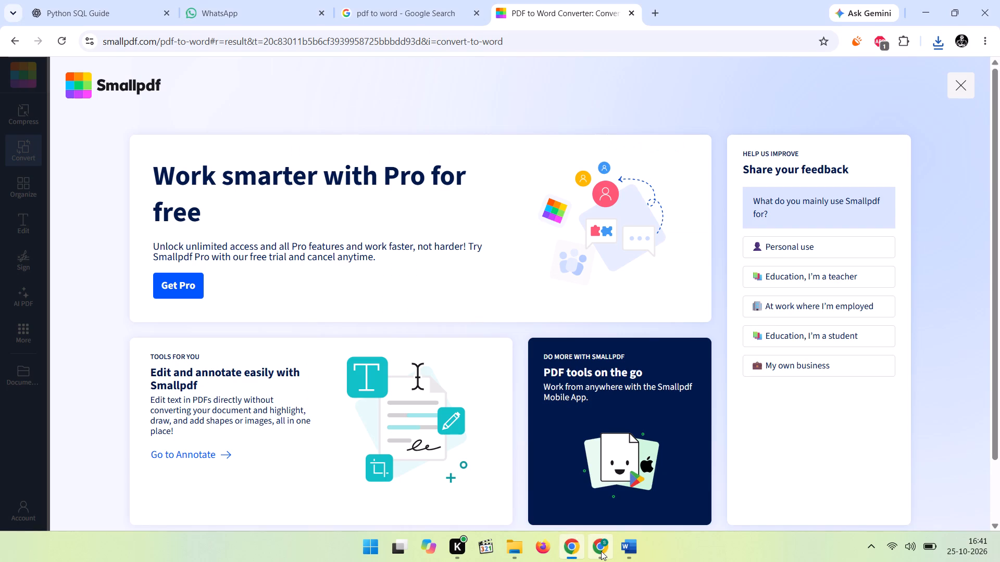
left_click(601, 551)
left_click(999, 0)
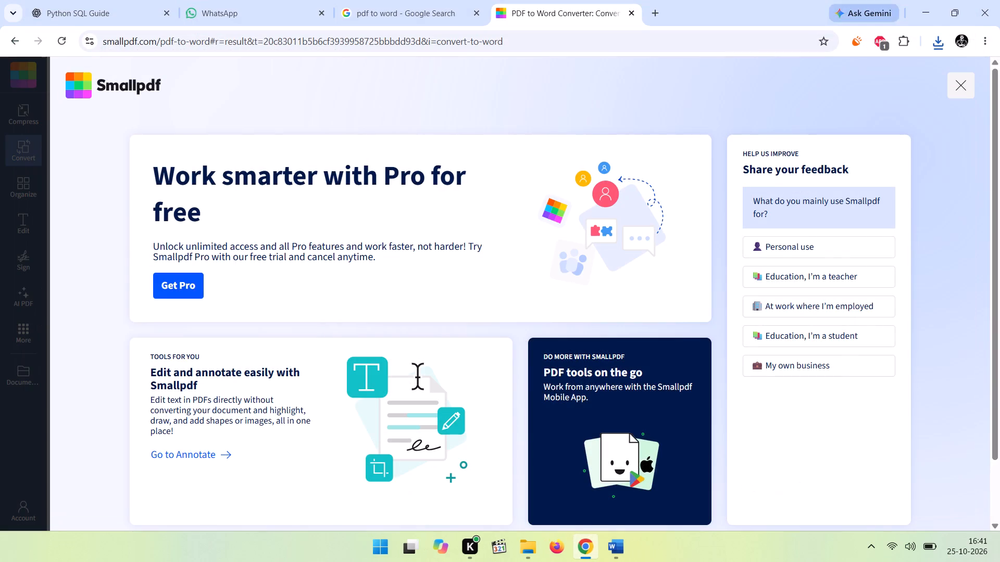
left_click(110, 0)
left_click(439, 500)
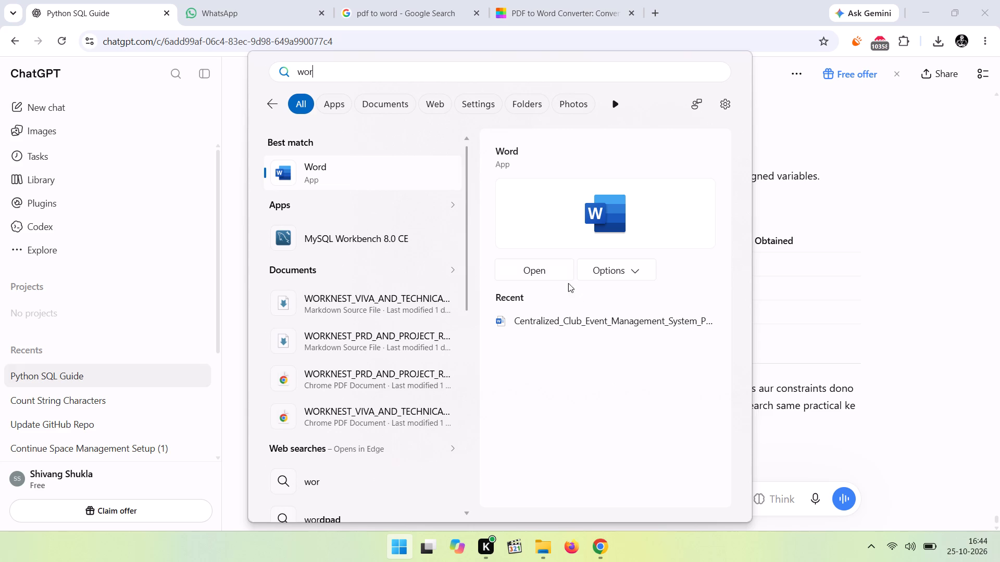
left_click(532, 270)
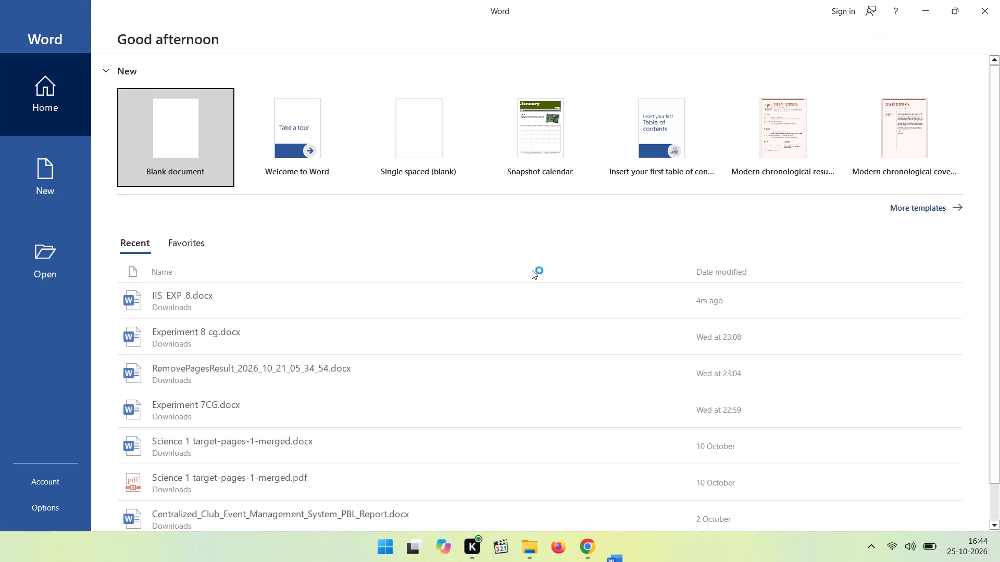
left_click(184, 145)
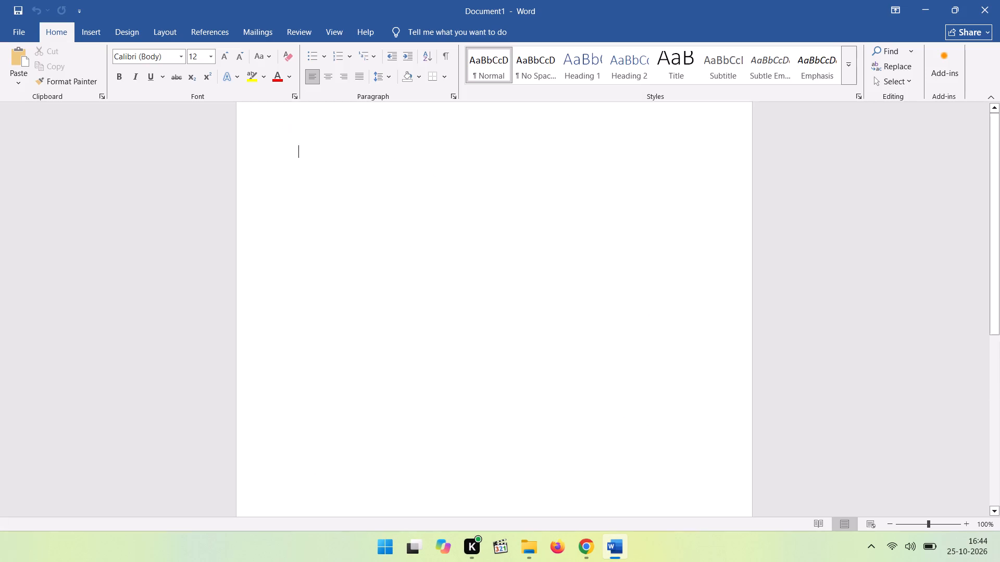
key("ctrl+v")
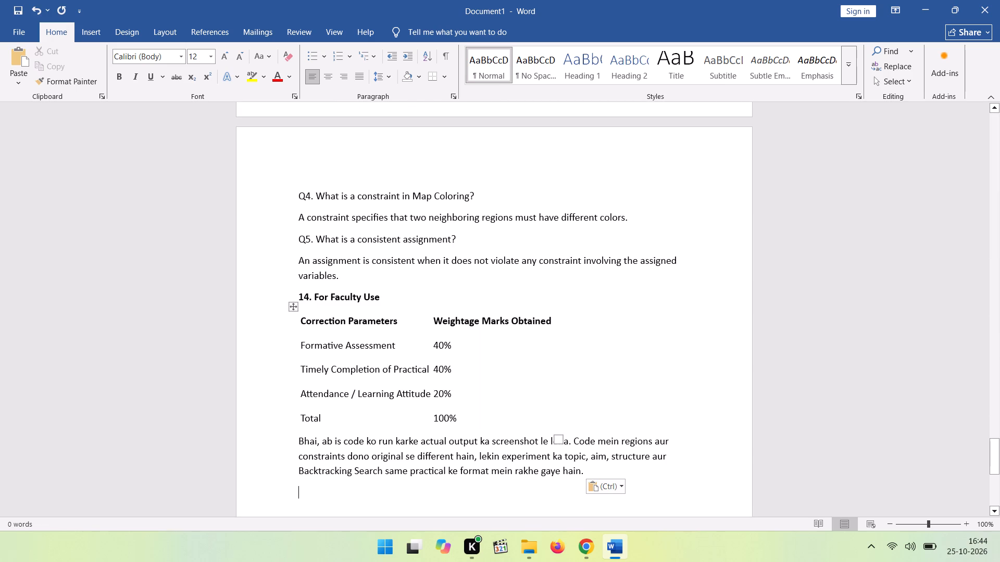
Delete the answers below viva questions Q4 and Q5, keeping the questions.
triple_click(646, 219)
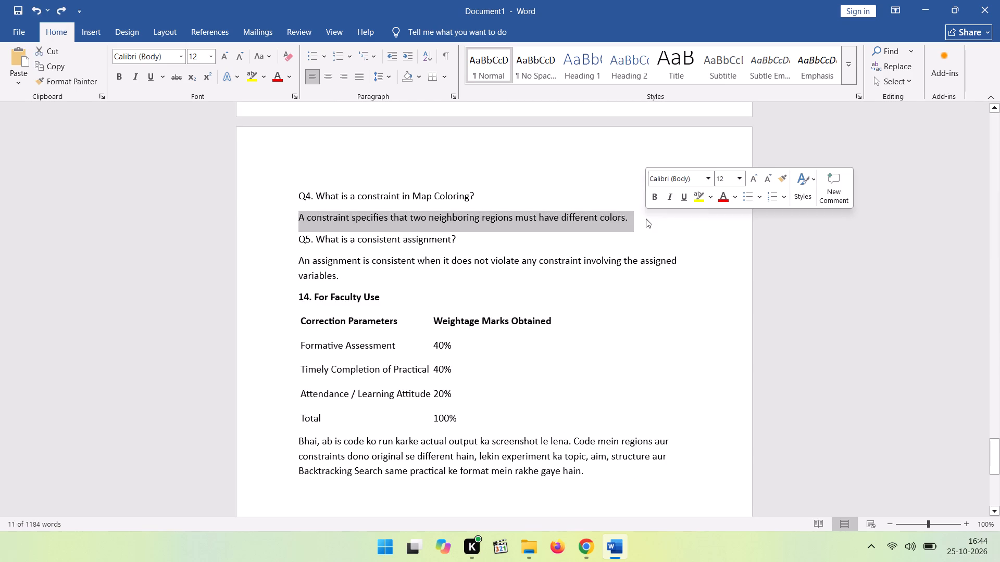
key("BackSpace")
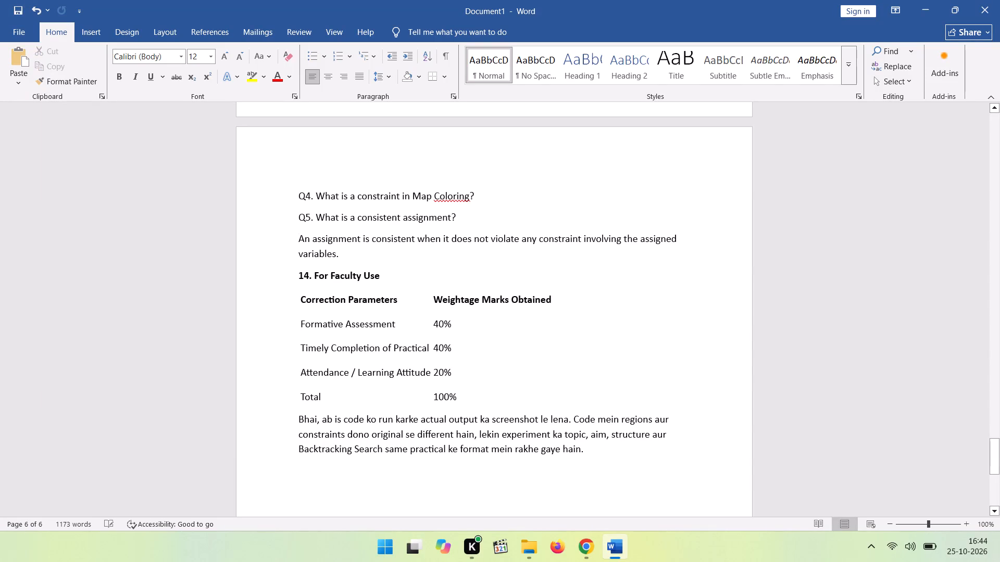
left_click_drag(670, 251, 572, 244)
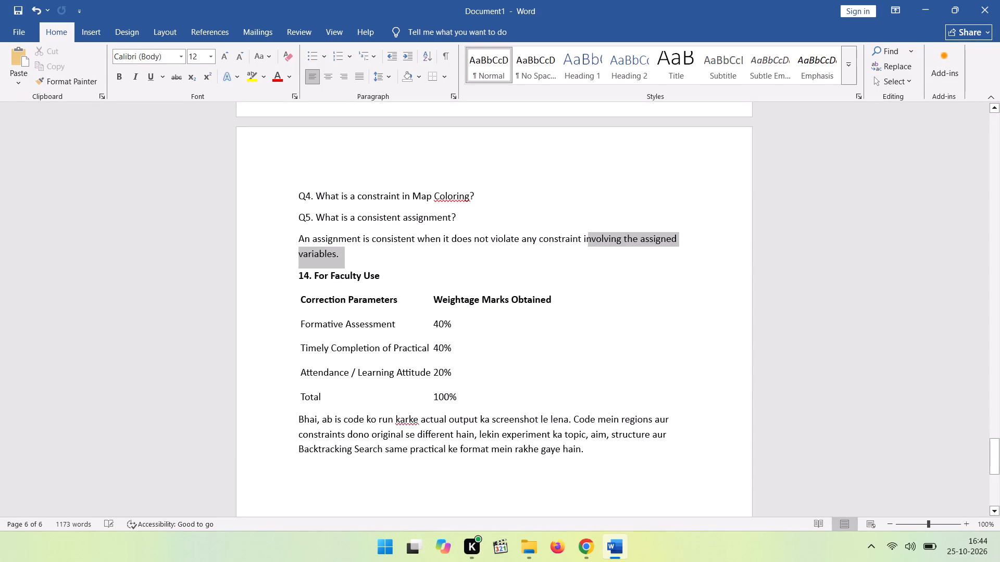
left_click_drag(572, 244, 294, 241)
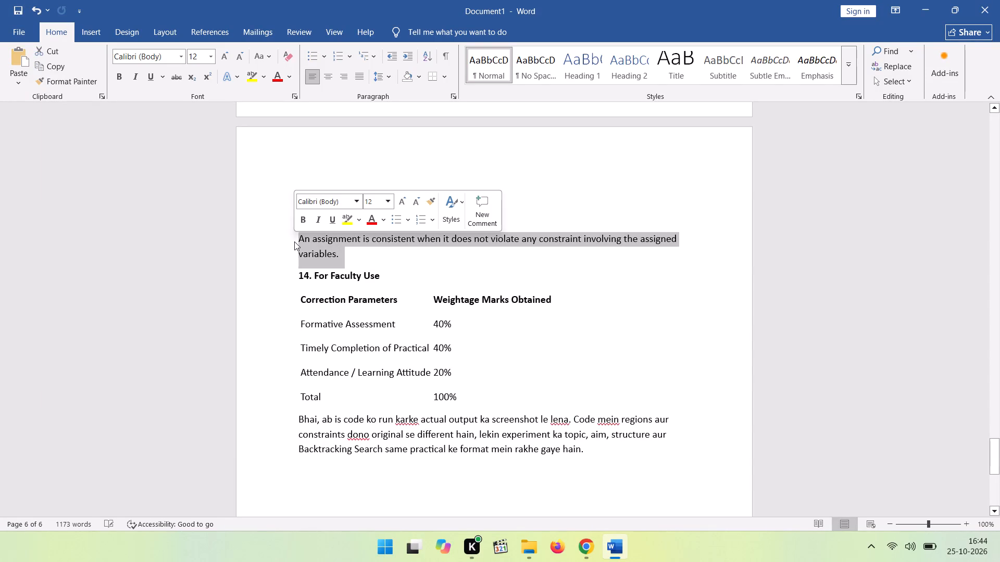
key("BackSpace")
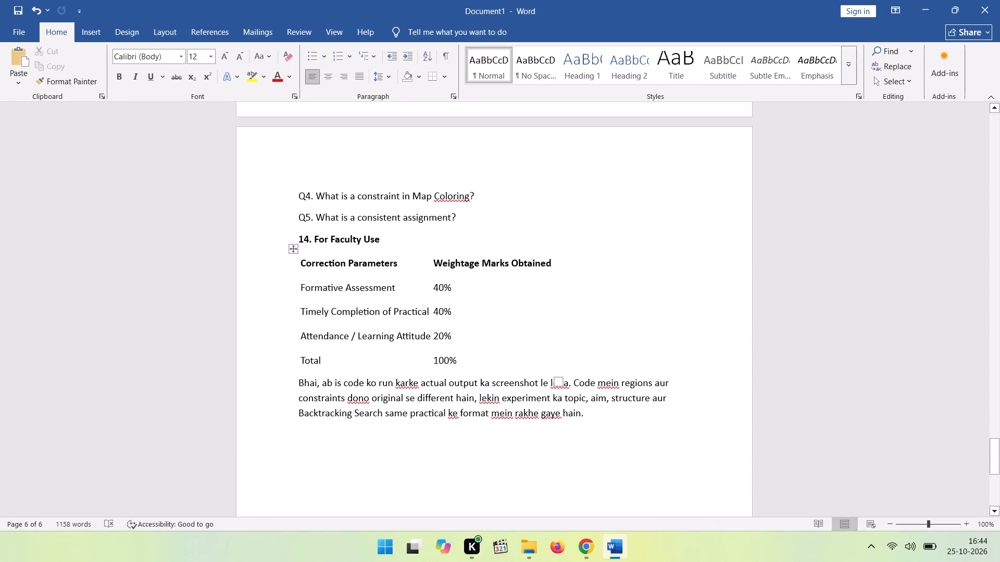
Delete the "14. For Faculty Use" section with its table and the closing chat note below it.
left_click_drag(597, 425, 279, 240)
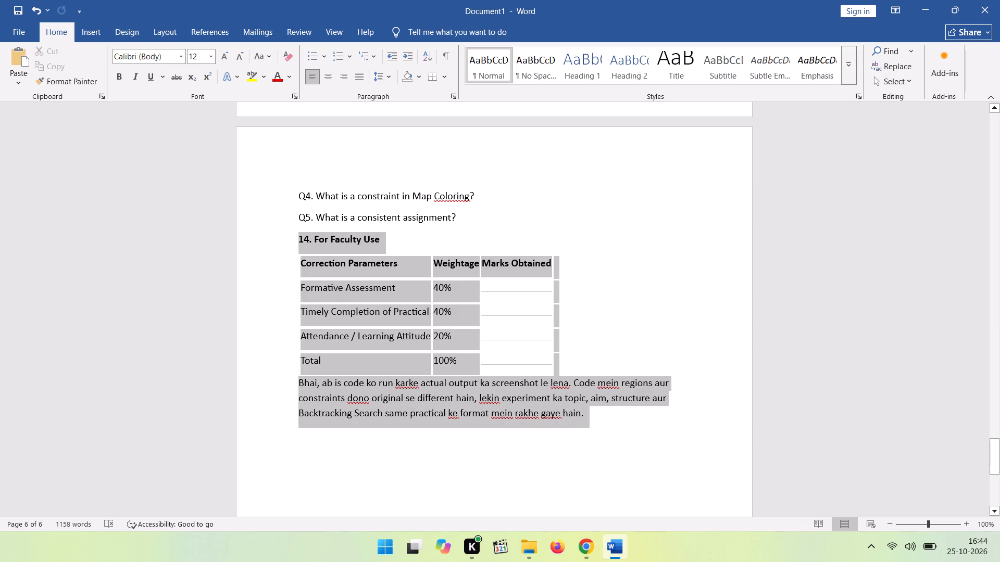
left_click_drag(279, 240, 280, 238)
key("BackSpace")
Delete the answers below viva questions Q1, Q2 and Q3, keeping the questions.
scroll(283, 264, "up", 9)
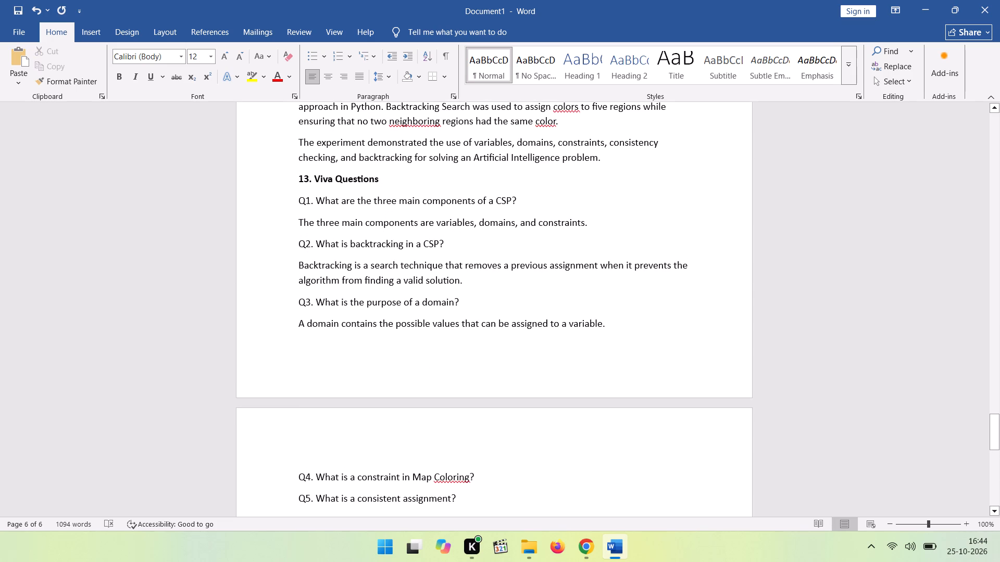
scroll(284, 287, "down", 9)
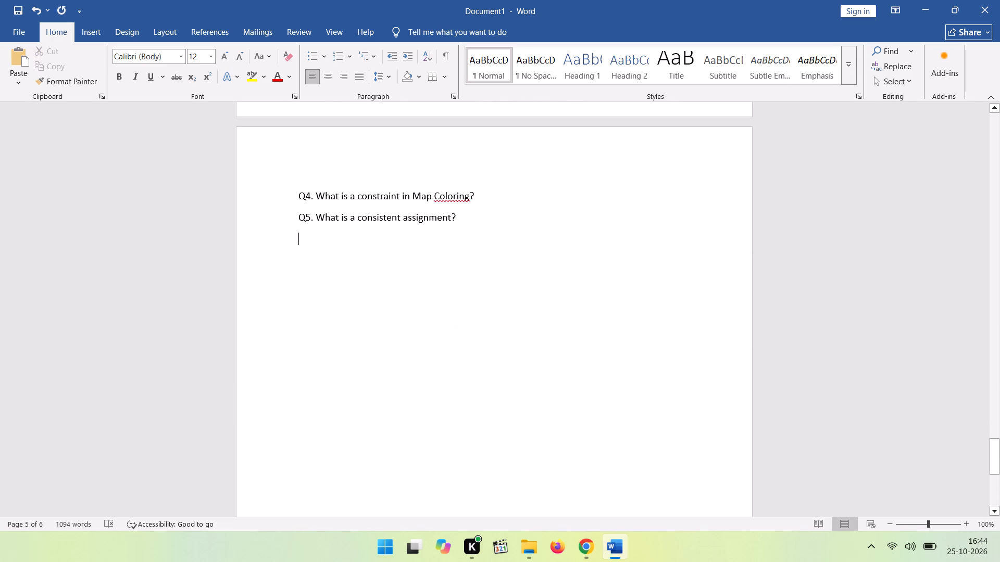
scroll(284, 289, "up", 11)
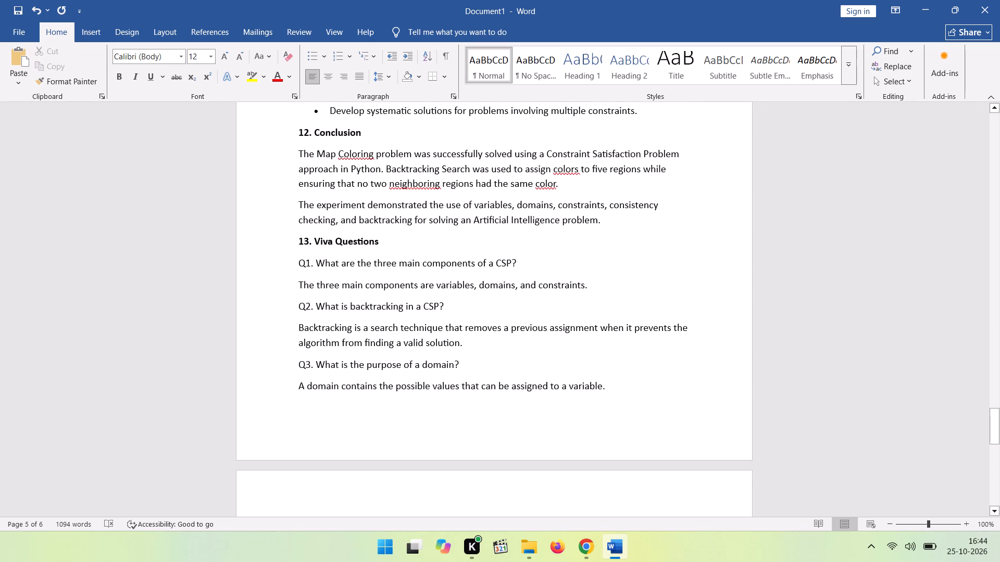
triple_click(612, 285)
key("BackSpace")
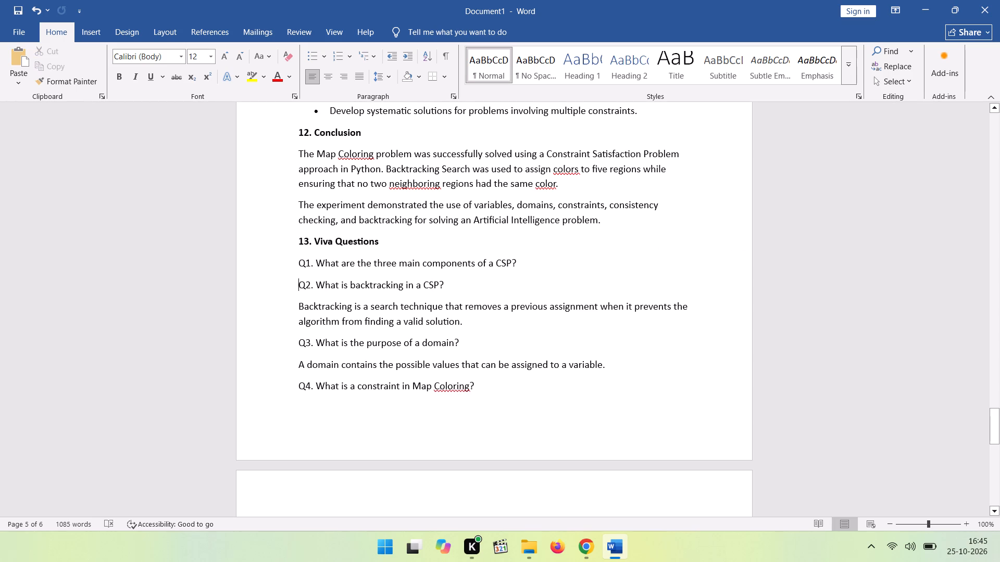
left_click_drag(474, 321, 279, 309)
key("BackSpace")
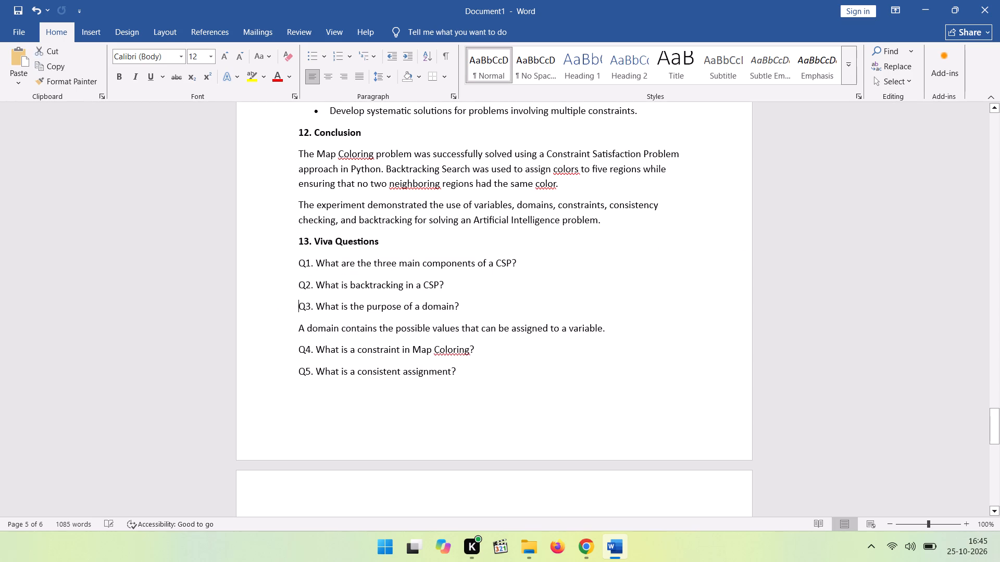
left_click(287, 330)
key("BackSpace")
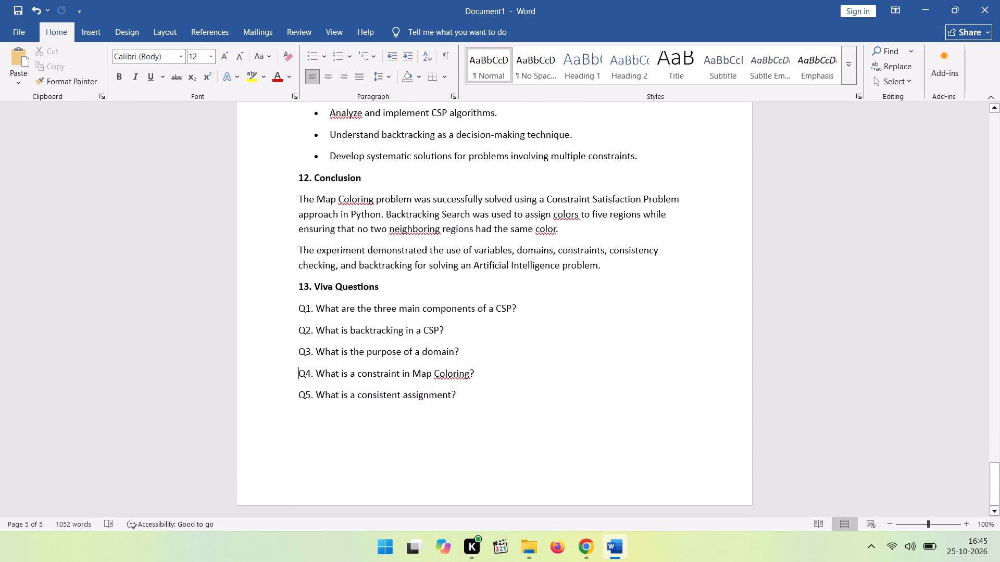
Delete both paragraphs of text under the "12. Conclusion" heading.
scroll(283, 361, "up", 3)
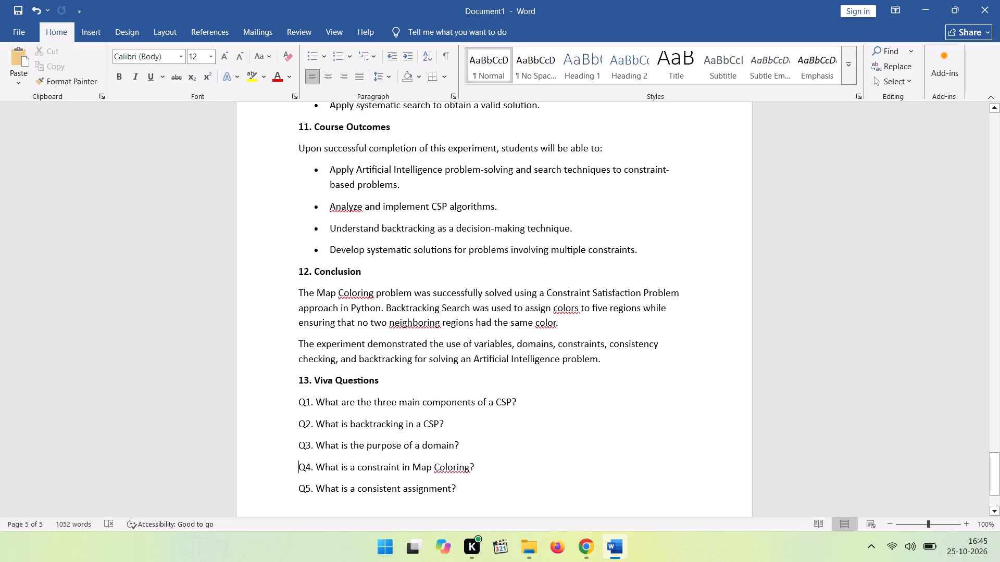
left_click_drag(284, 291, 271, 363)
key("BackSpace")
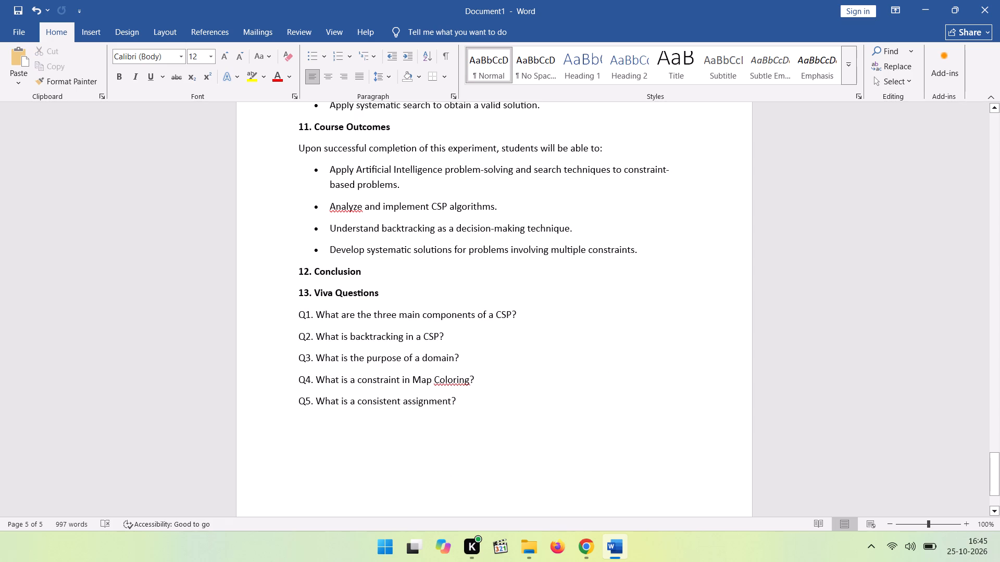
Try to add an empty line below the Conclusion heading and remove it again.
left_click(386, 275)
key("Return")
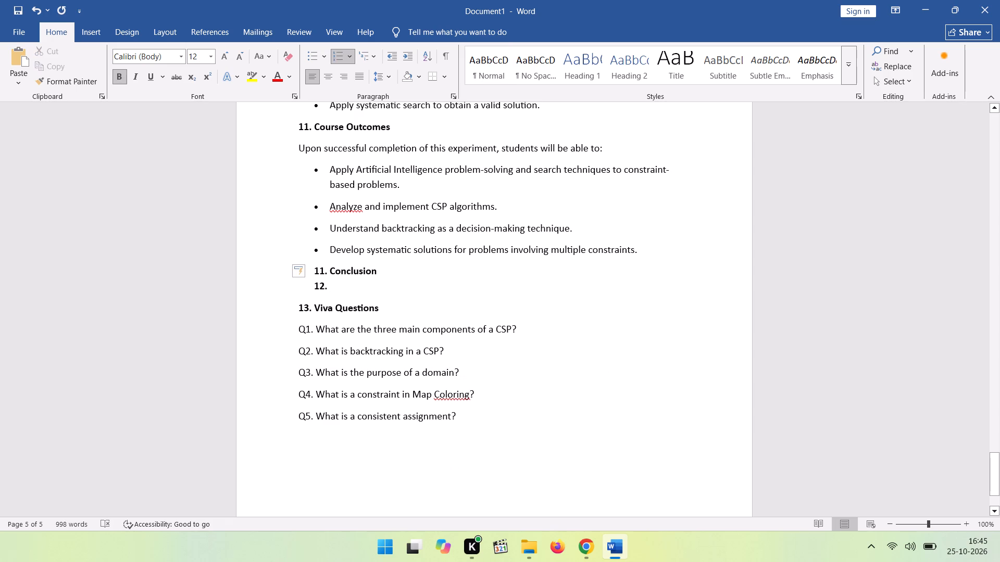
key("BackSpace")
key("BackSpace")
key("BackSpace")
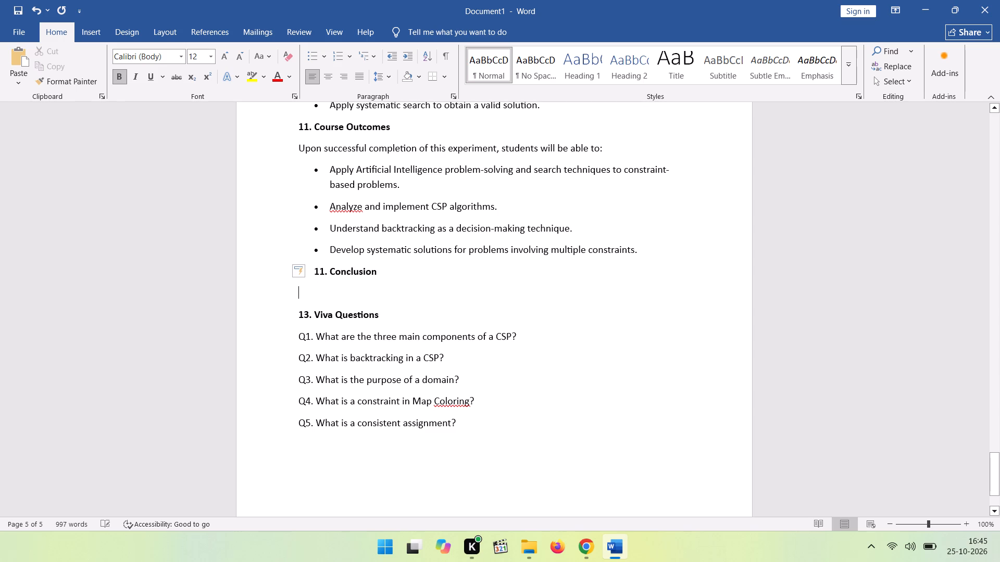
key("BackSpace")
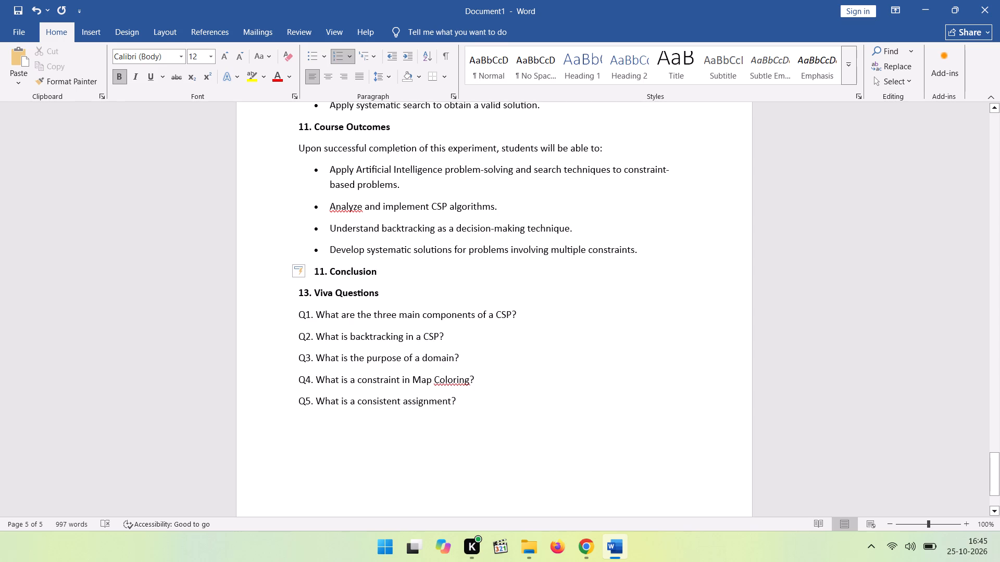
Apply bullet-list formatting to the entire document text.
key("ctrl+a")
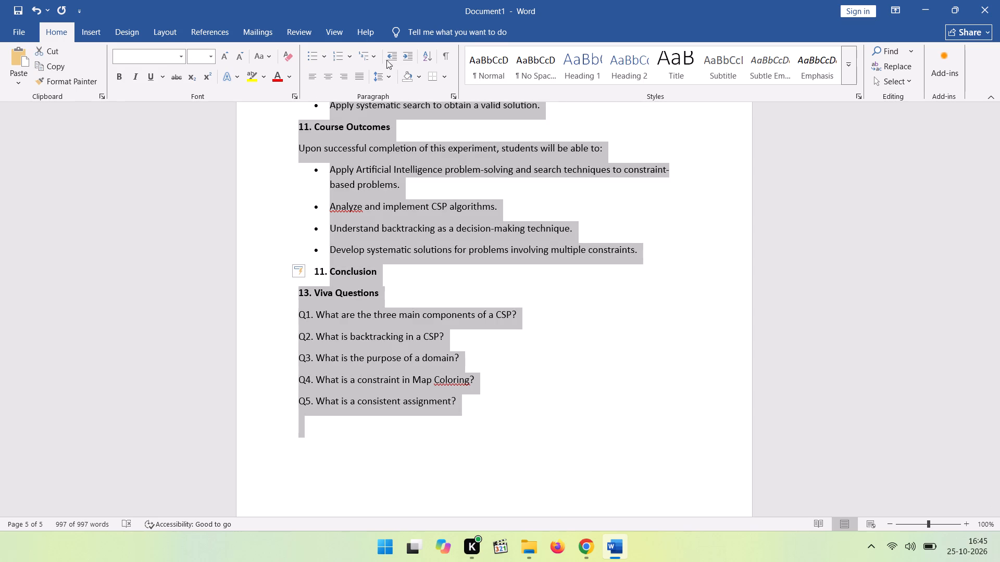
left_click(314, 60)
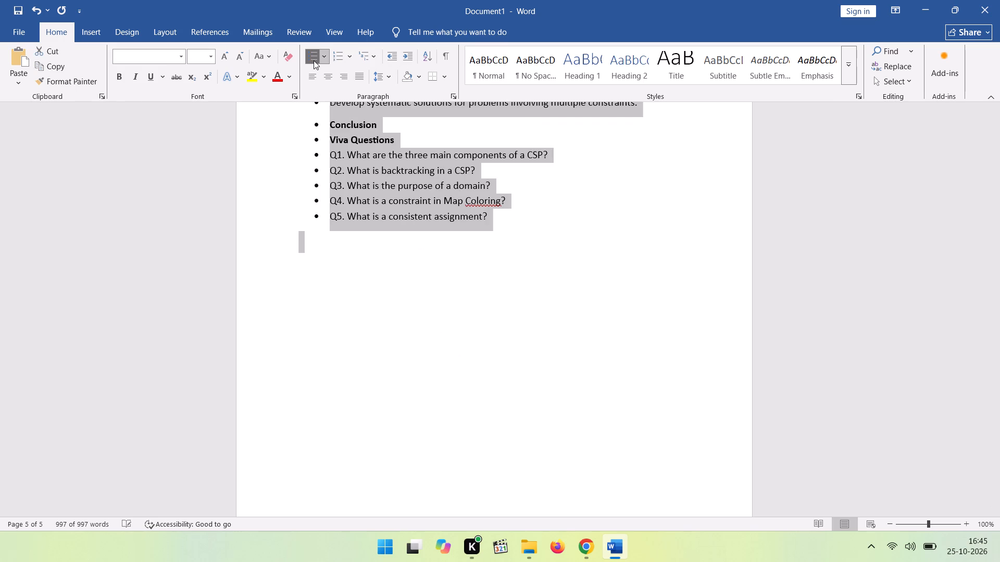
Remove the bullet-list formatting from the entire document text.
scroll(311, 258, "up", 8)
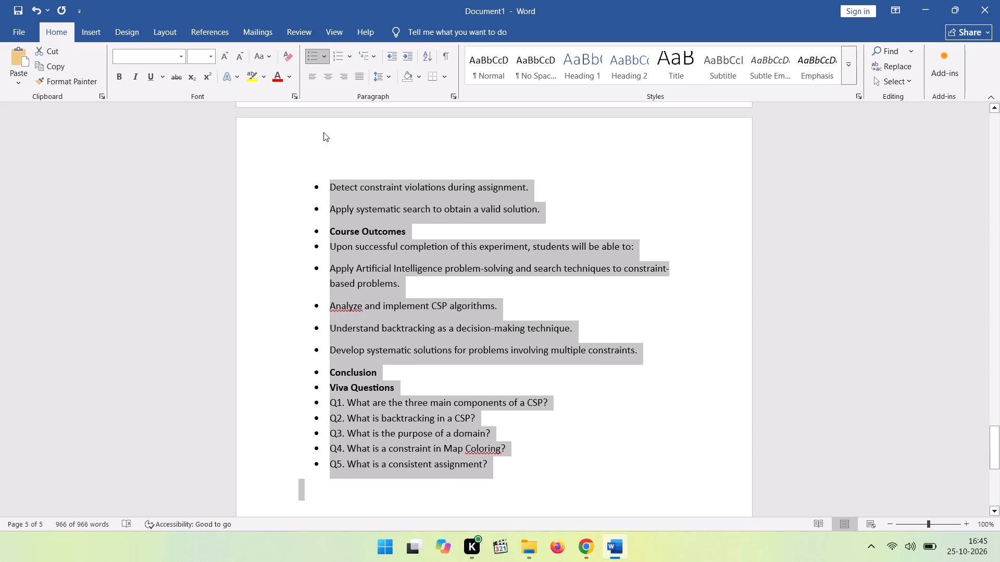
left_click(314, 57)
scroll(272, 229, "down", 8)
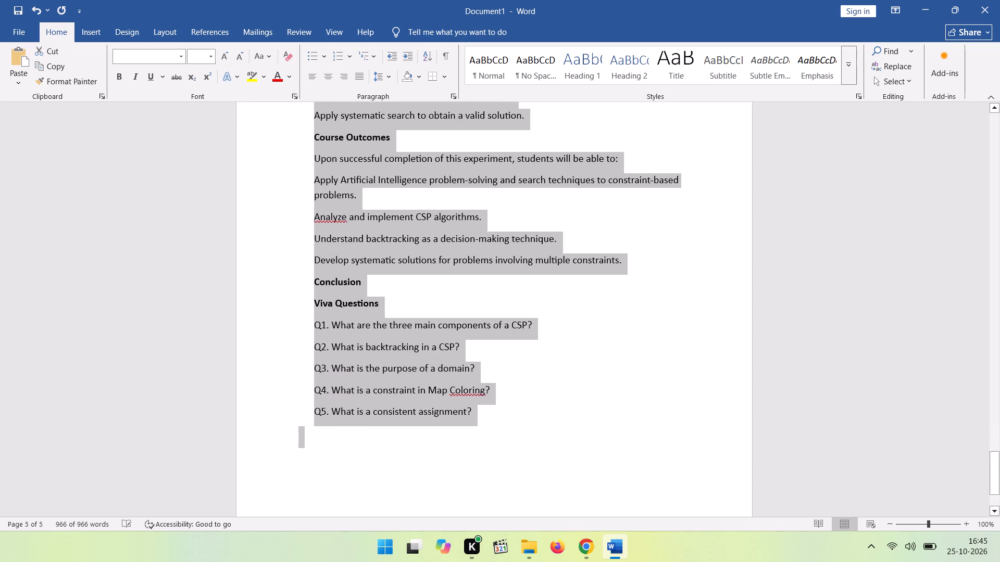
scroll(263, 251, "down", 8)
left_click(502, 323)
Insert two empty lines between the Conclusion heading and the Viva Questions heading.
scroll(502, 323, "up", 5)
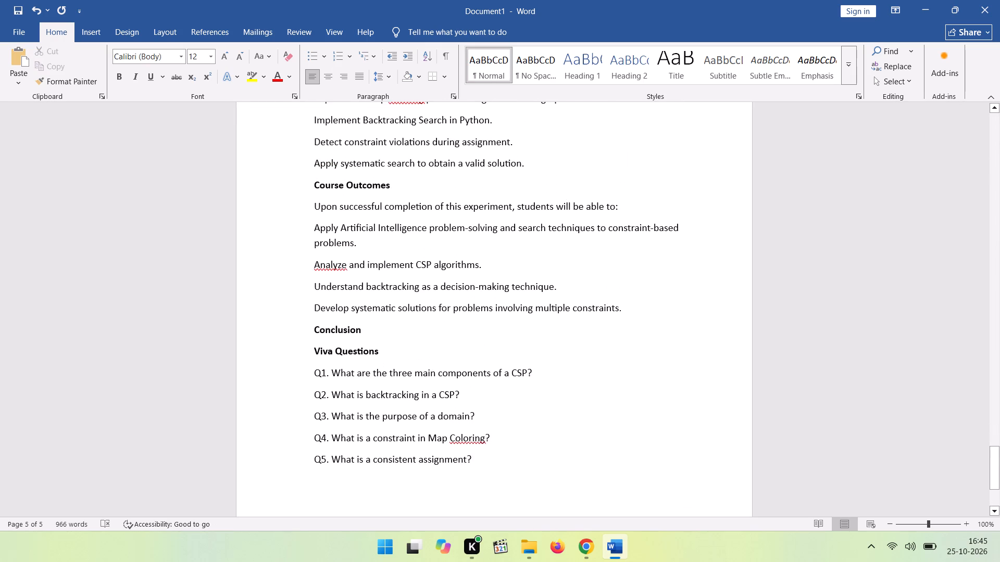
left_click(361, 333)
key("Return")
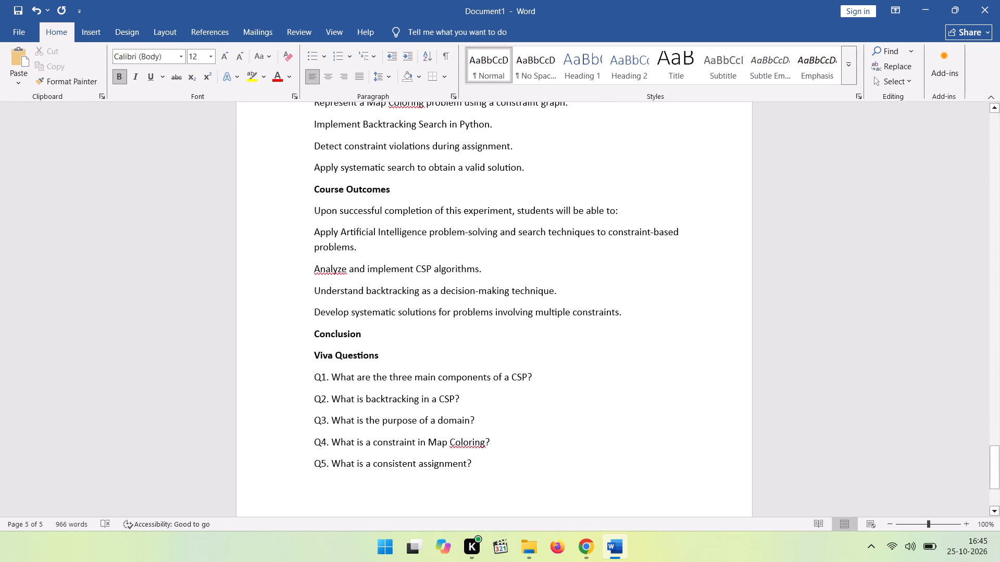
key("Return")
Format all text between the Course Outcomes and Conclusion headings as a bulleted list.
scroll(393, 273, "up", 2)
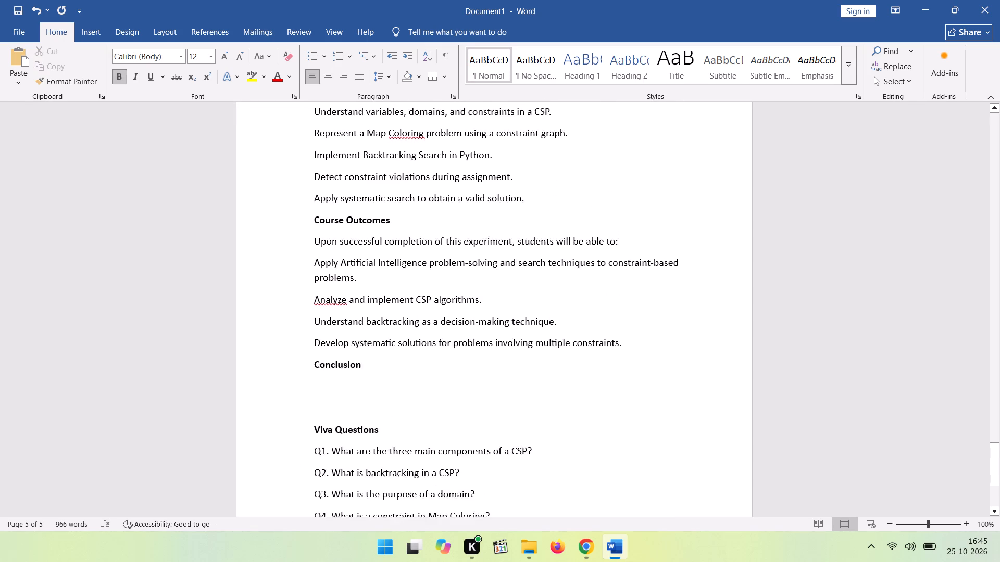
left_click_drag(315, 276, 363, 305)
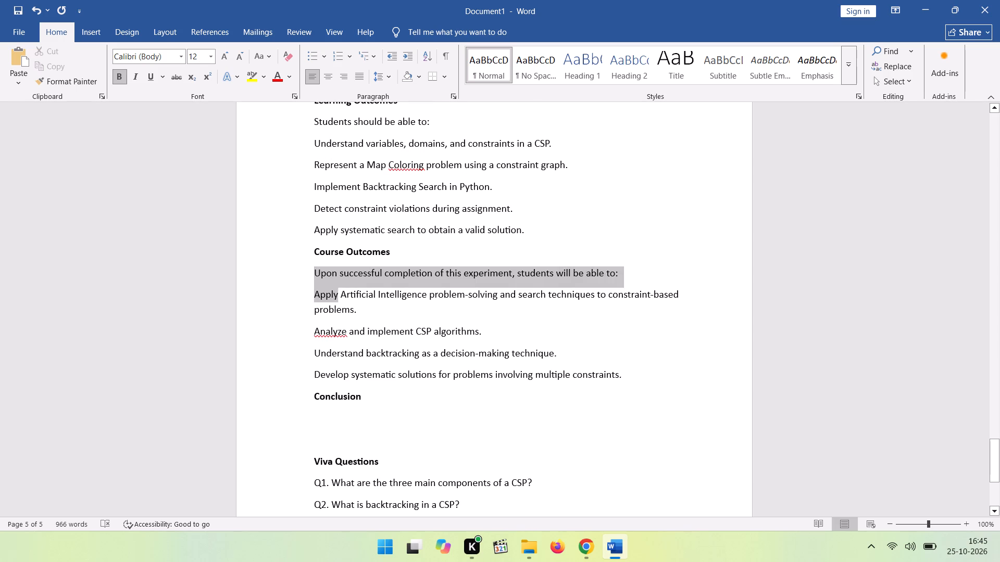
left_click_drag(363, 305, 620, 375)
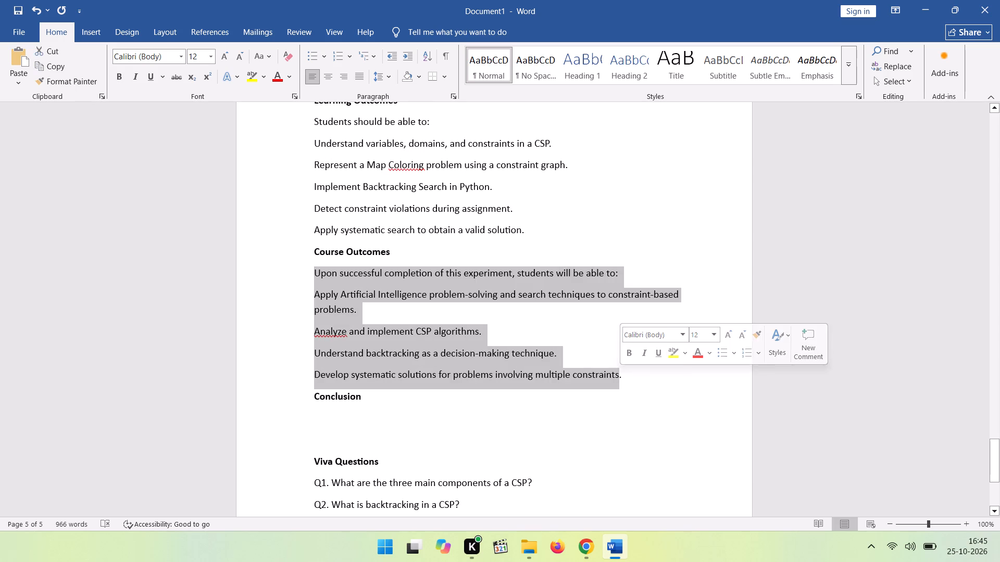
left_click(314, 55)
Format all text under the Learning Outcomes heading, from "Students should be able to:" through "Apply systematic search", as a bulleted list.
scroll(318, 255, "up", 4)
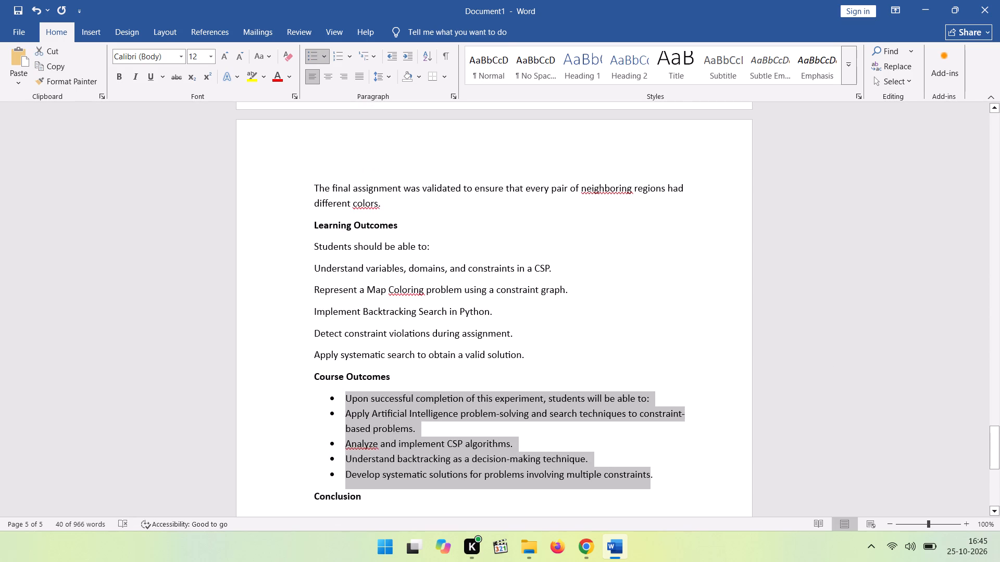
scroll(404, 343, "down", 5)
scroll(404, 344, "up", 6)
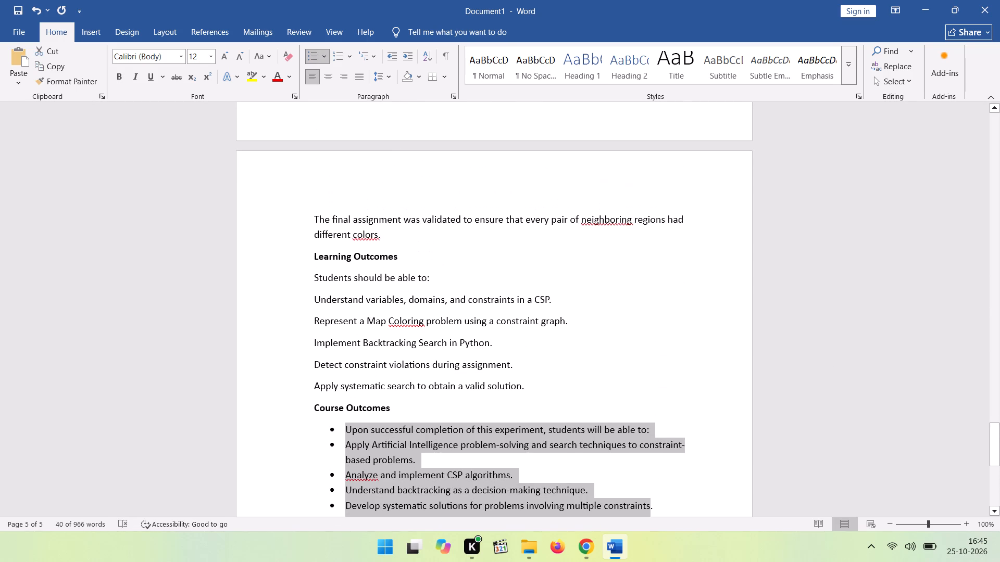
left_click(542, 355)
left_click_drag(535, 388, 308, 293)
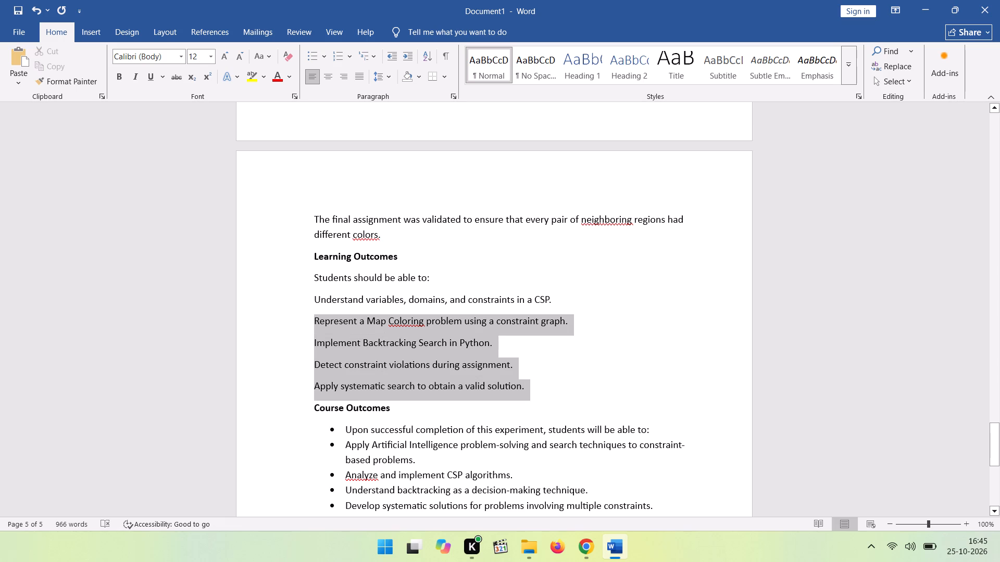
left_click_drag(308, 293, 309, 280)
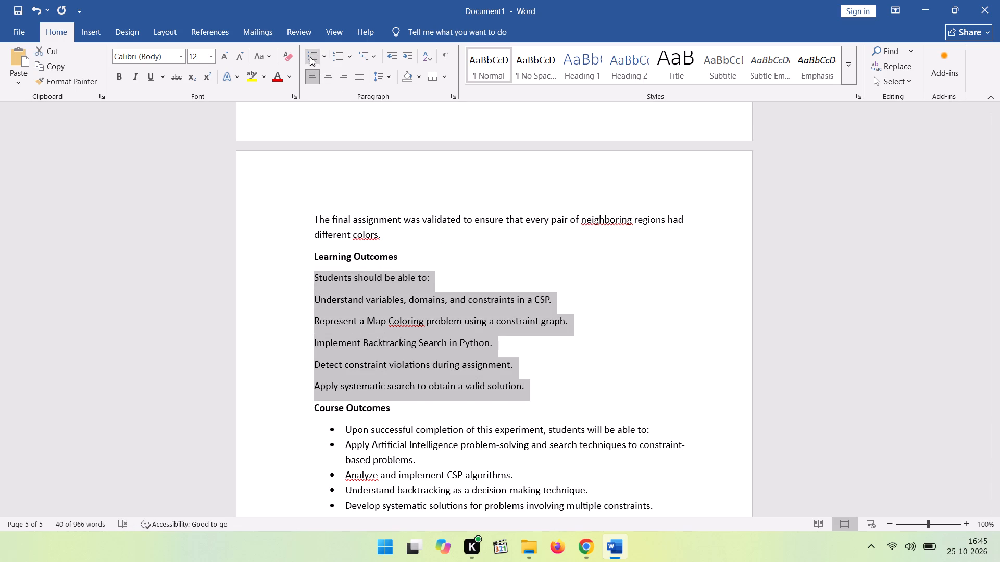
left_click(310, 57)
Replace the whole Result and Discussion section, including its heading, with an empty line above Learning Outcomes.
scroll(348, 317, "up", 4)
scroll(389, 394, "up", 4)
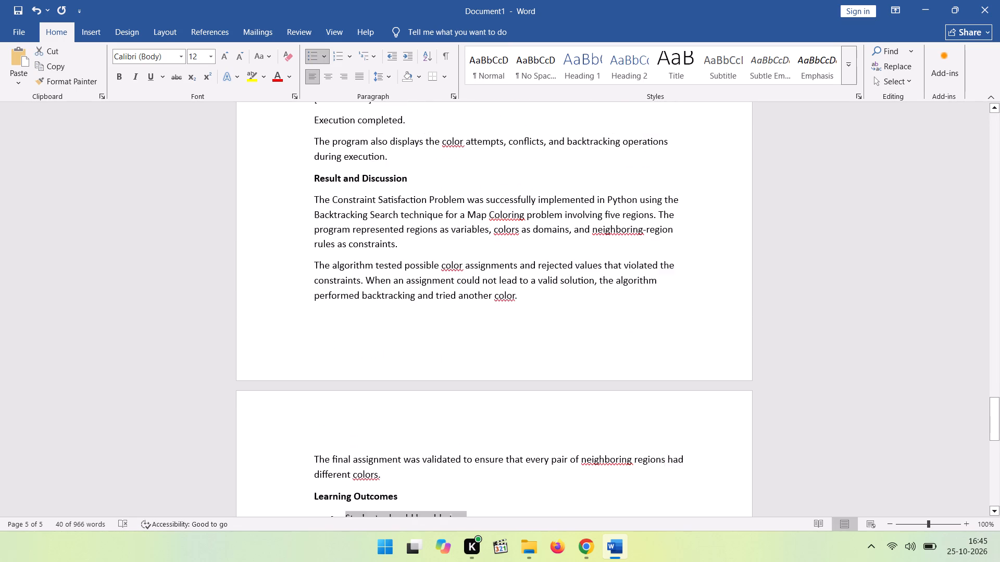
scroll(396, 331, "up", 2)
left_click(408, 336)
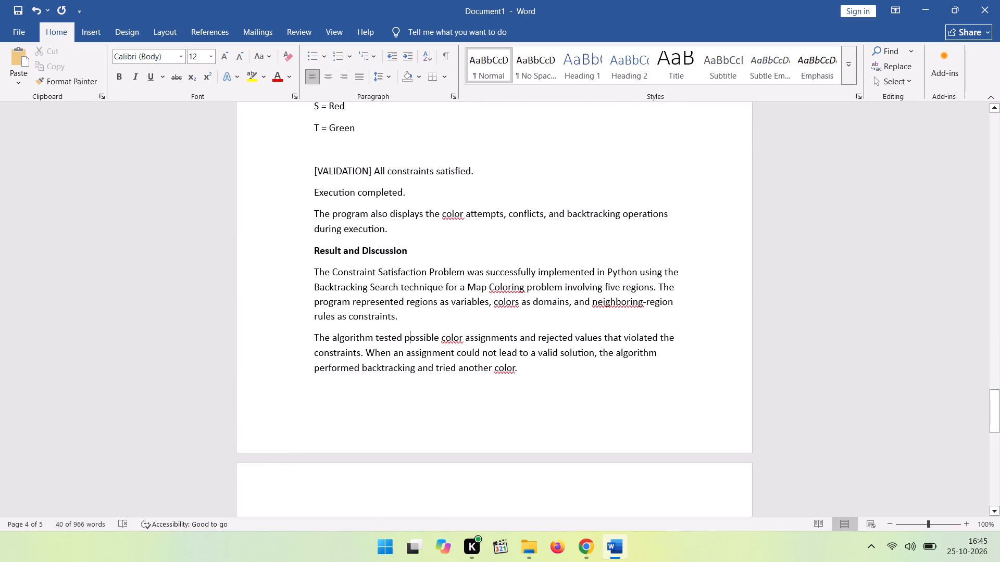
scroll(408, 337, "up", 3)
scroll(402, 347, "down", 11)
scroll(398, 352, "up", 3)
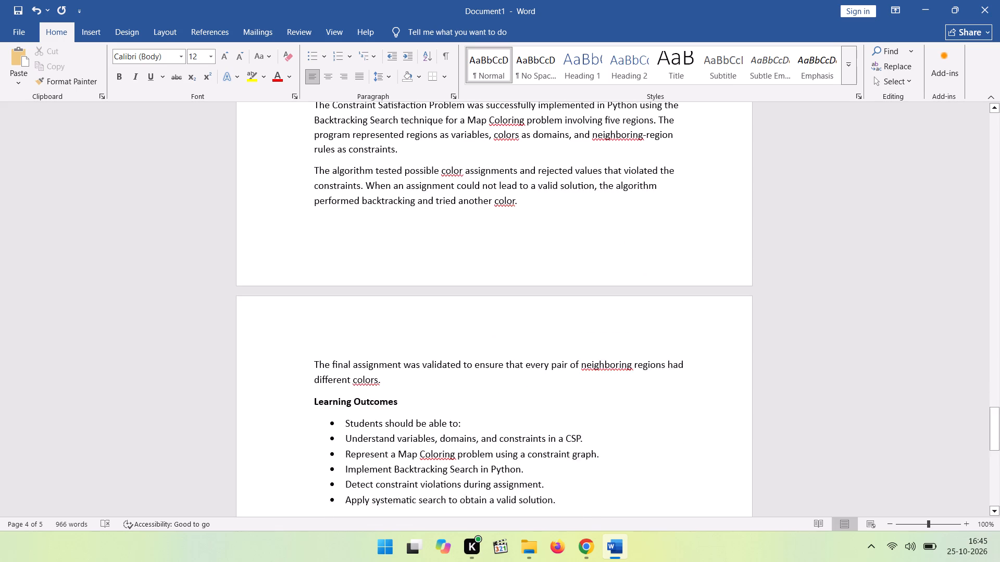
scroll(384, 372, "up", 1)
left_click_drag(385, 421, 339, 221)
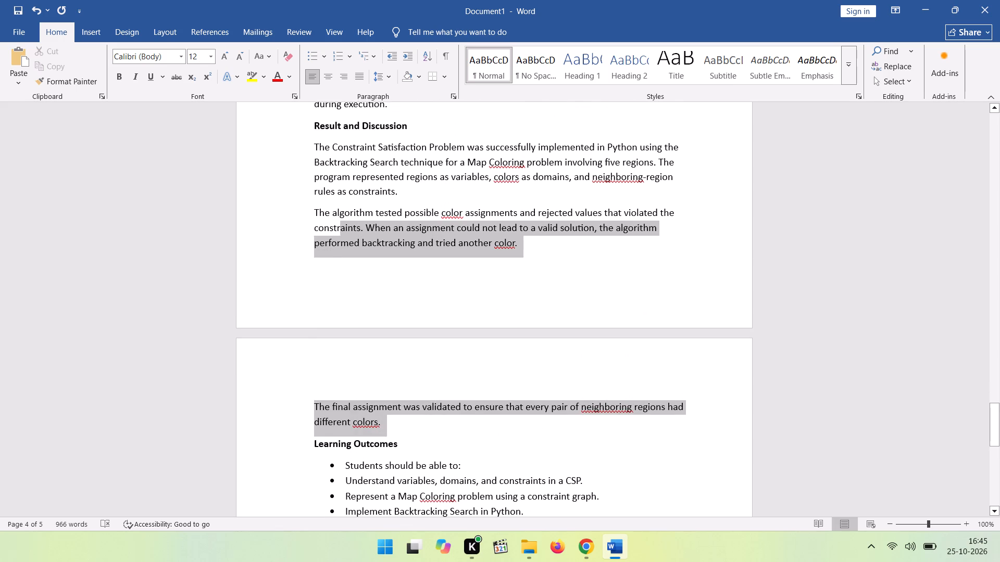
left_click_drag(339, 221, 303, 132)
key("Return")
Delete the file-name line and all the code under the Python Implementation heading, keeping the heading.
scroll(351, 310, "up", 2)
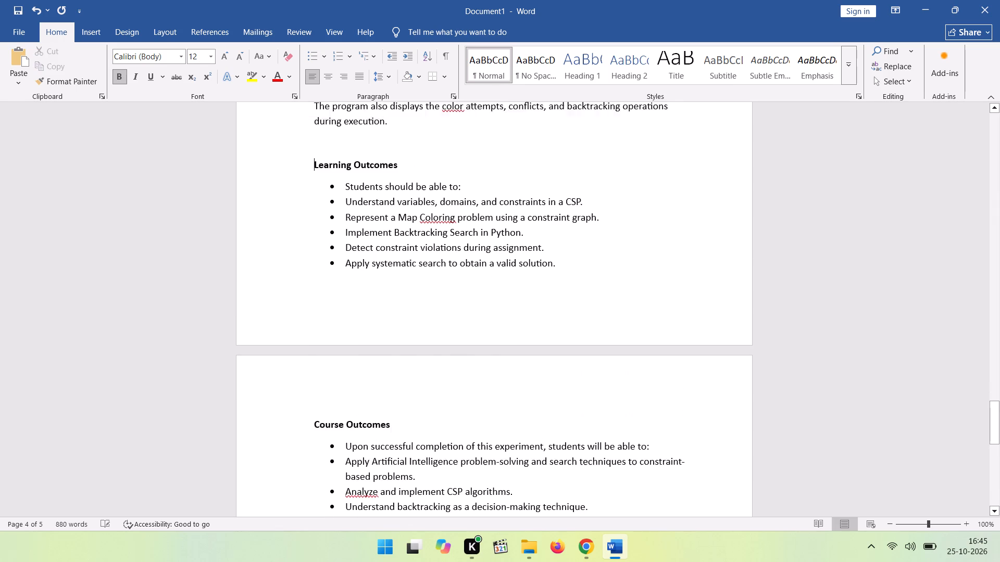
scroll(359, 319, "up", 10)
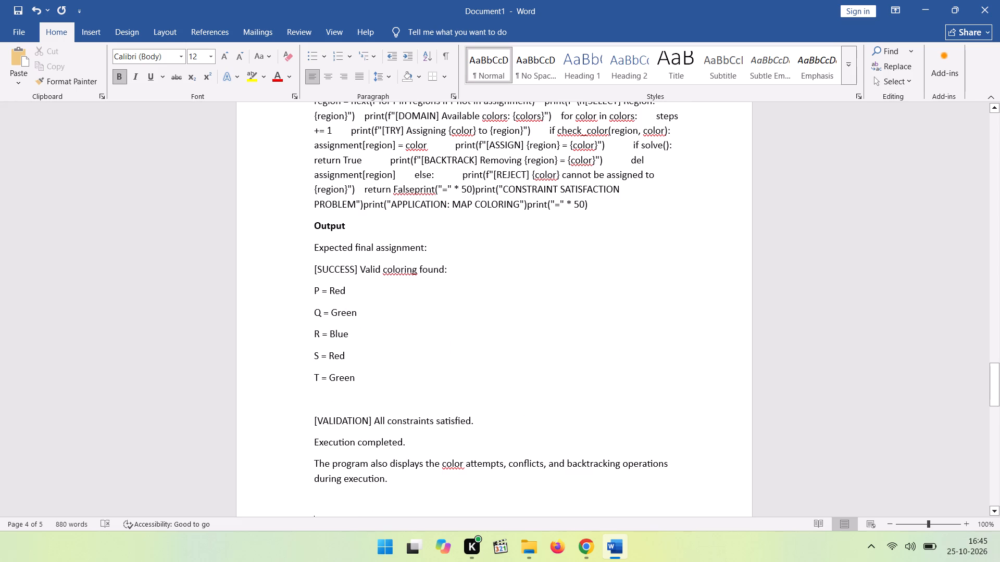
scroll(460, 308, "up", 3)
scroll(460, 308, "down", 4)
scroll(460, 308, "up", 5)
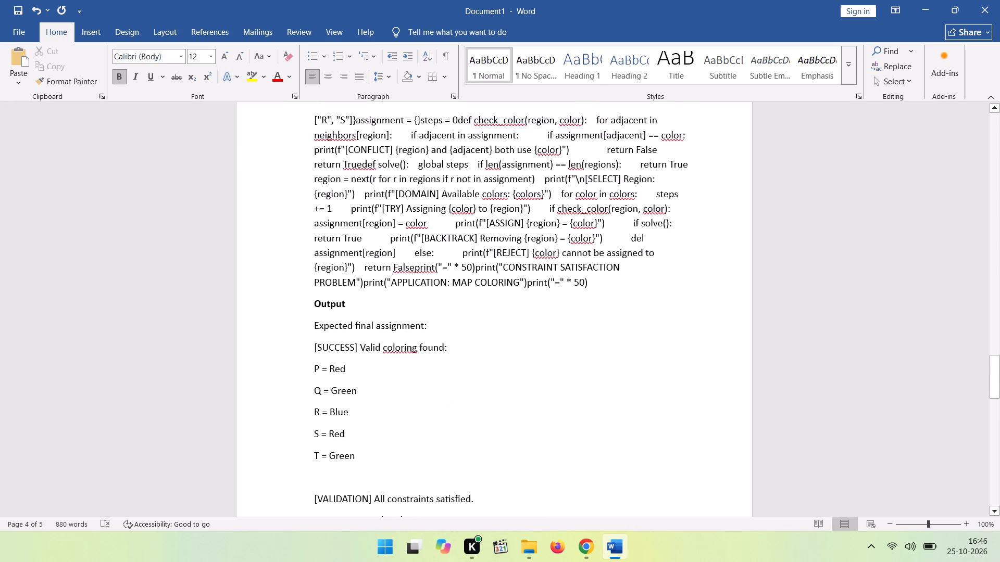
scroll(460, 308, "up", 7)
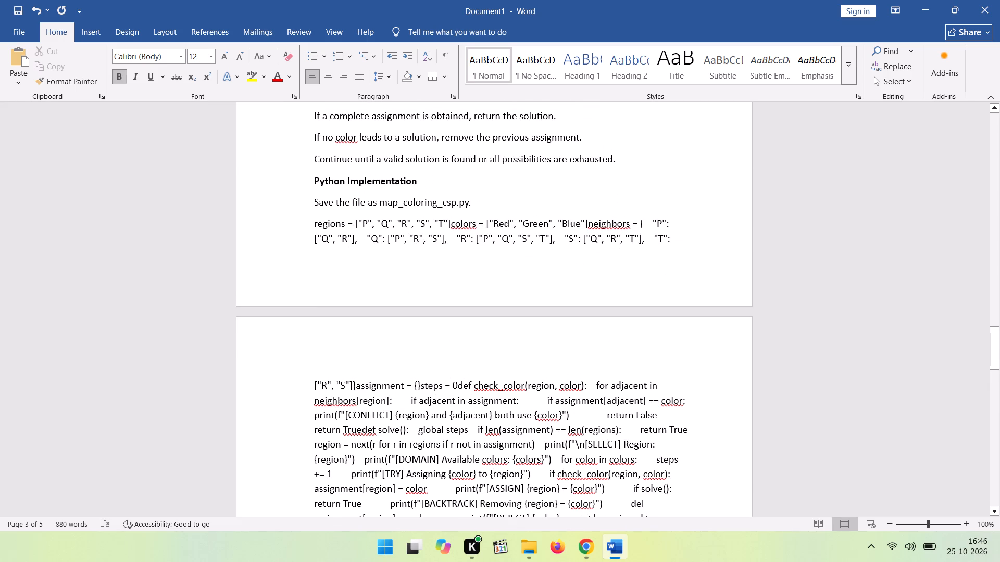
scroll(284, 384, "up", 1)
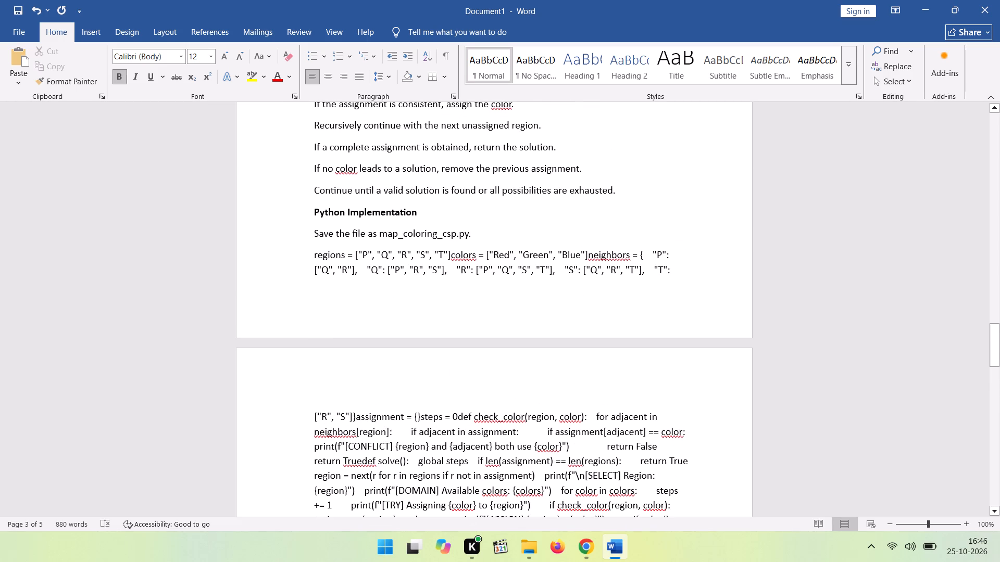
left_click(301, 236)
left_click_drag(307, 229, 374, 416)
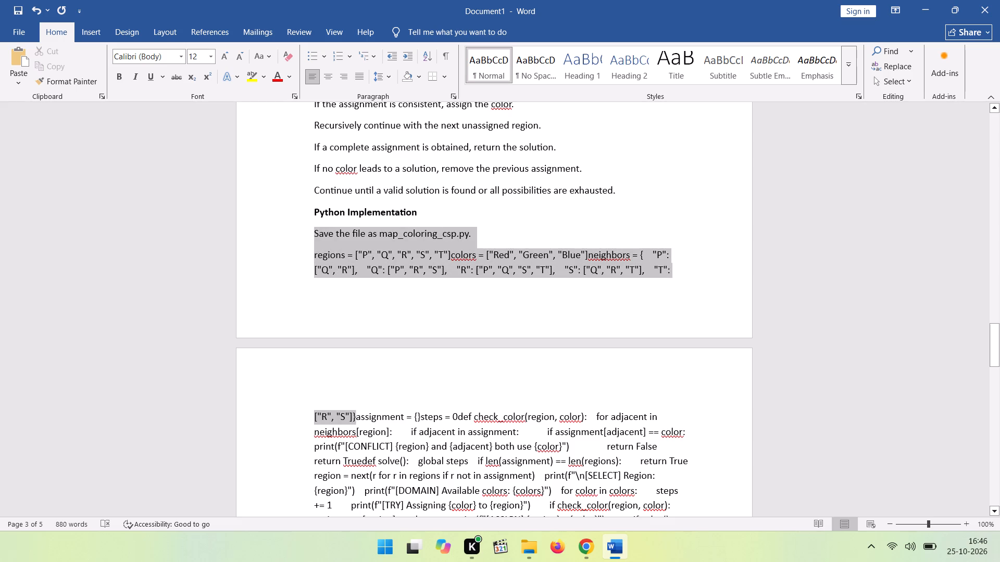
left_click_drag(374, 416, 622, 400)
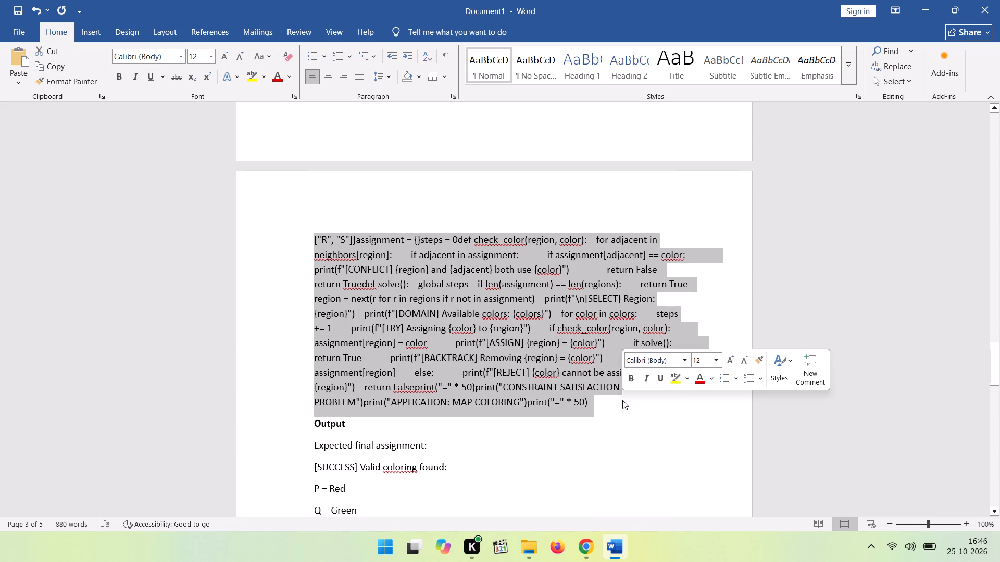
key("BackSpace")
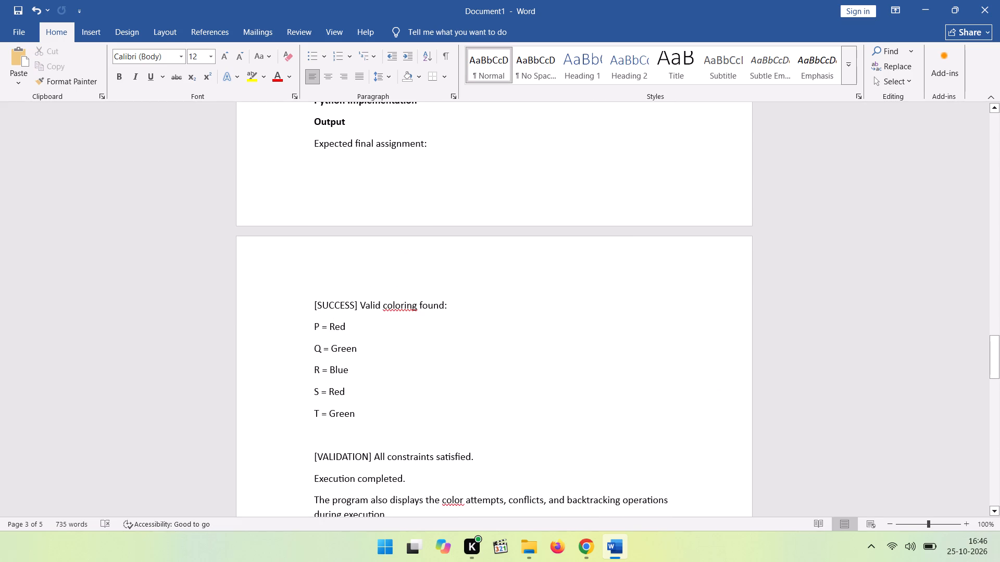
Delete all the text under the Output heading, from "Expected final assignment:" through the sentence on backtracking operations, plus the leftover blank lines.
left_click_drag(360, 415, 352, 369)
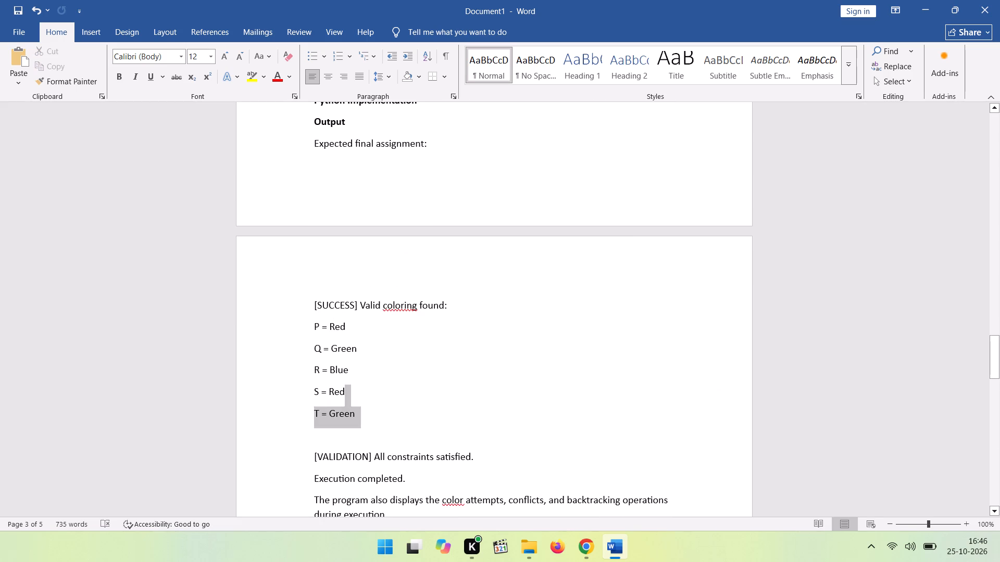
left_click_drag(352, 369, 285, 178)
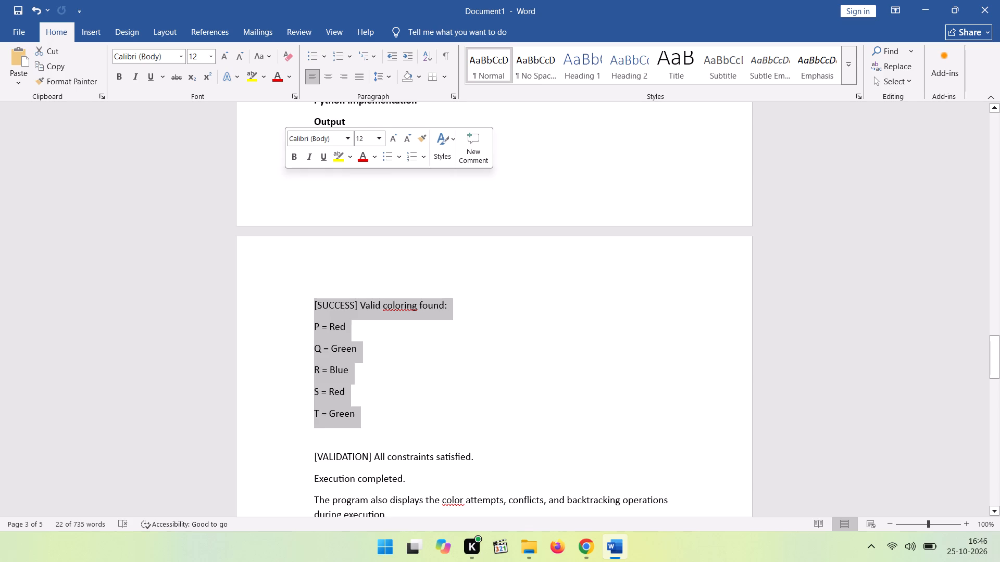
key("BackSpace")
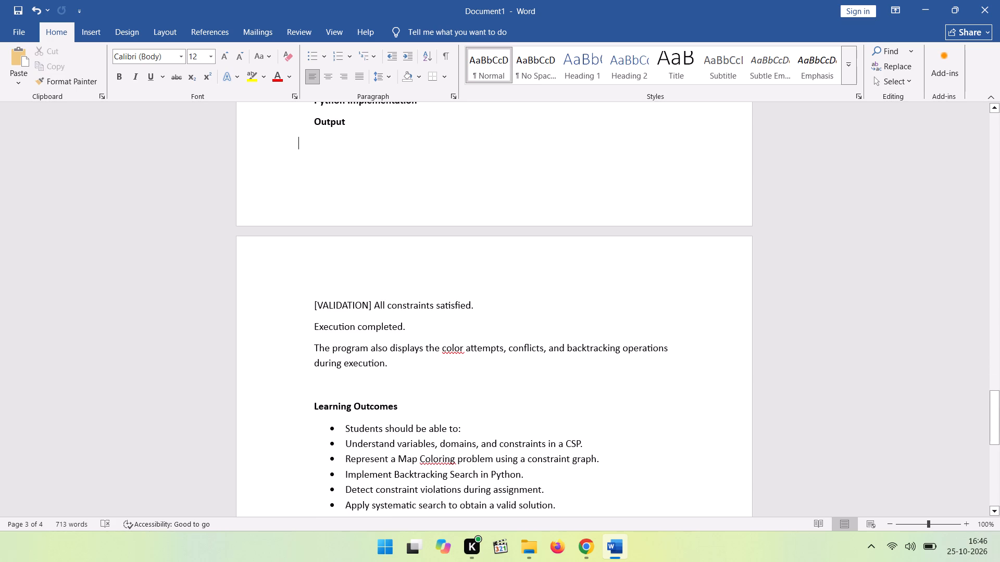
left_click_drag(484, 299, 283, 310)
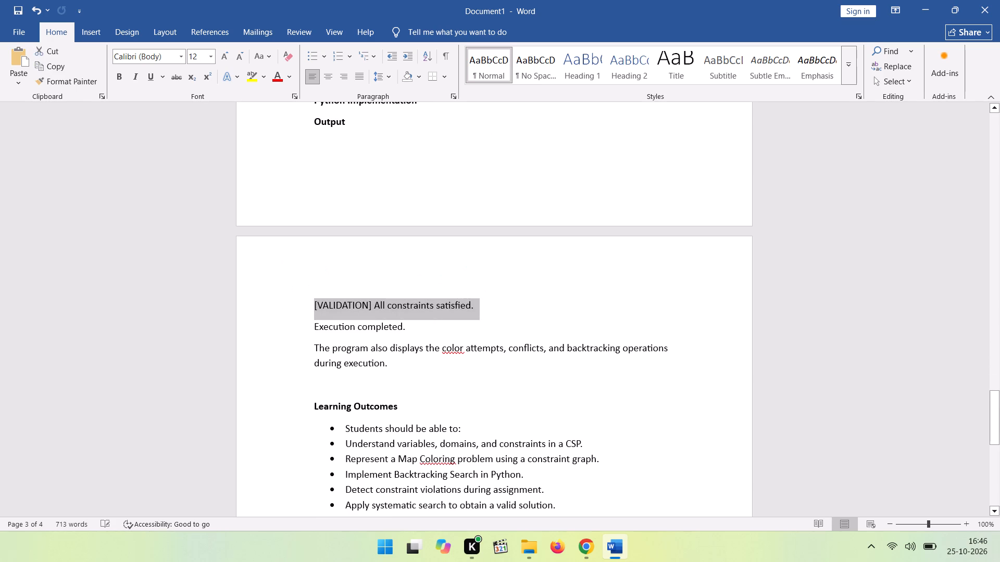
left_click_drag(401, 362, 312, 290)
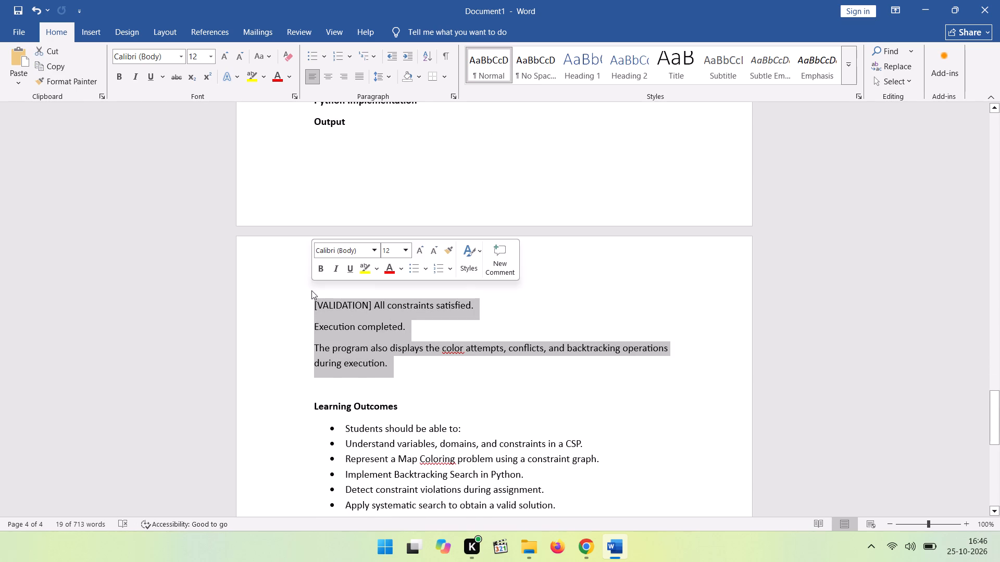
key("BackSpace")
key("BackSpace")
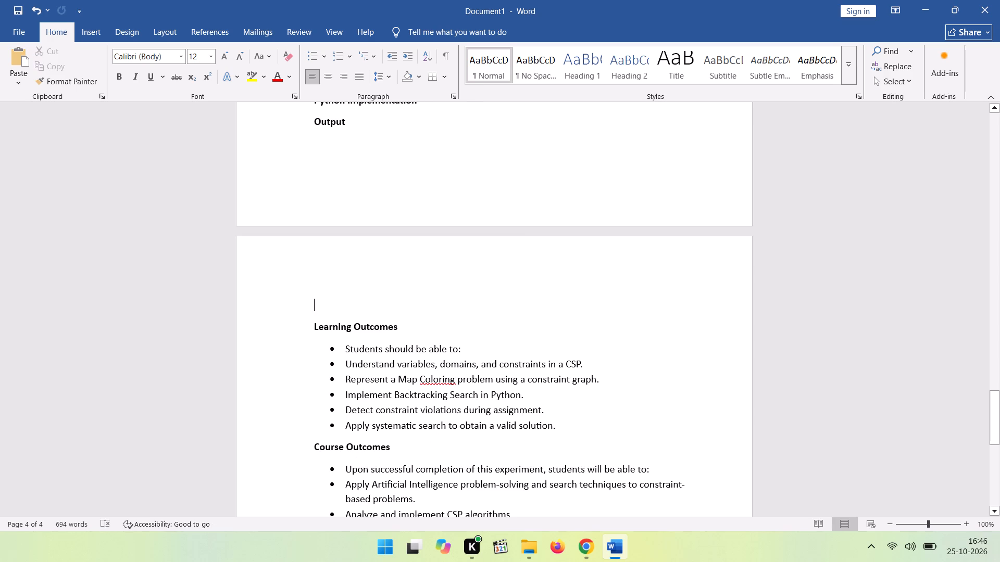
key("BackSpace")
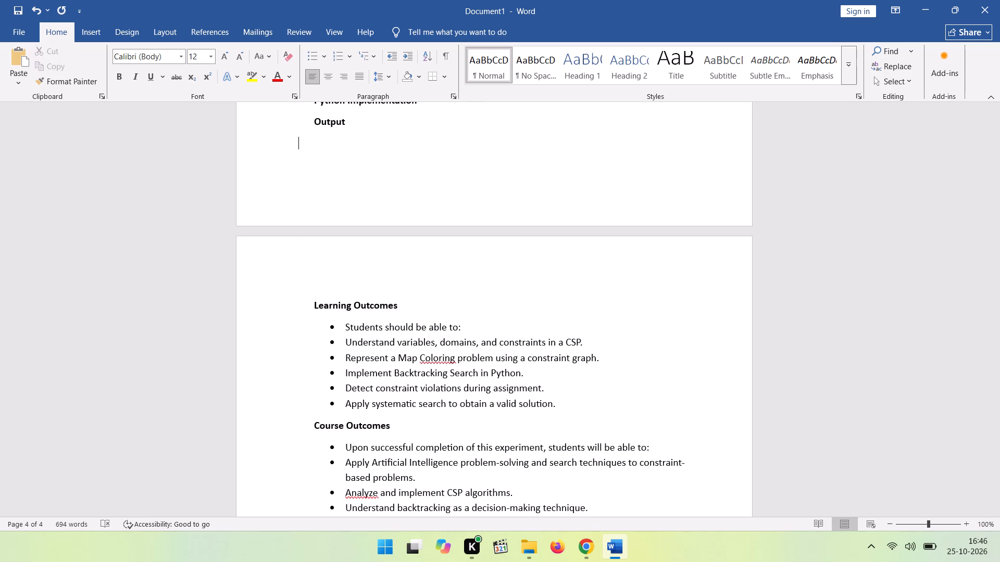
Format the ten steps under "Algorithm: Backtracking Search" as a numbered list.
scroll(283, 358, "up", 8)
scroll(364, 333, "up", 2)
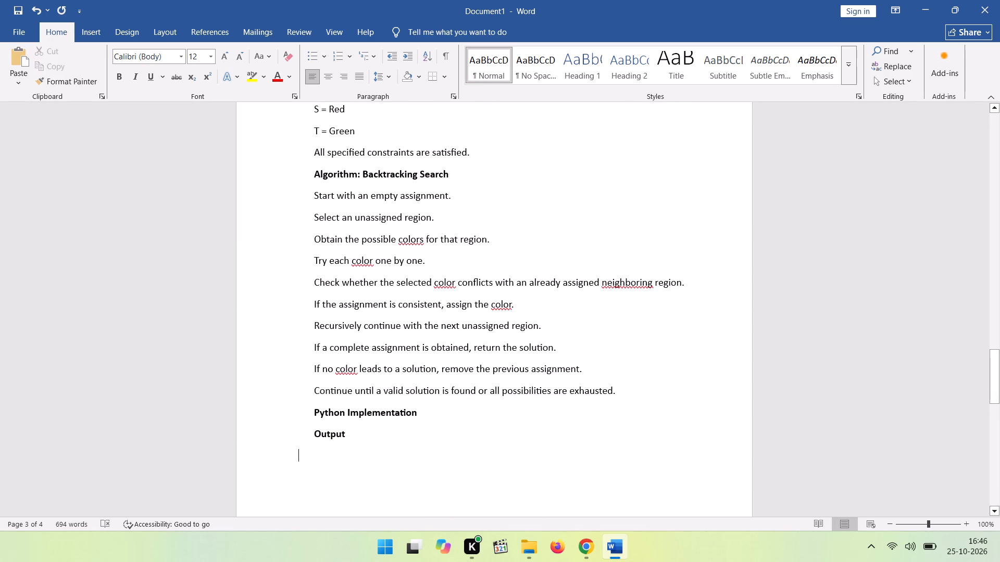
left_click_drag(307, 196, 597, 384)
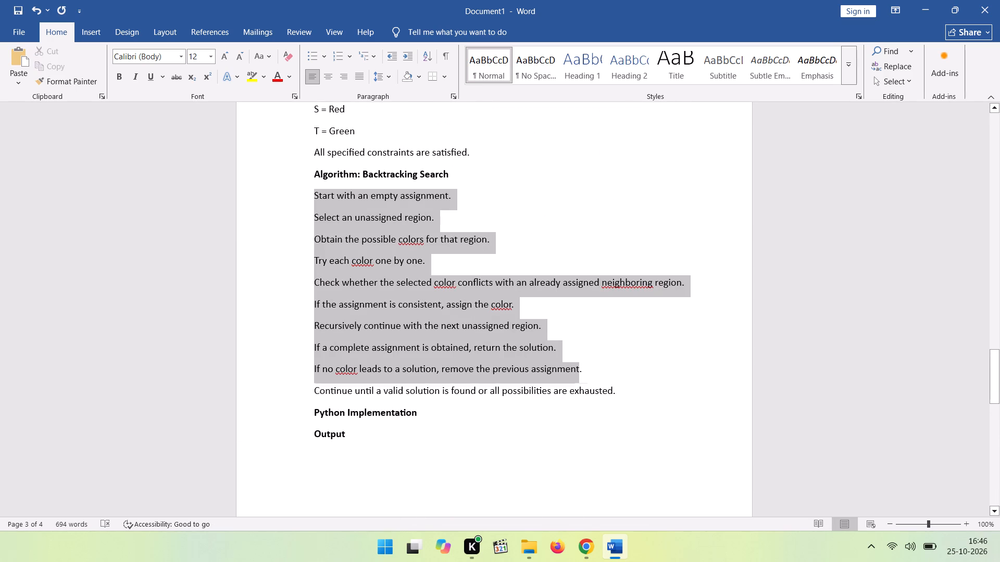
left_click_drag(597, 384, 641, 393)
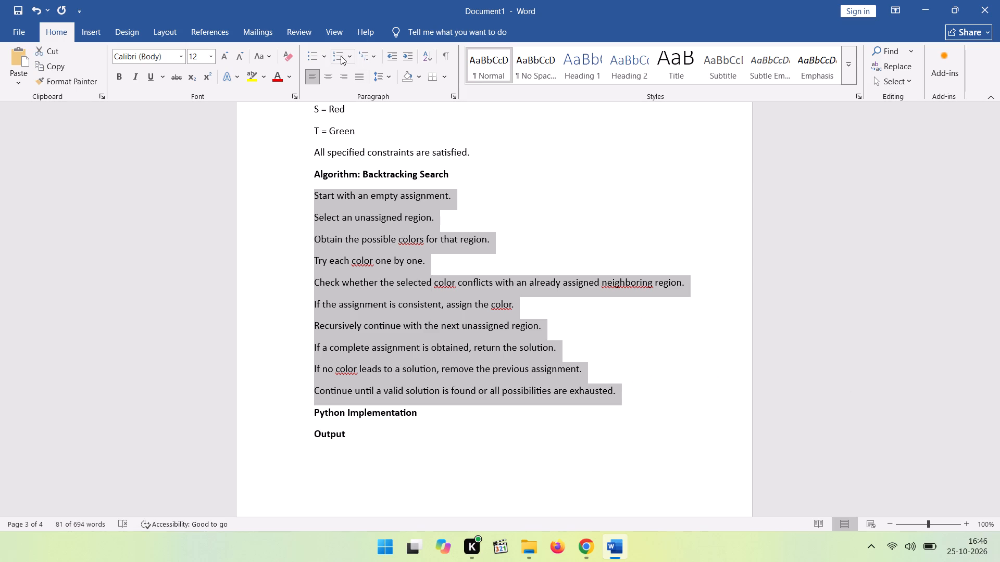
left_click(335, 55)
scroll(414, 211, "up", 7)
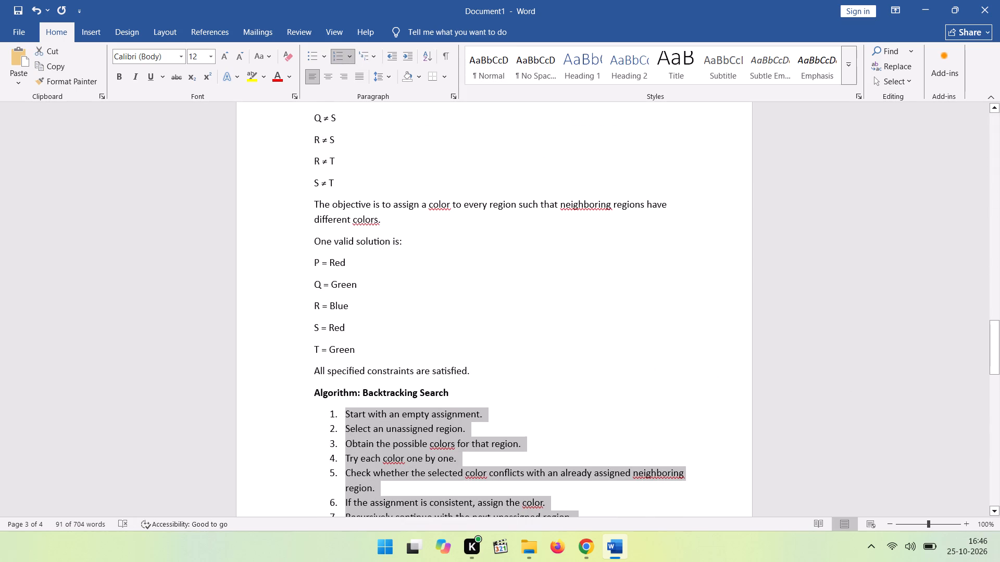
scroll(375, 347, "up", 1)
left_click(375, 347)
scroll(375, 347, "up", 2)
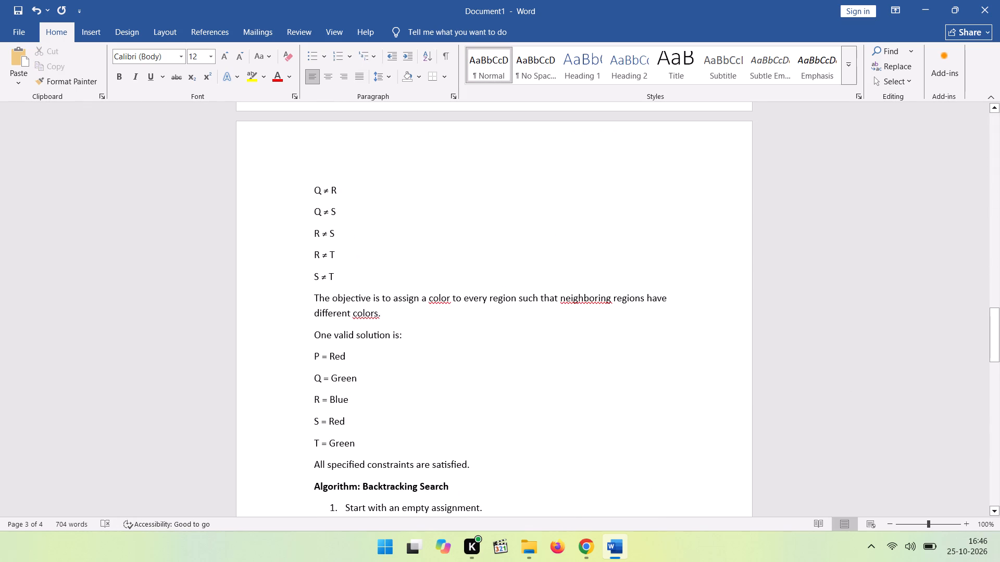
Format the Unary, Binary and Global Constraint lines under "Types of Constraints" as a numbered list.
scroll(374, 306, "down", 5)
scroll(370, 310, "up", 8)
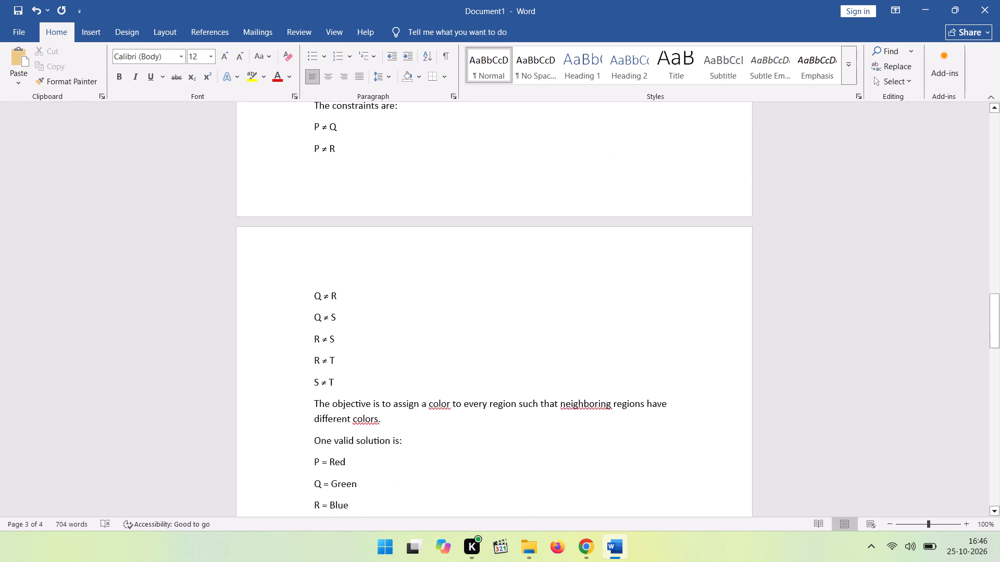
scroll(370, 311, "up", 16)
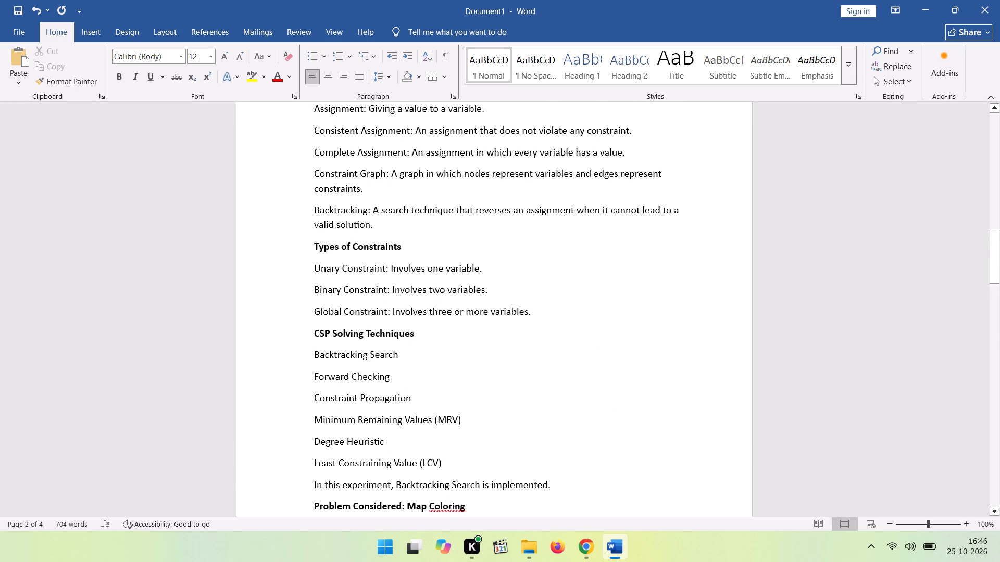
scroll(297, 359, "down", 1)
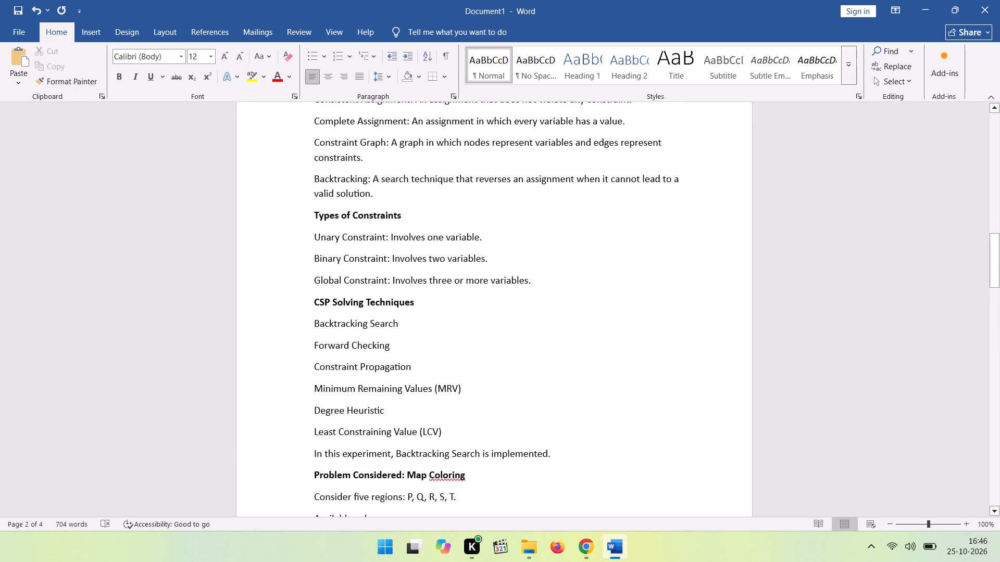
left_click_drag(308, 236, 286, 302)
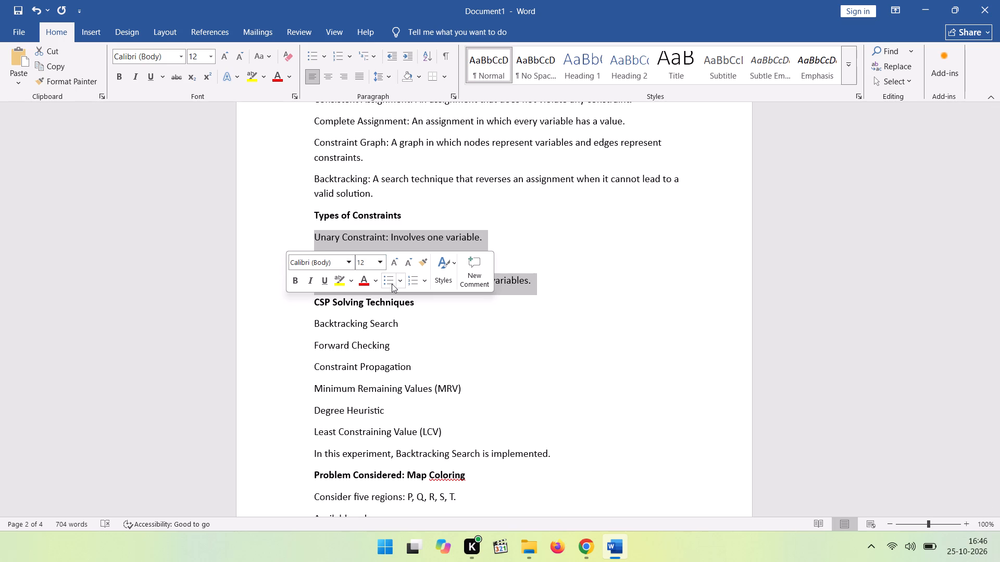
left_click(381, 284)
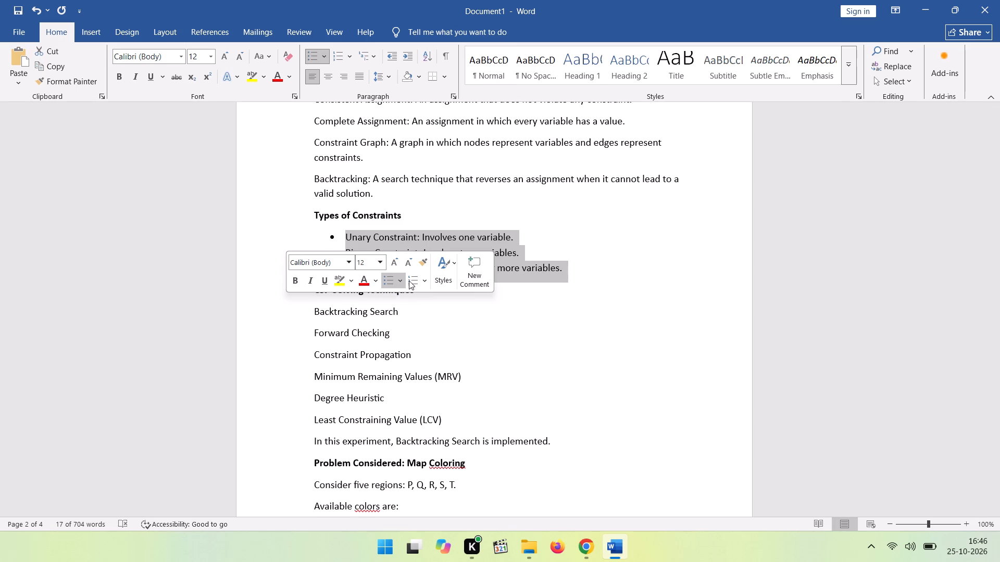
left_click(409, 280)
Remove the "\[" and "\]" delimiters around CSP=(X,D,C) in the Theory section.
scroll(437, 205, "up", 6)
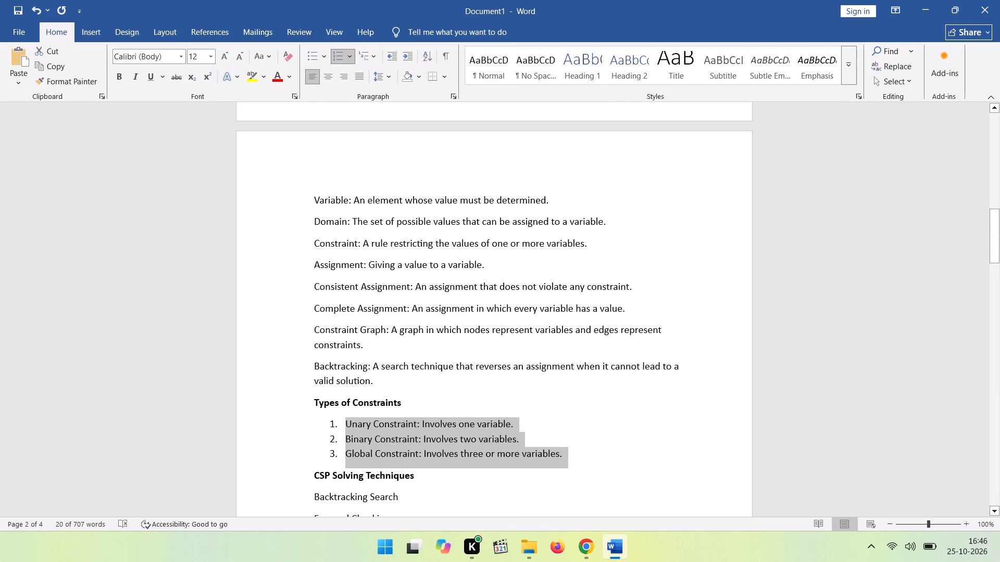
scroll(352, 260, "up", 15)
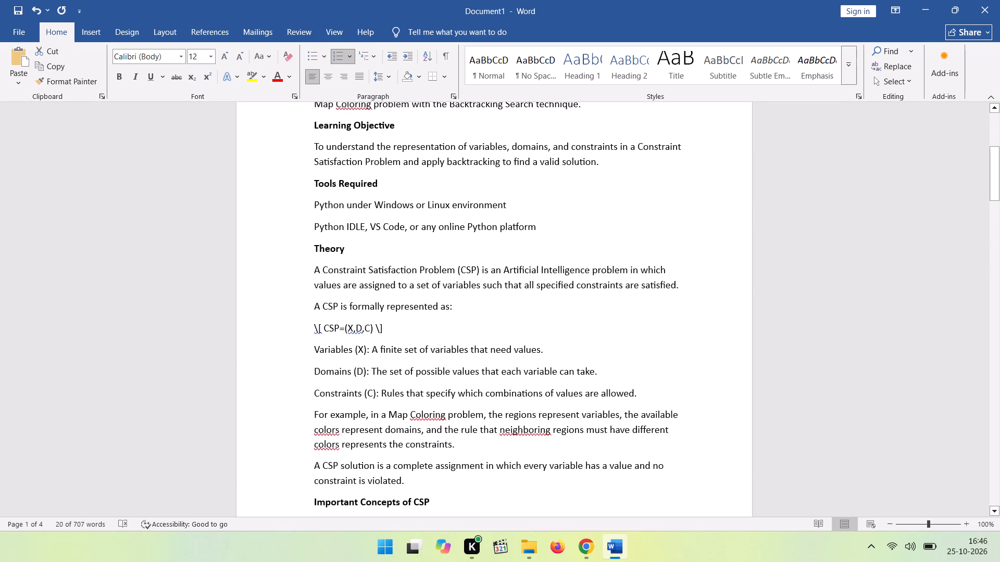
scroll(332, 274, "up", 1)
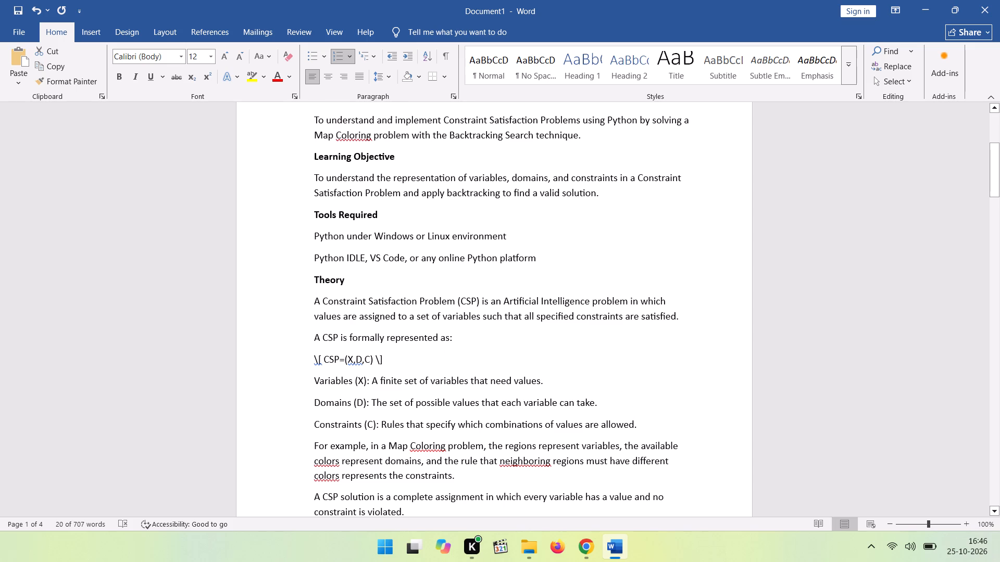
left_click(386, 357)
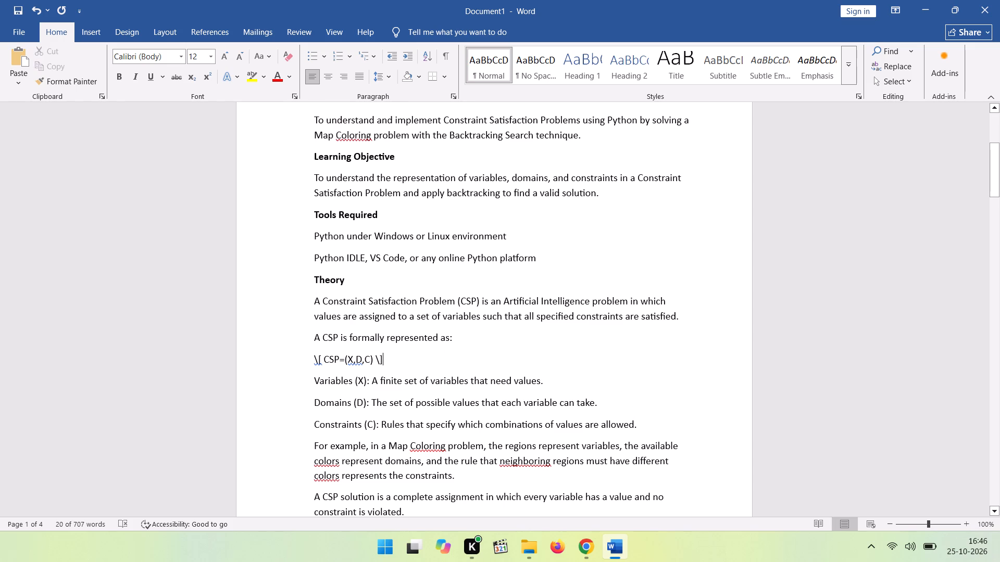
left_click_drag(385, 356, 374, 362)
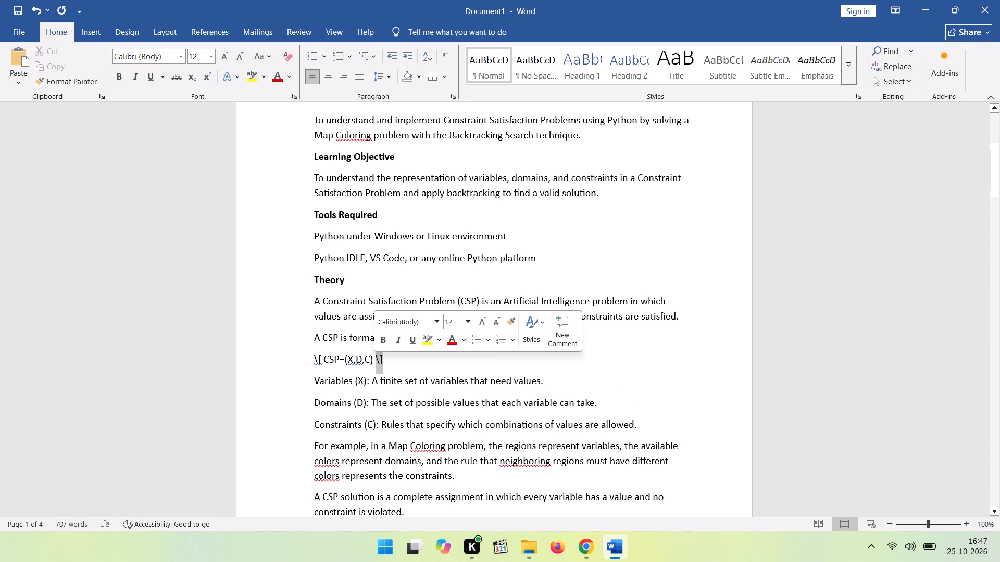
key("BackSpace")
left_click_drag(321, 358, 310, 362)
key("BackSpace")
Make CSP=(X,D,C) bold and join it to the end of the line "A CSP is formally represented as:", separated by a space.
left_click_drag(311, 363, 329, 363)
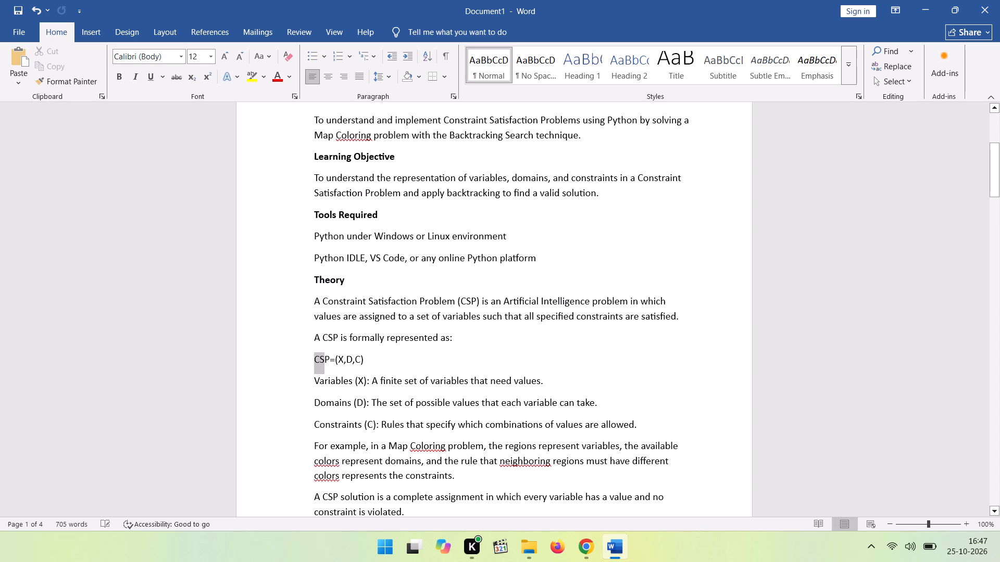
left_click_drag(329, 363, 362, 359)
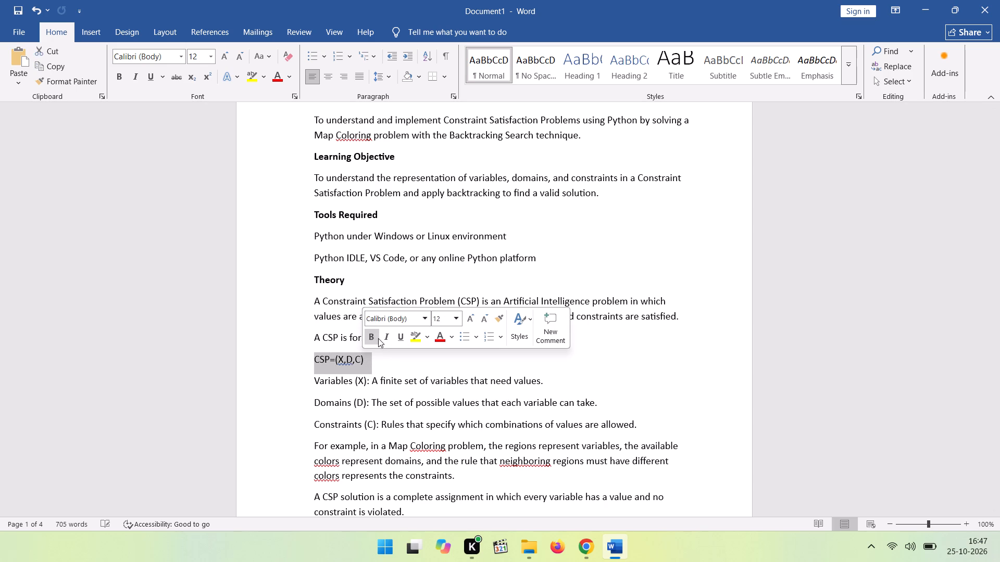
left_click(377, 338)
left_click(308, 361)
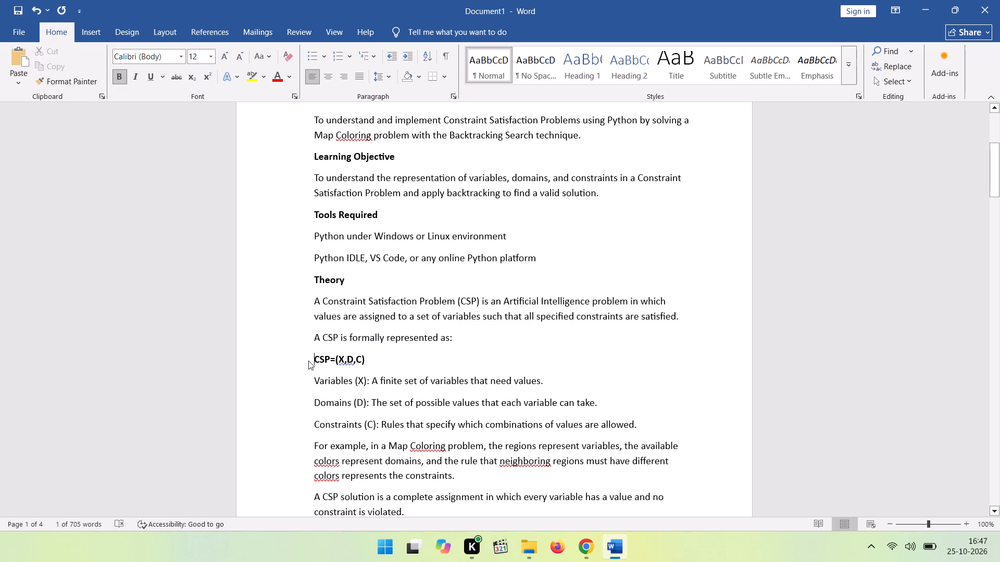
key("BackSpace")
key("BackSpace")
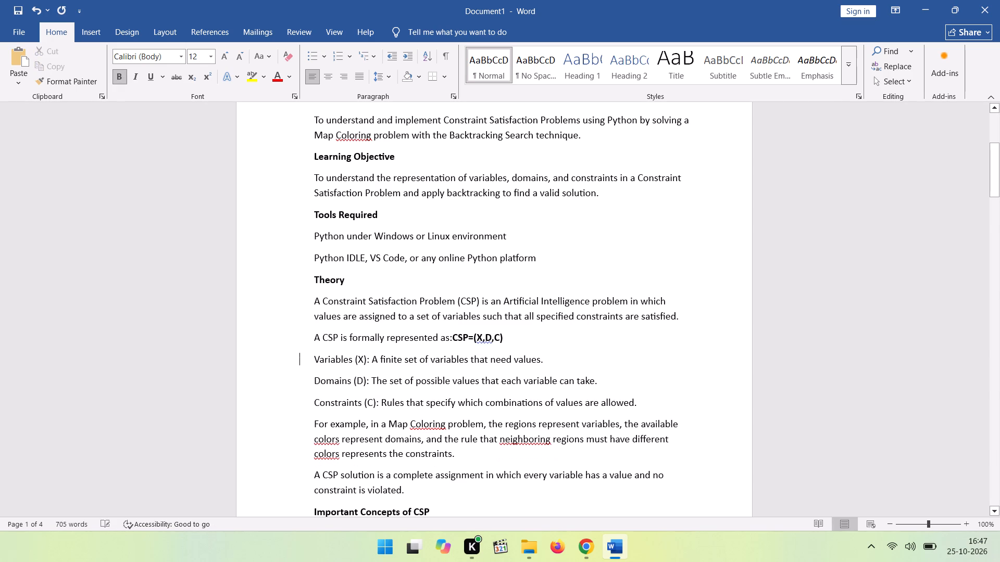
key("space")
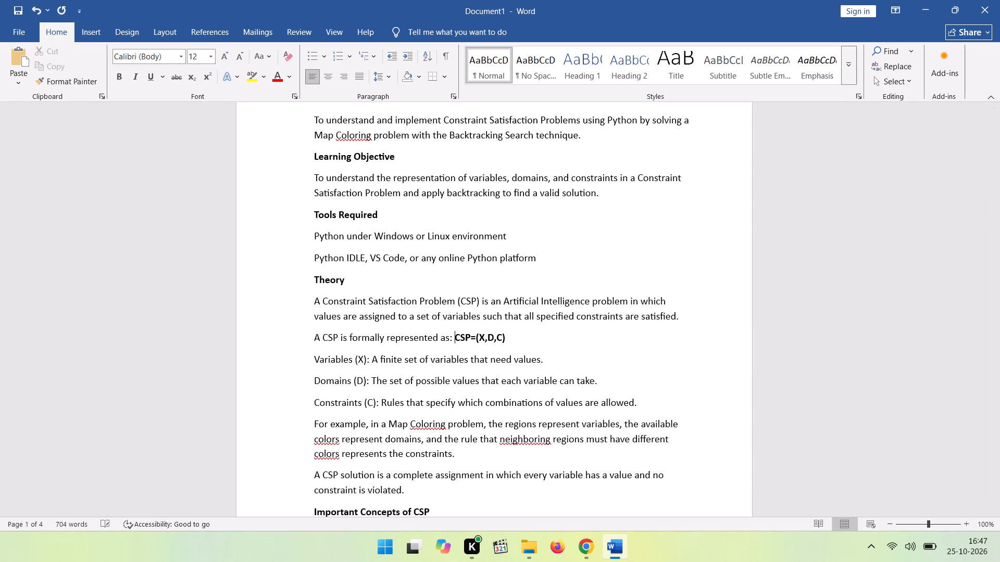
Delete the two chat-reply paragraphs above the Experiment No. 08 title, from "Haan bhai" through "use karenge.".
scroll(364, 317, "up", 10)
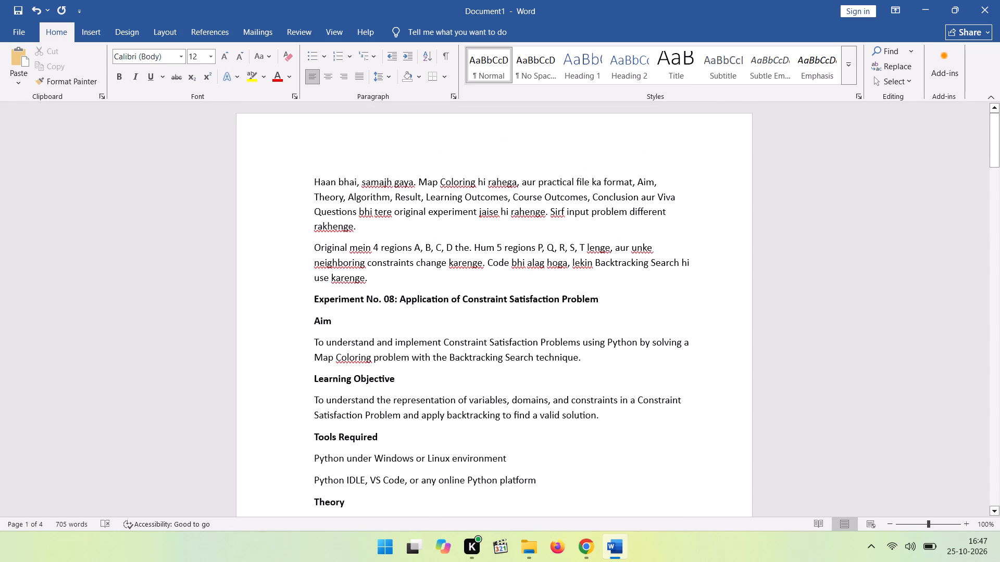
left_click_drag(383, 275, 312, 180)
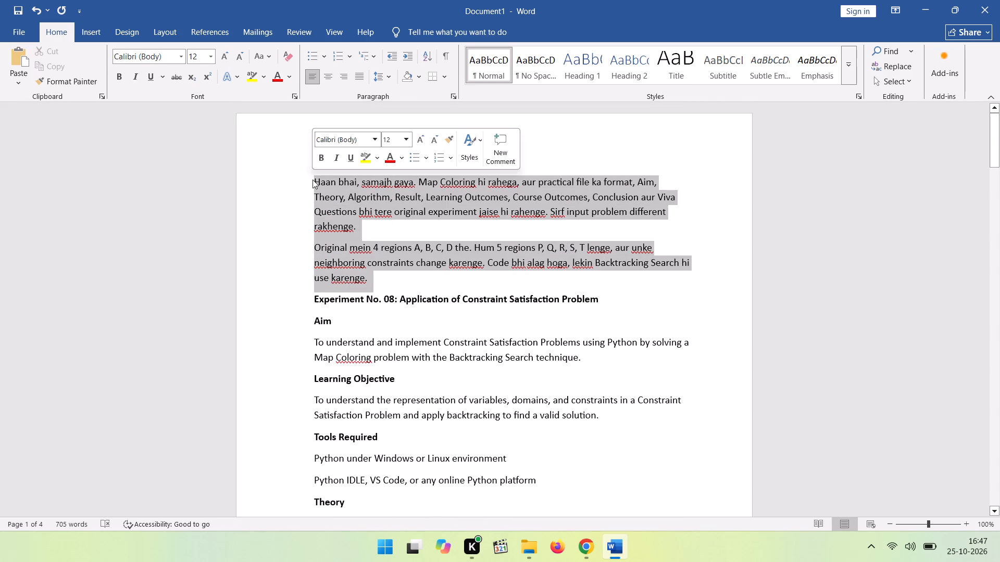
key("BackSpace")
Enlarge the Experiment No. 08 title to 16 pt and center it.
triple_click(303, 186)
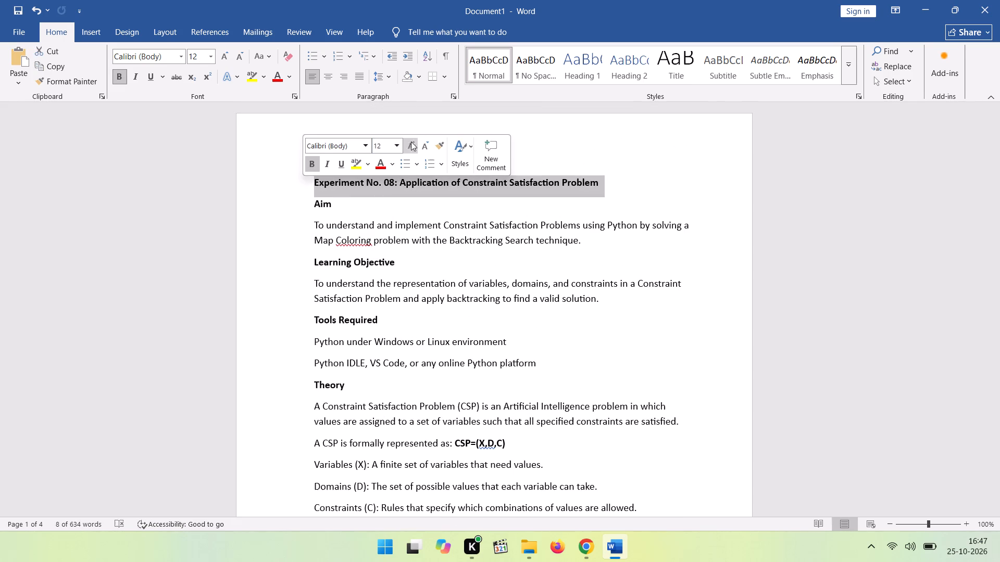
double_click(407, 146)
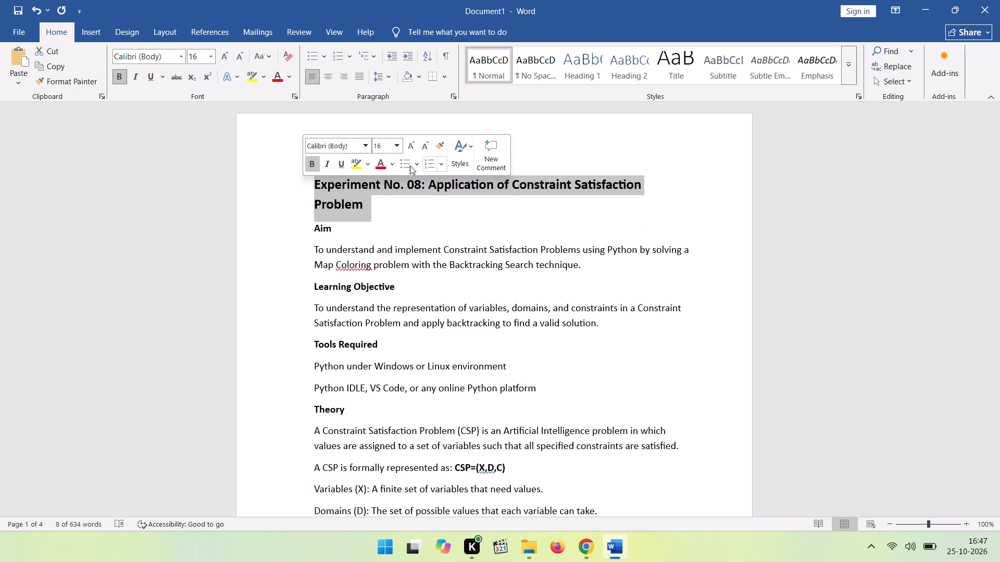
left_click(330, 79)
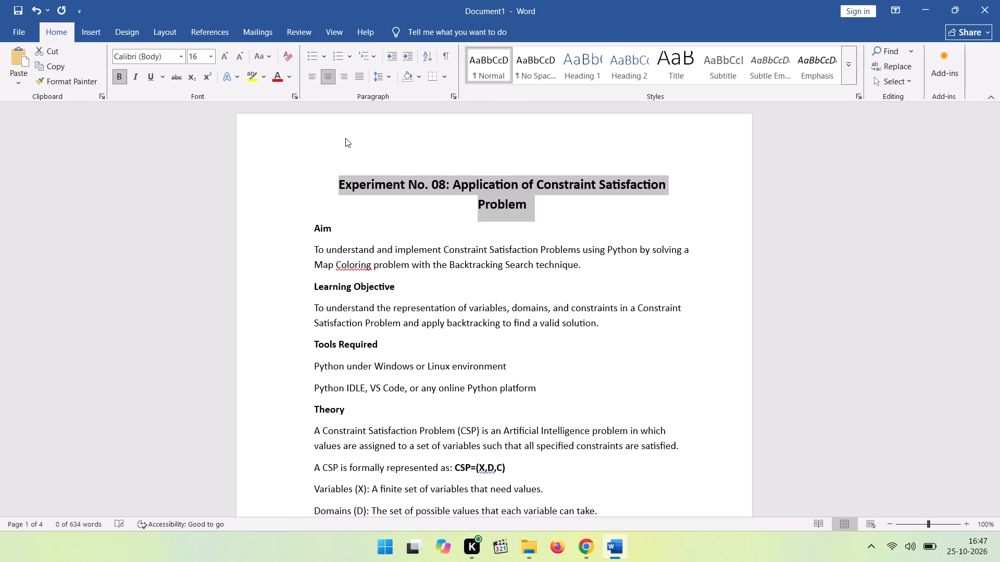
left_click(389, 213)
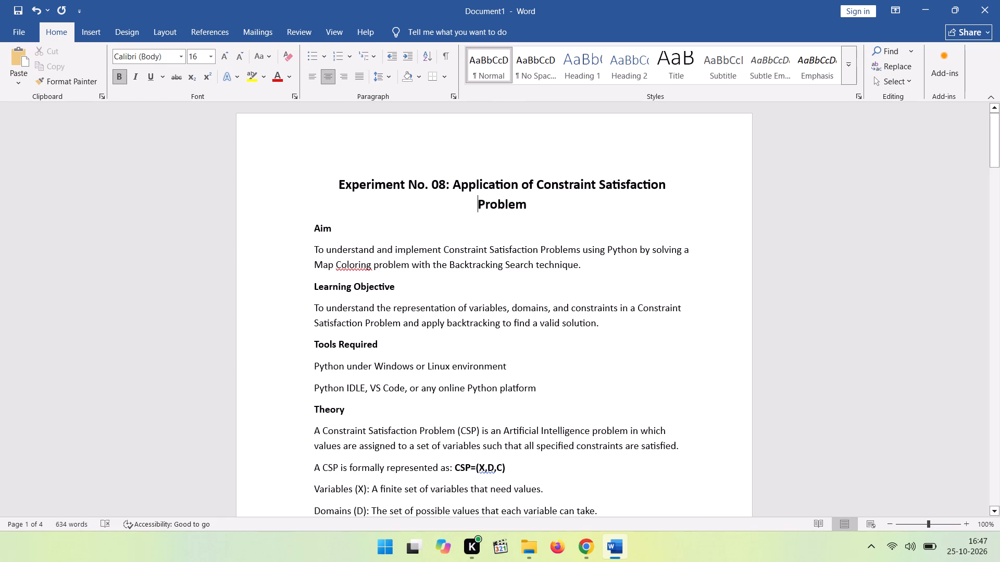
Enlarge the Aim, Learning Objective and Tools Required headings to 14 pt.
double_click(302, 233)
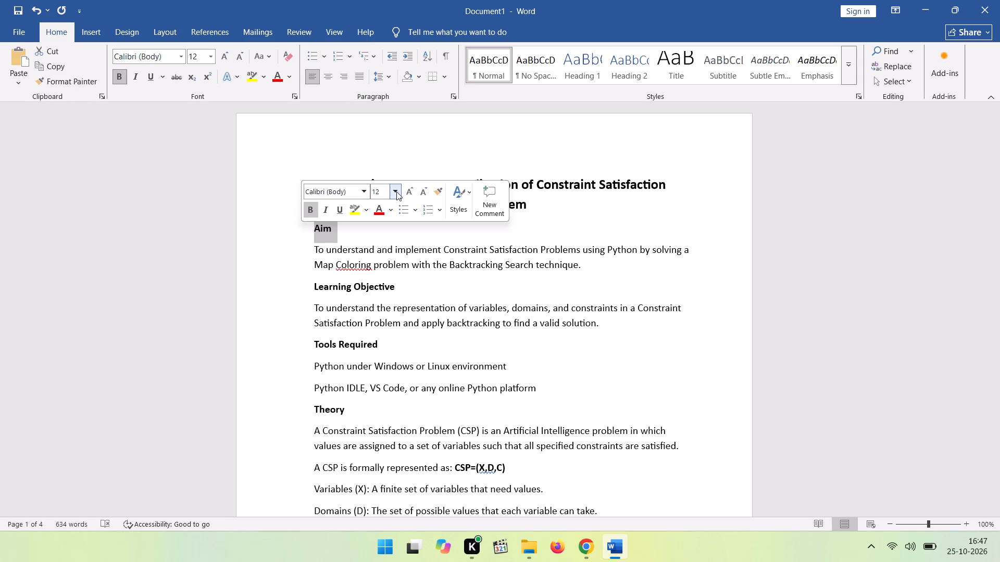
left_click(405, 190)
left_click(301, 297)
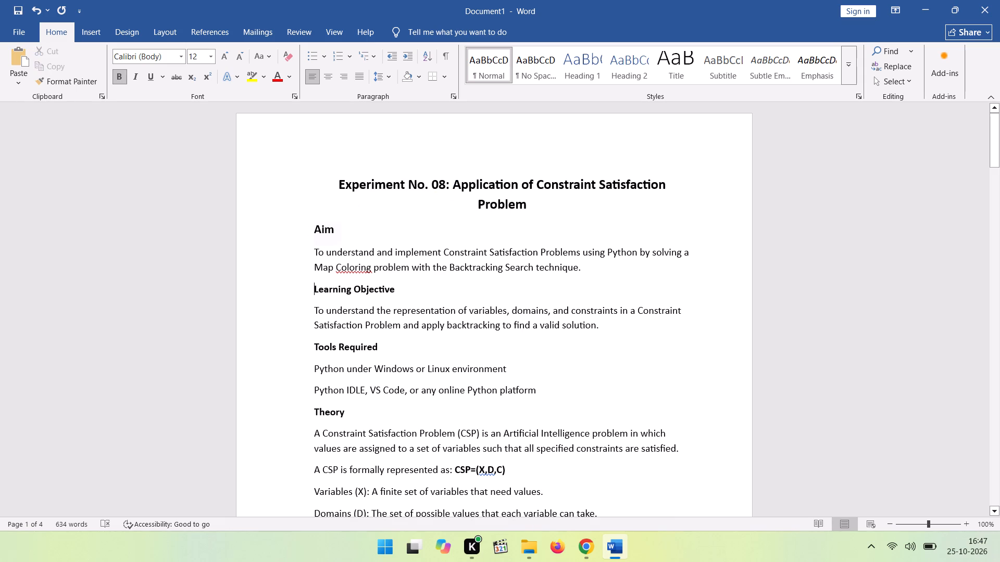
left_click_drag(301, 294, 413, 290)
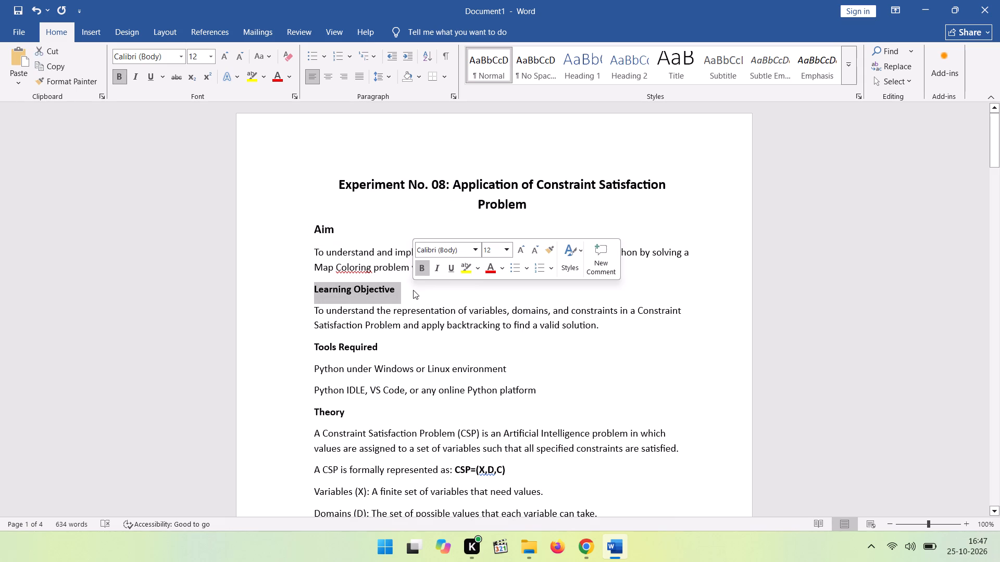
left_click(520, 246)
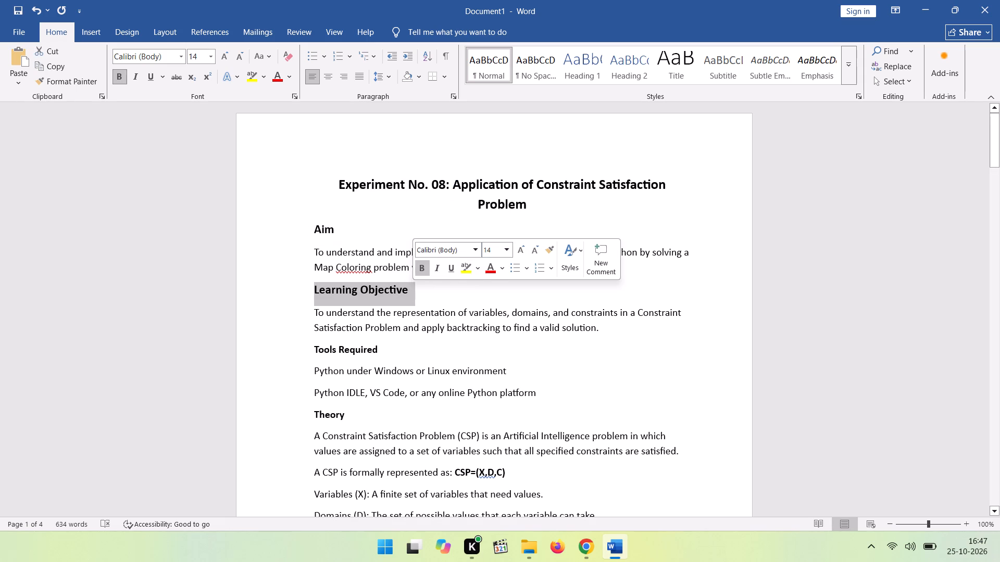
left_click(291, 352)
left_click(284, 354)
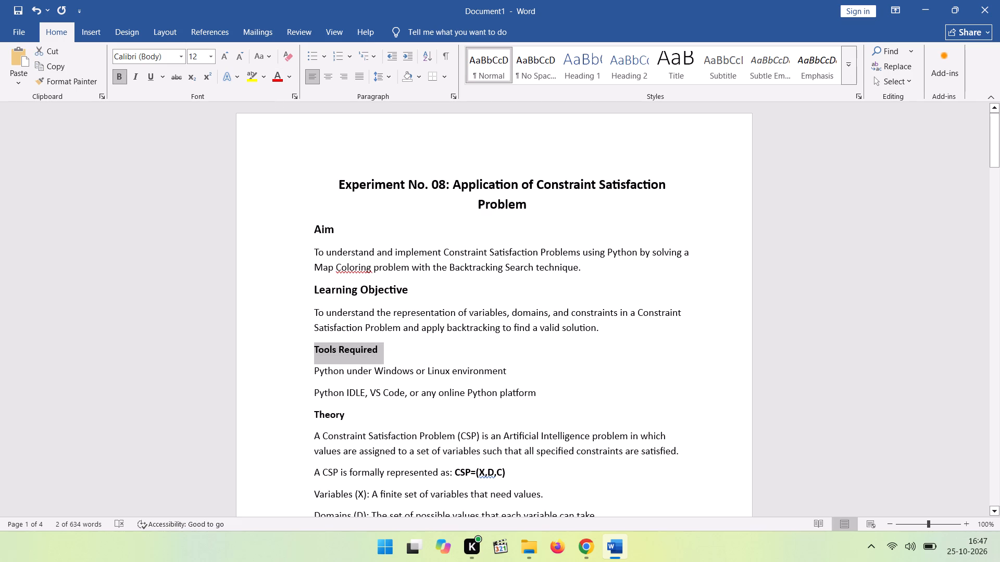
key("ctrl+plus")
key("ctrl+plus")
key("ctrl+plus")
key("ctrl+plus")
key("ctrl+plus")
key("ctrl+plus")
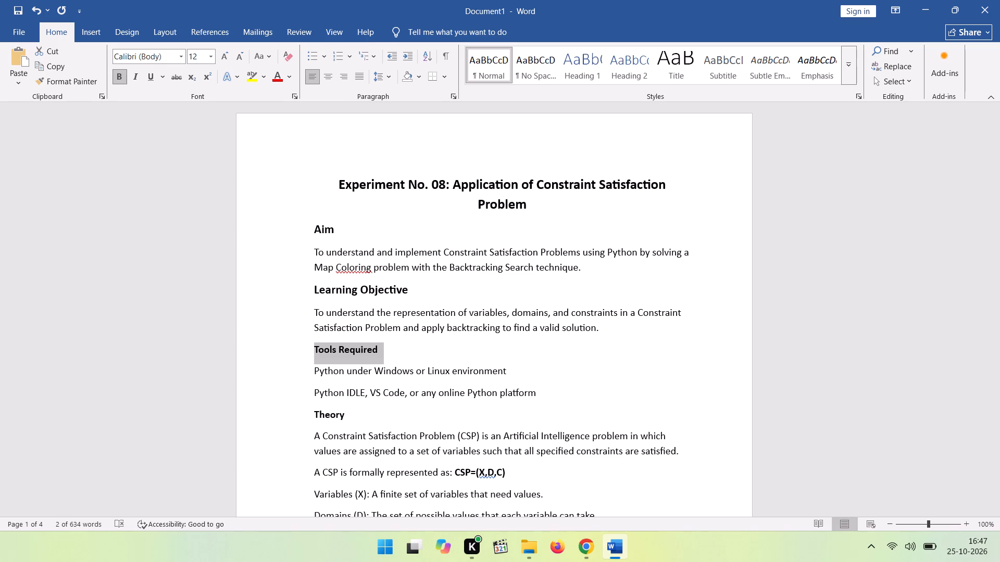
left_click(227, 52)
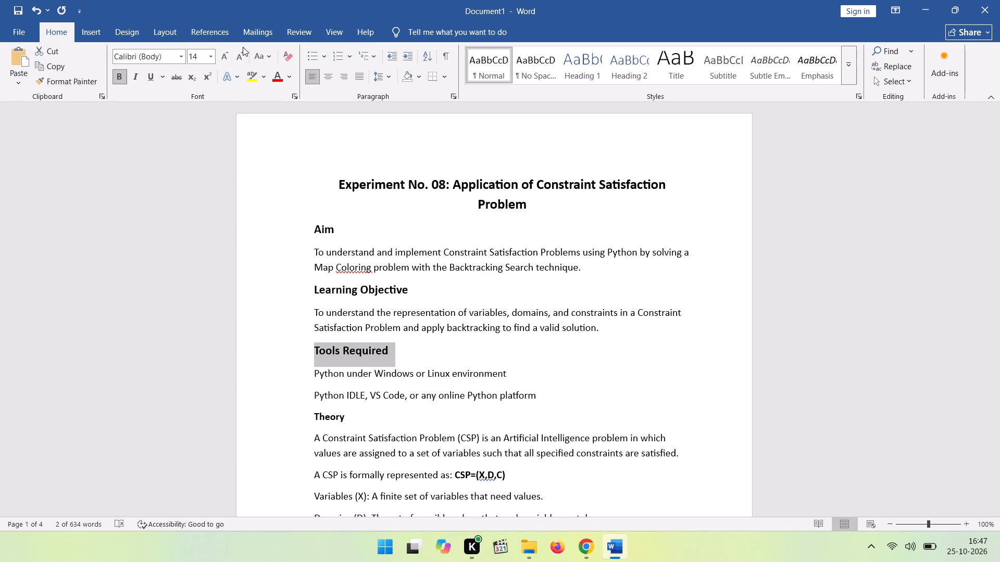
Change "Python IDLE" to "Python IDE" in the second line under Tools Required.
left_click(359, 393)
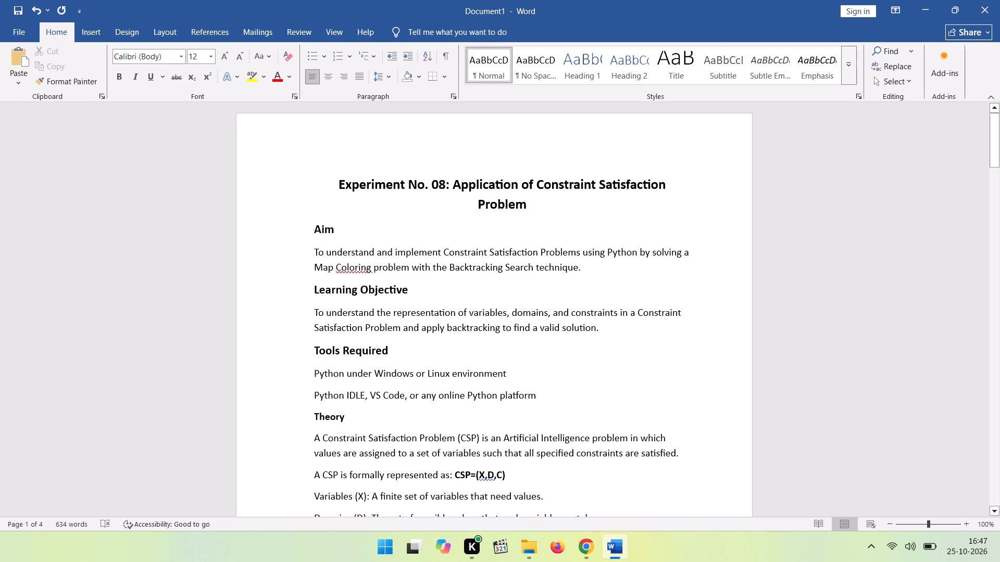
key("BackSpace")
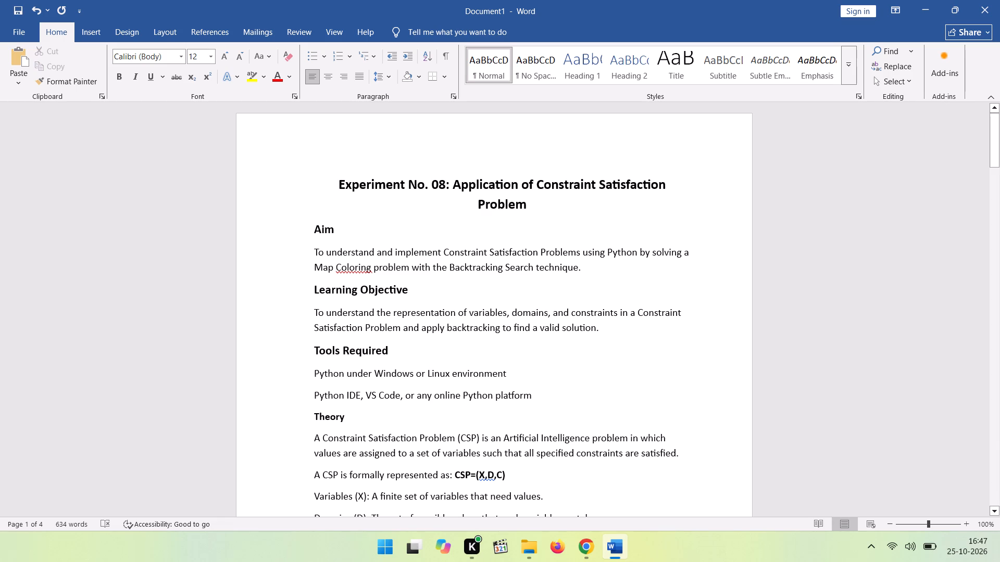
Format the two Python lines under Tools Required as a bulleted list.
left_click_drag(308, 375, 604, 368)
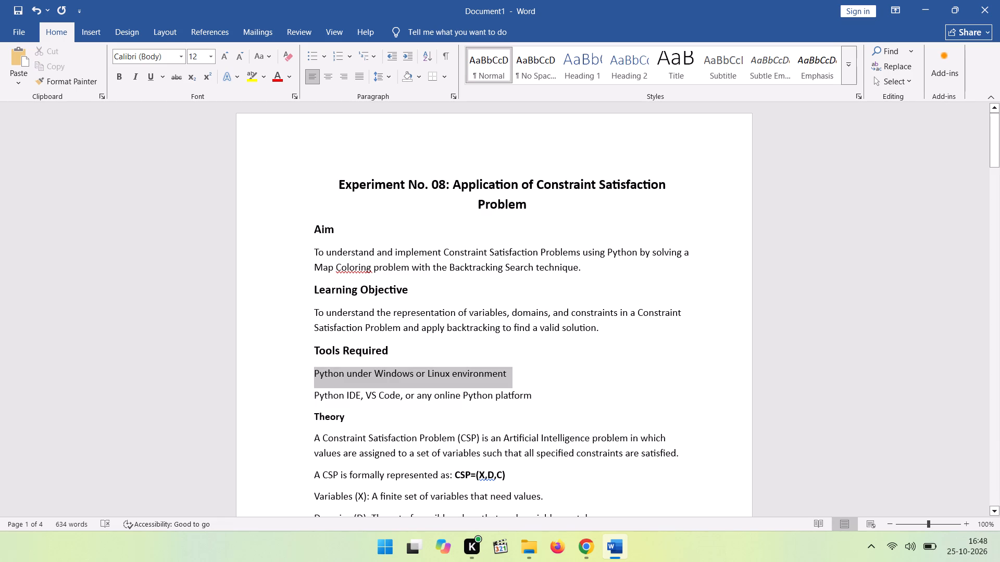
left_click_drag(604, 368, 571, 400)
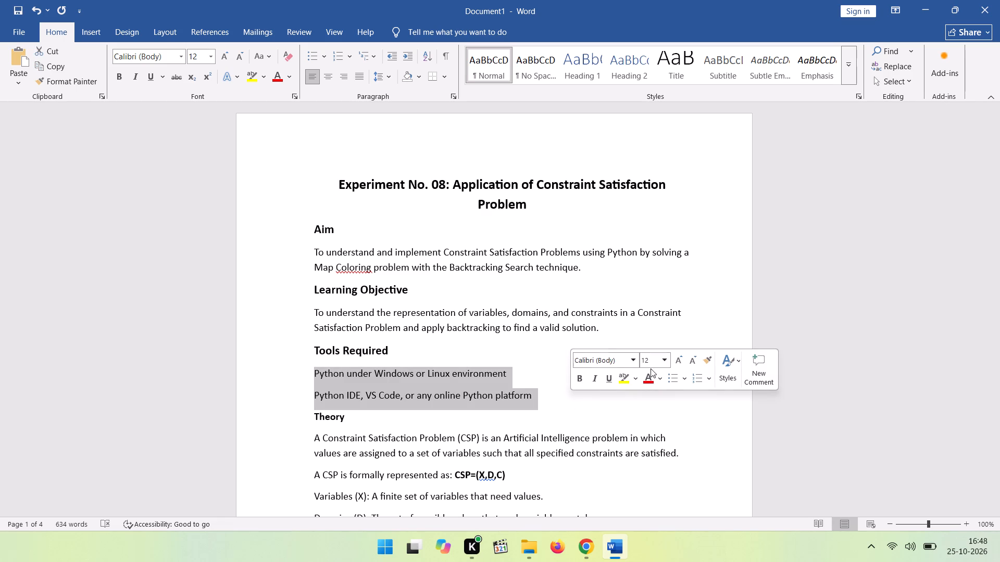
left_click(670, 375)
scroll(381, 459, "down", 2)
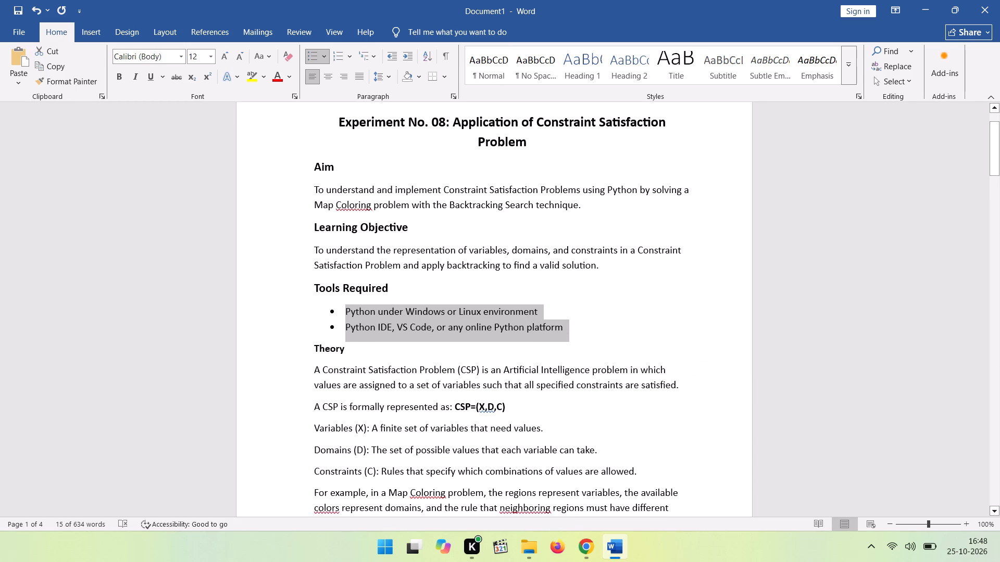
Enlarge the Theory heading to 14 pt.
left_click_drag(308, 344, 384, 345)
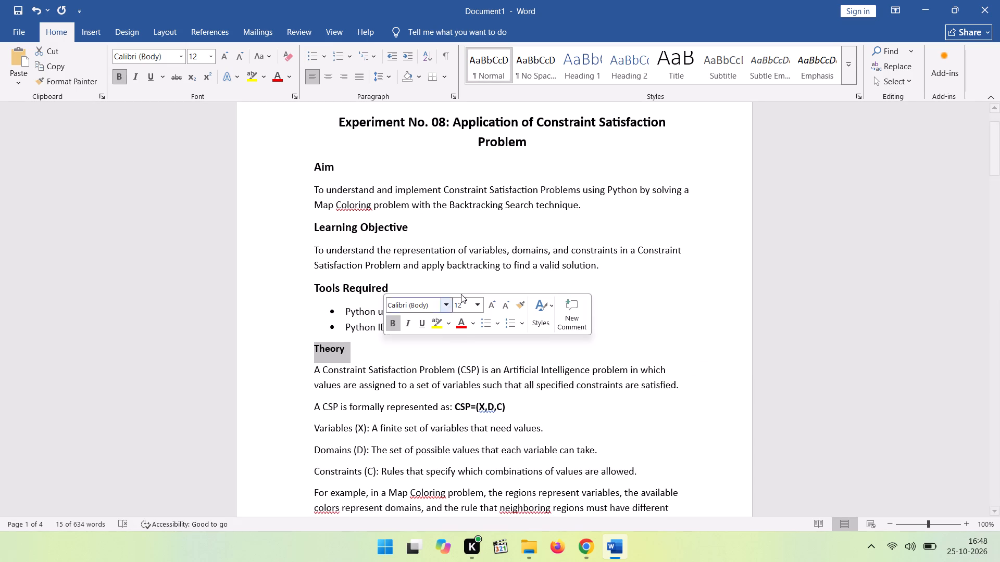
left_click(492, 305)
scroll(418, 359, "down", 2)
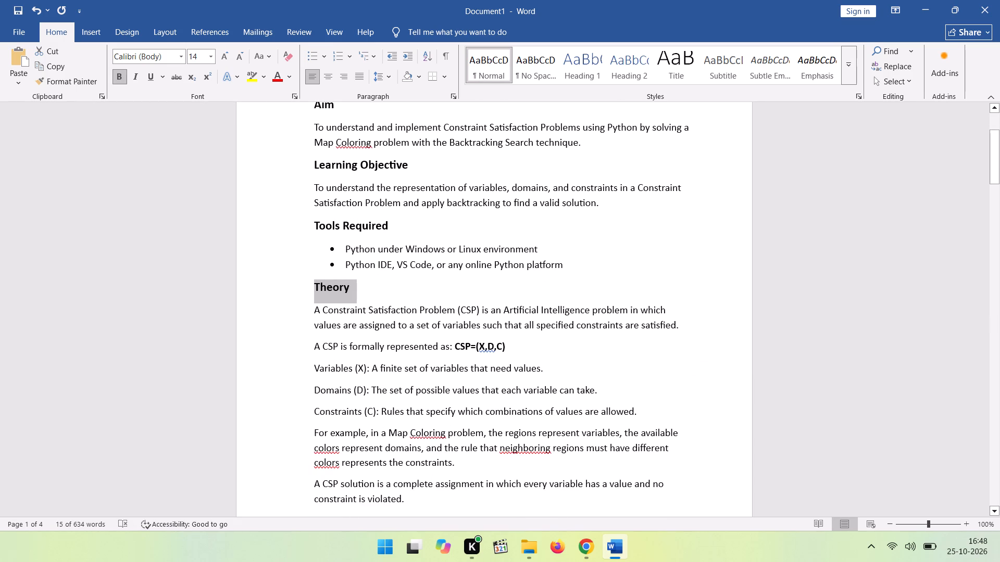
left_click(358, 329)
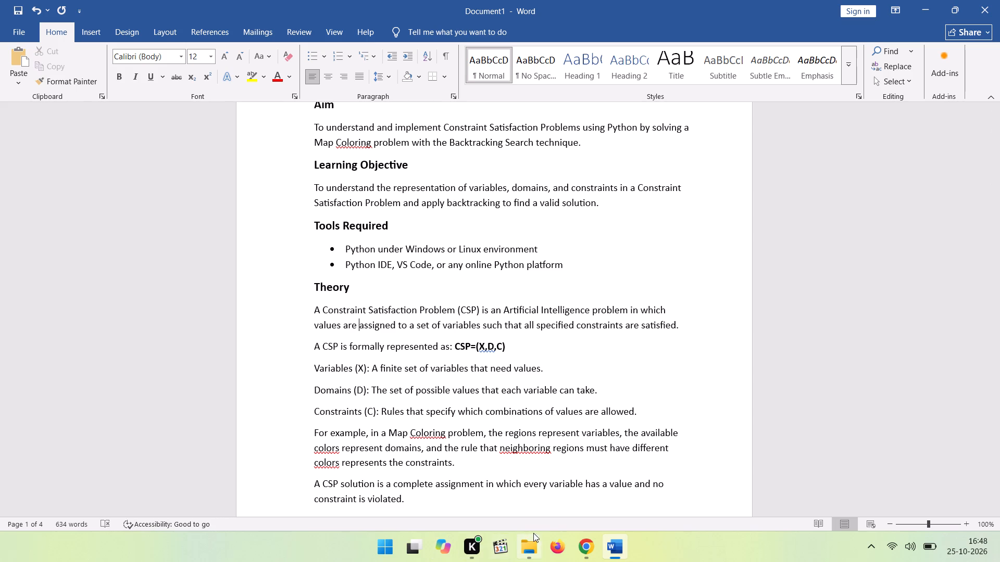
Open IIS_EXP_8.pdf from the Downloads folder in Chrome to check the reference formatting of its theory section.
left_click(528, 557)
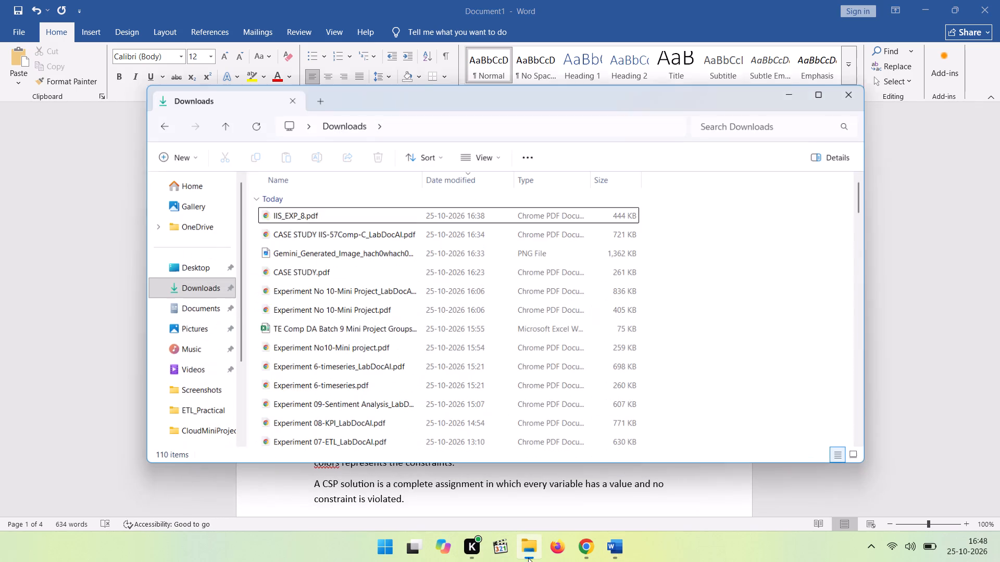
double_click(373, 211)
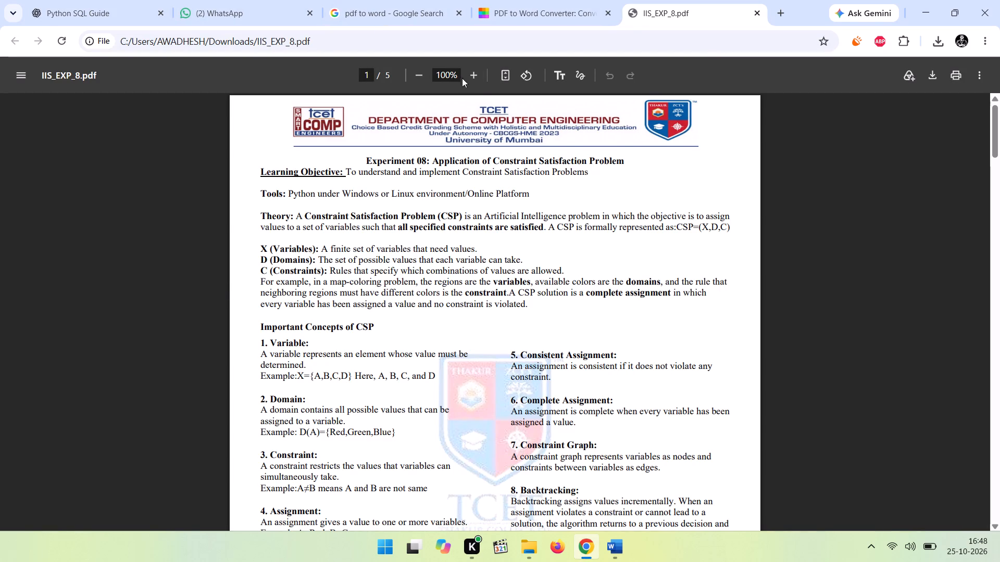
Back in the Word document, bold the labels "Variables (X):", "Domains (D):" and "Constraints (C):" in the Theory section.
left_click(617, 550)
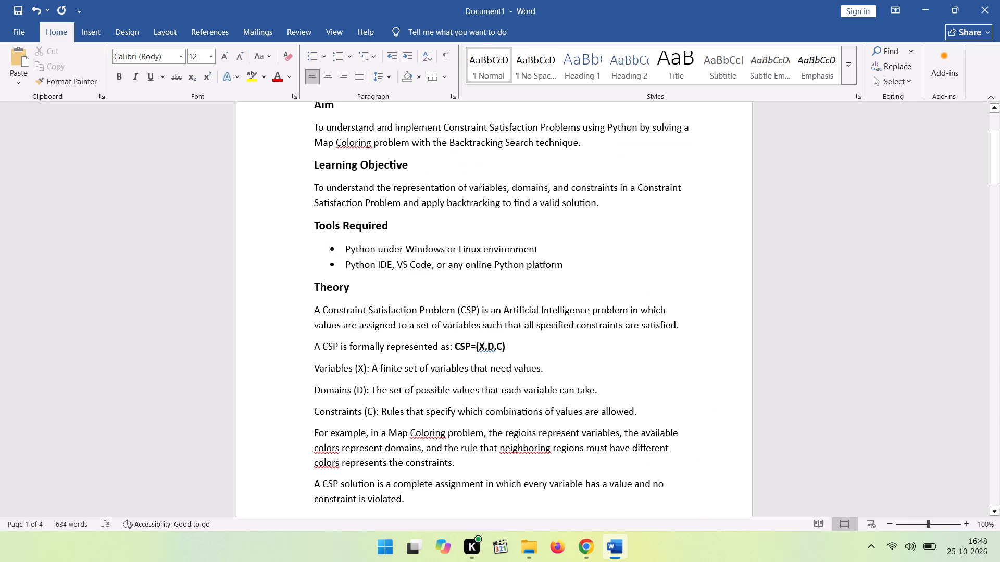
left_click_drag(312, 369, 313, 369)
left_click_drag(313, 369, 366, 369)
key("ctrl+v")
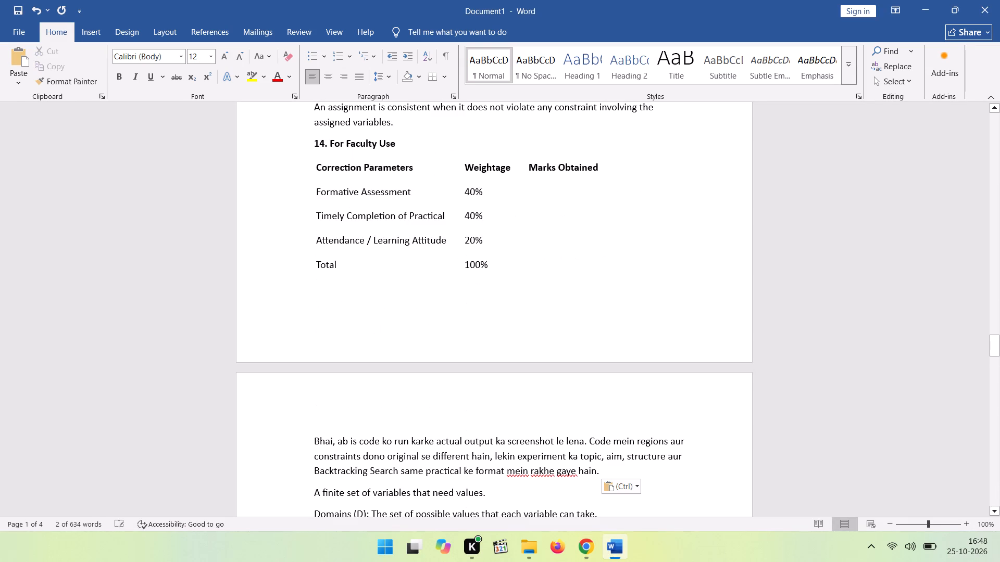
key("ctrl+z")
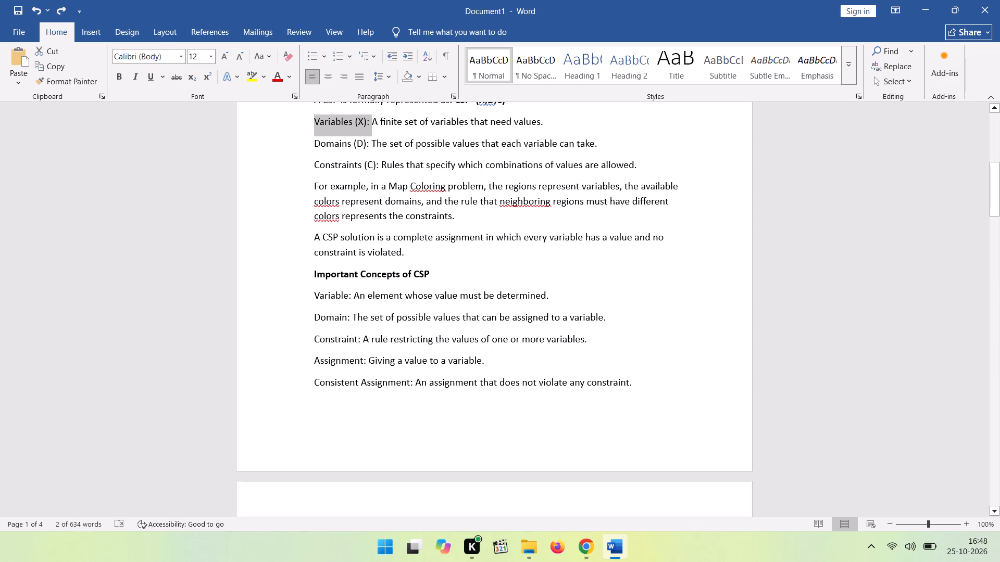
key("ctrl+b")
scroll(365, 345, "up", 5)
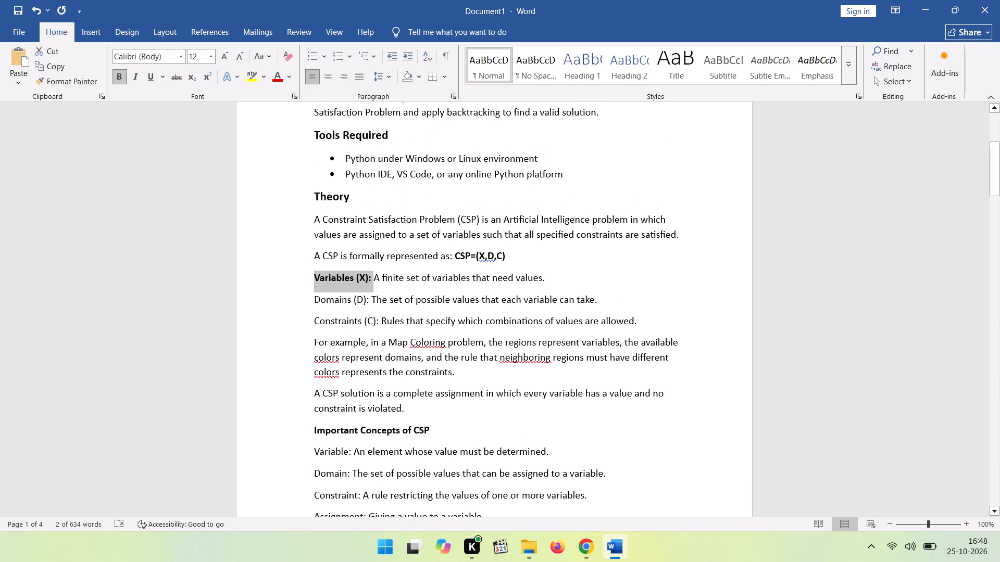
left_click_drag(309, 300, 367, 300)
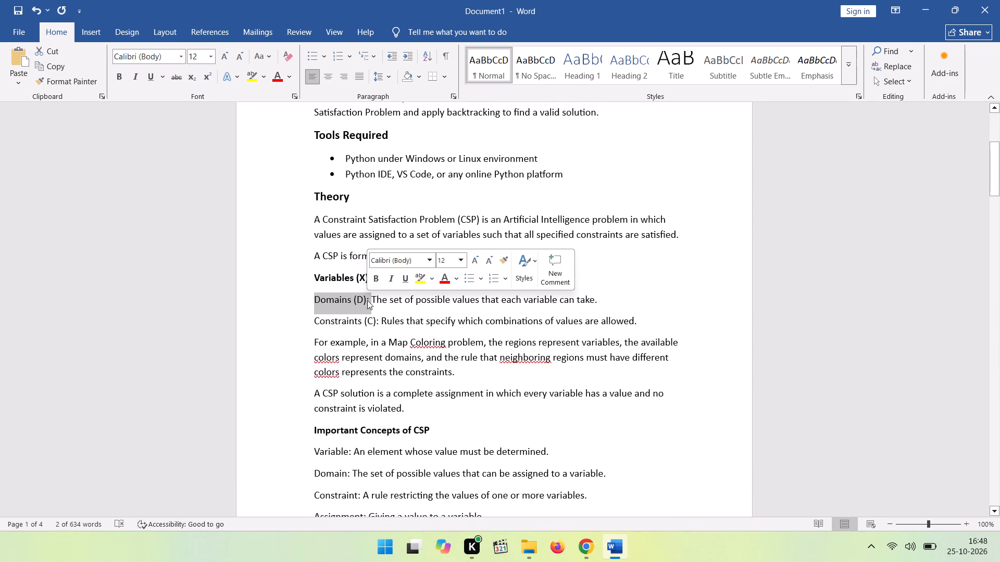
key("ctrl+b")
left_click_drag(307, 323, 358, 315)
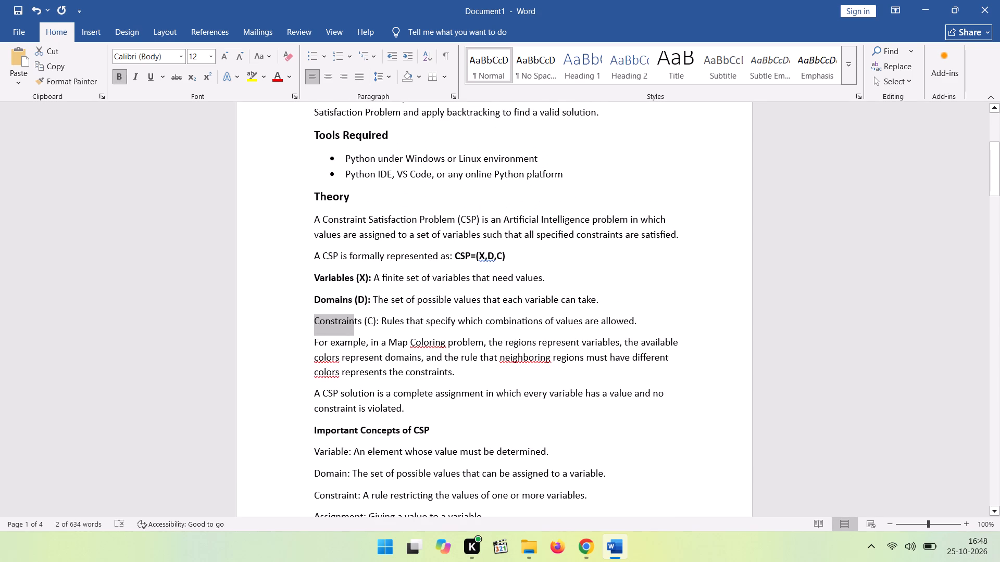
left_click_drag(358, 315, 377, 317)
key("ctrl+b")
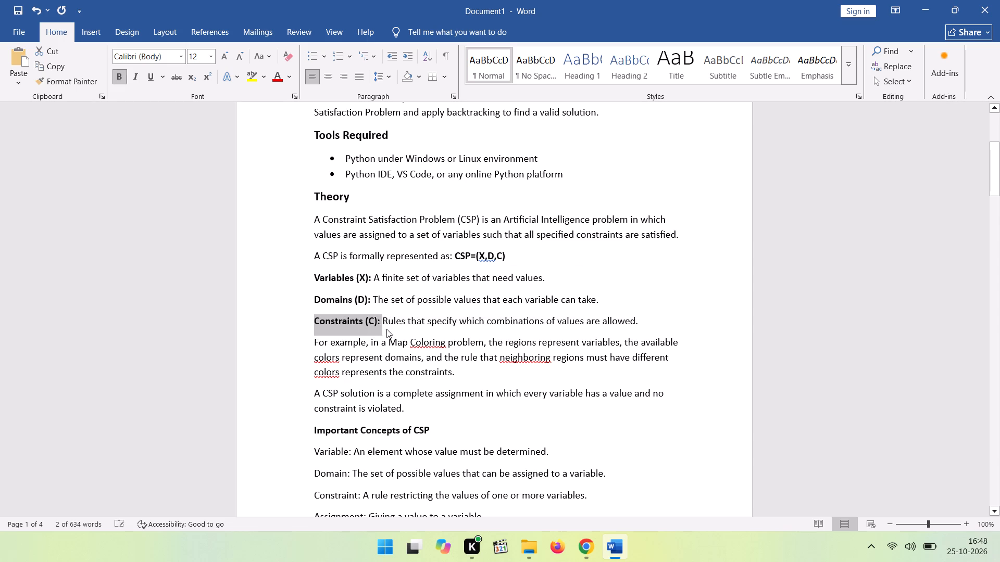
Following the reference PDF in Chrome, bold "variables", "domains" and "constraints." in Word's Map Coloring example paragraph.
scroll(392, 336, "down", 5)
left_click(478, 272)
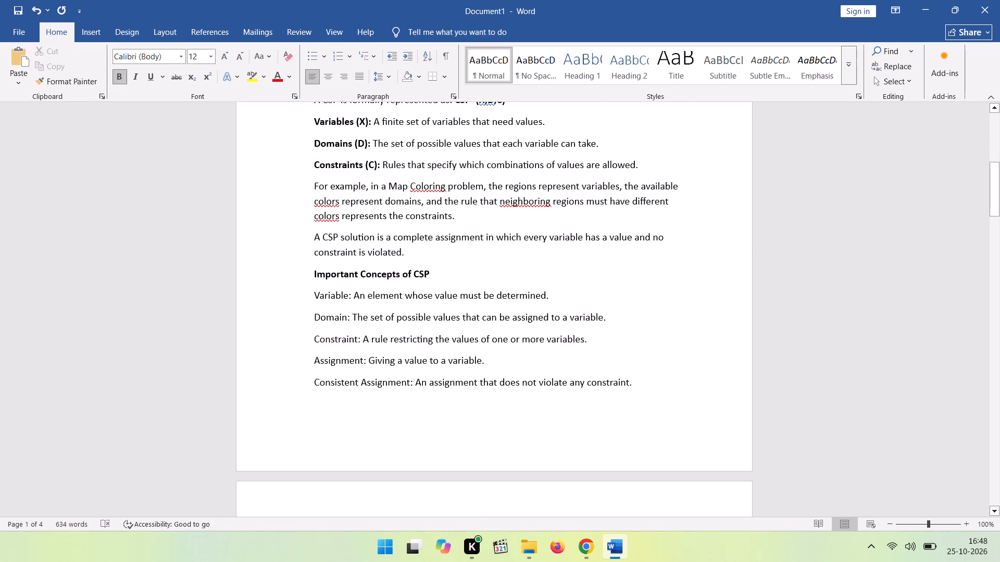
left_click(584, 549)
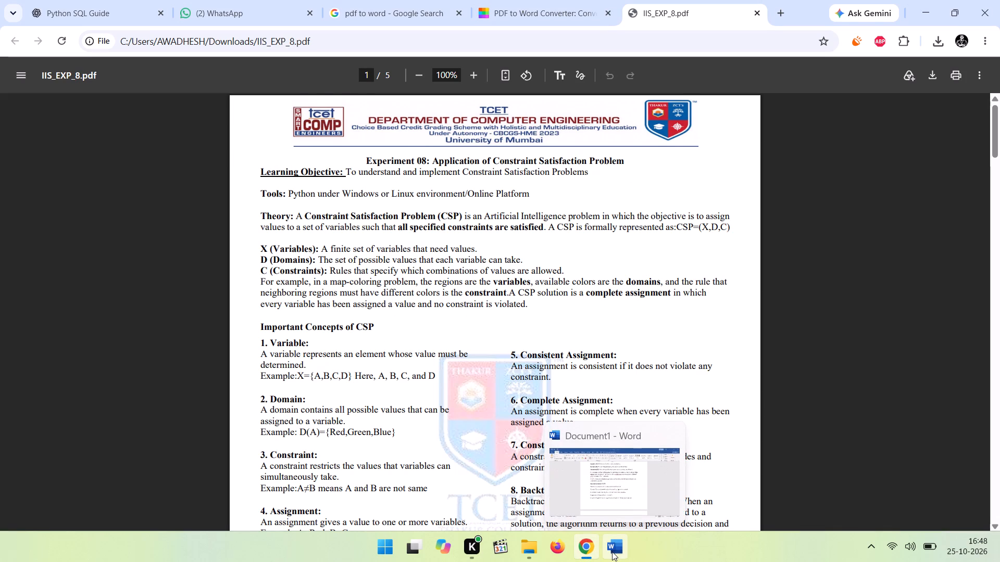
left_click(612, 552)
scroll(582, 283, "up", 2)
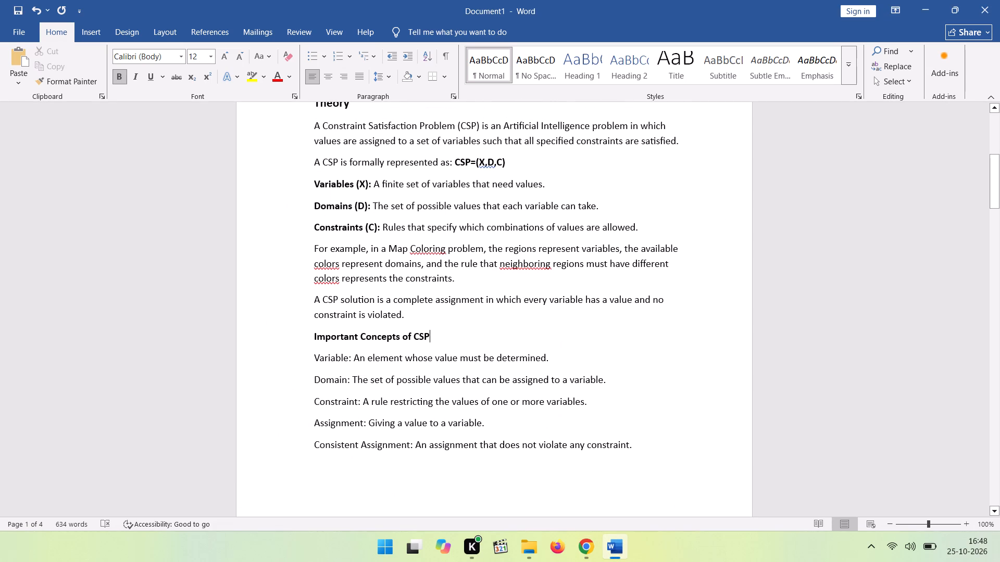
left_click_drag(582, 249, 604, 248)
left_click_drag(604, 248, 619, 251)
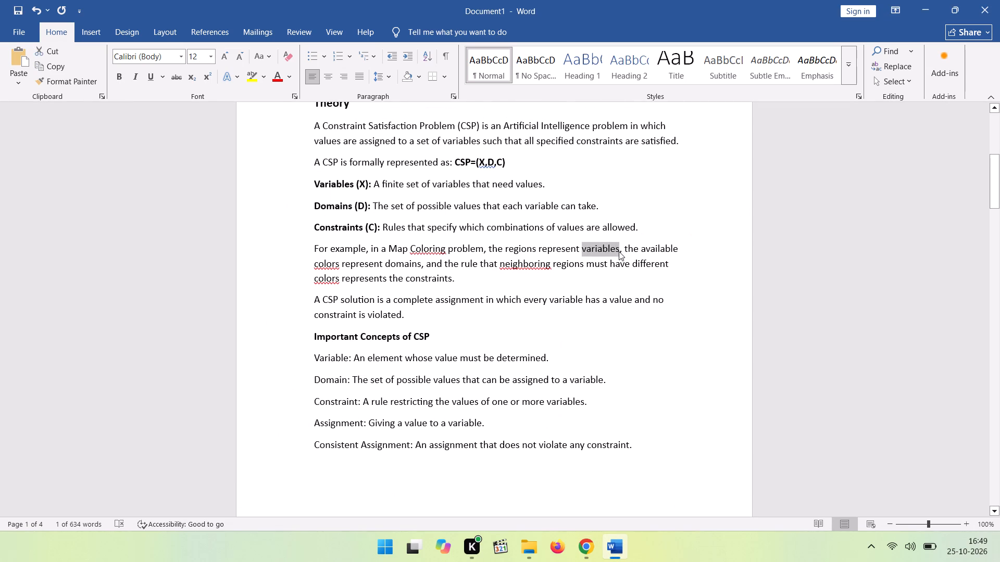
key("ctrl+b")
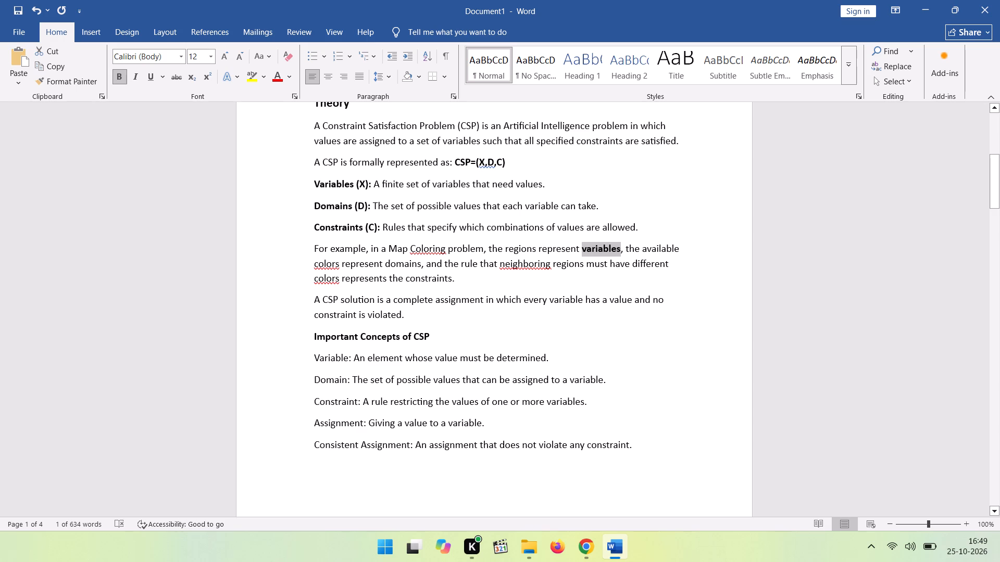
left_click_drag(384, 263, 420, 261)
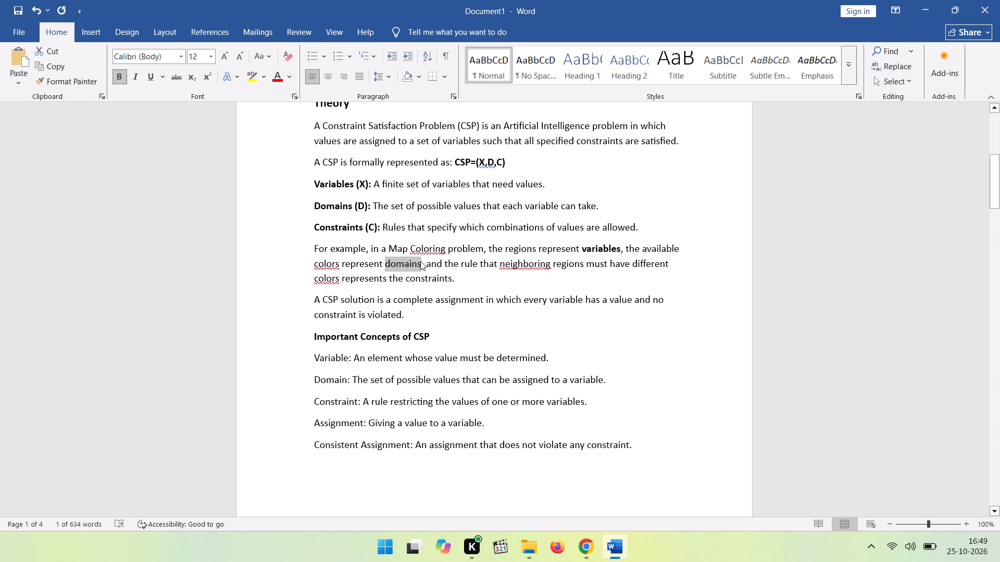
key("ctrl+b")
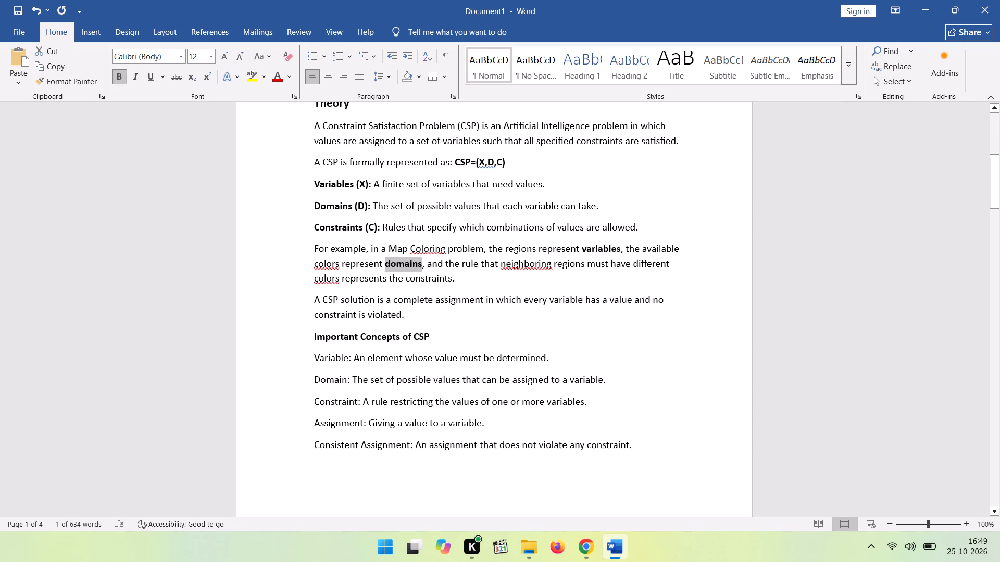
left_click_drag(405, 282, 426, 278)
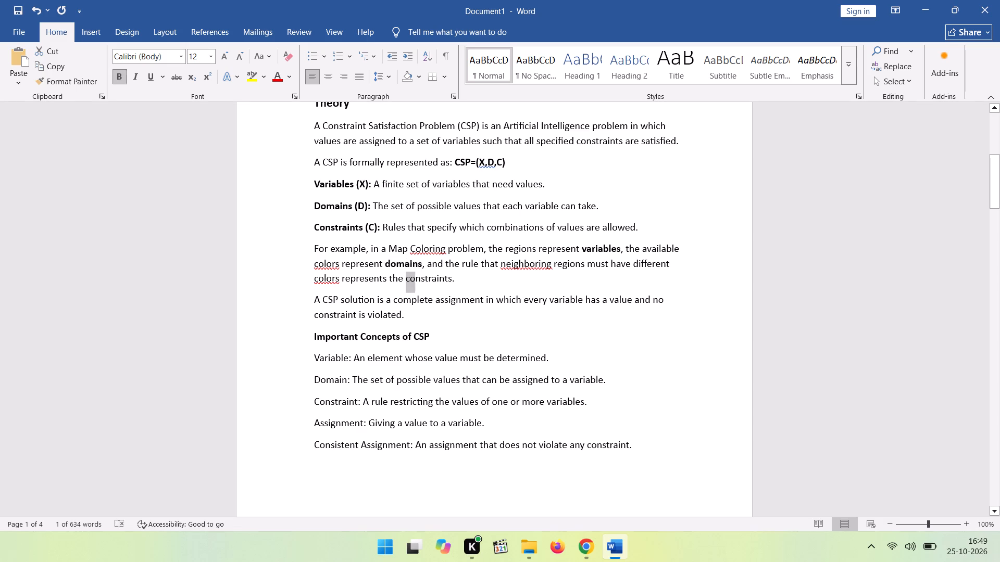
left_click_drag(426, 278, 454, 276)
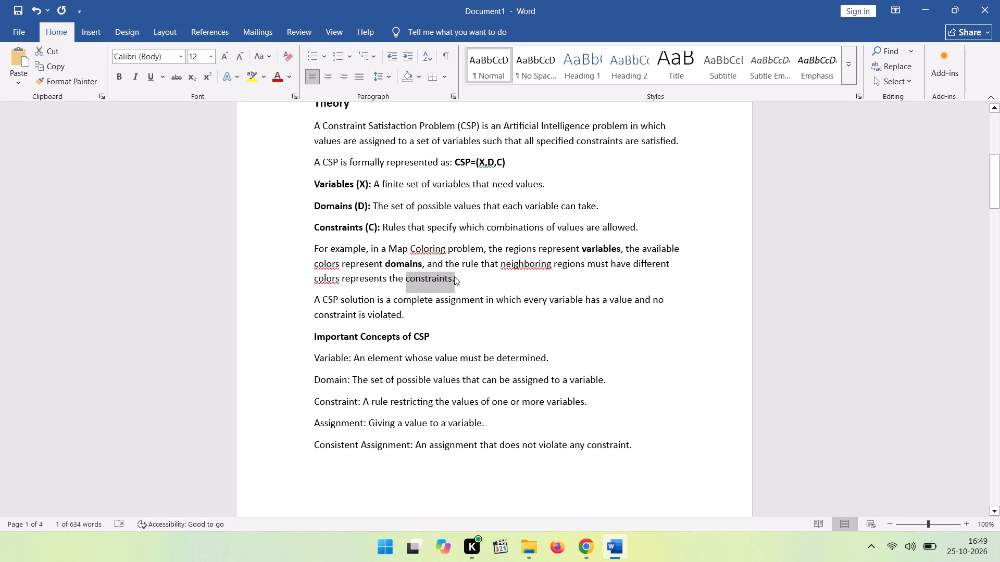
key("ctrl+b")
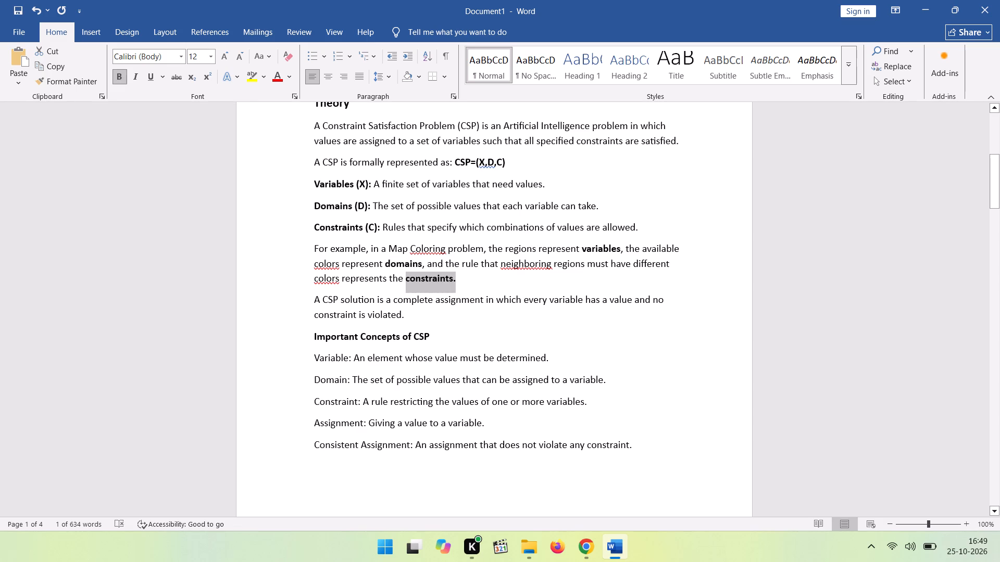
Bold "complete assignment" in the sentence describing a CSP solution.
left_click_drag(394, 299, 469, 302)
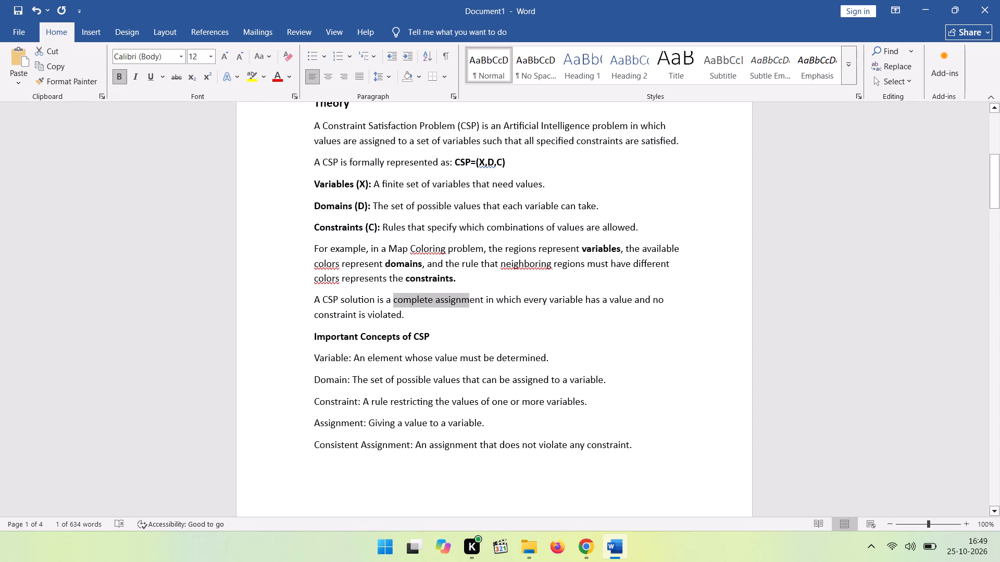
left_click_drag(469, 302, 485, 305)
left_click_drag(485, 305, 483, 301)
key("ctrl+v")
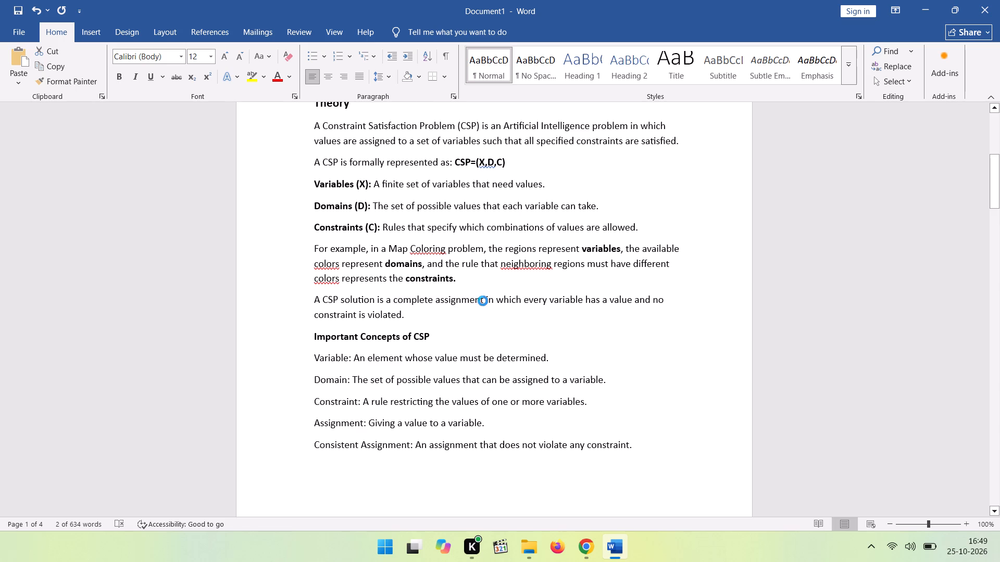
key("ctrl+z")
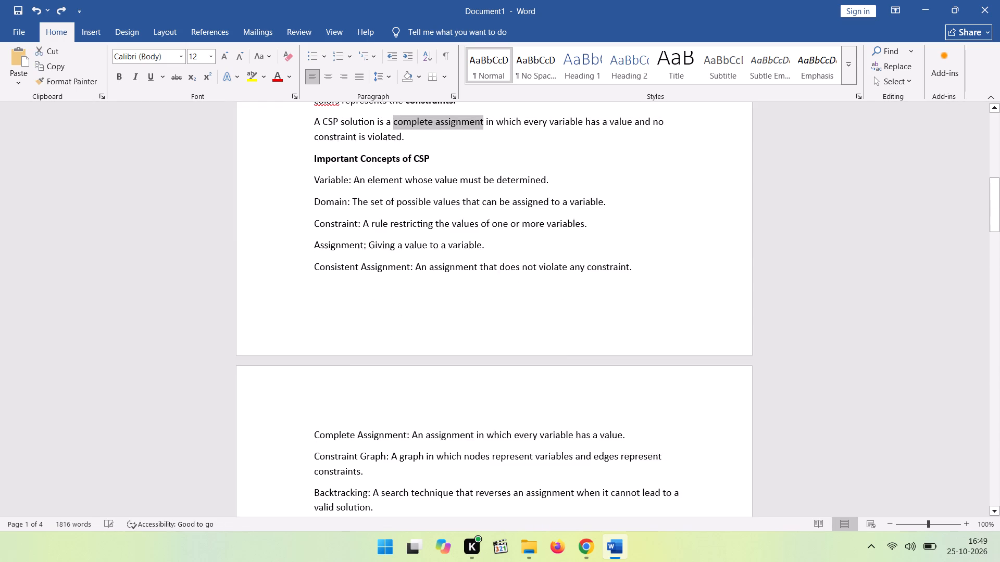
key("ctrl+b")
scroll(483, 301, "up", 6, "ctrl")
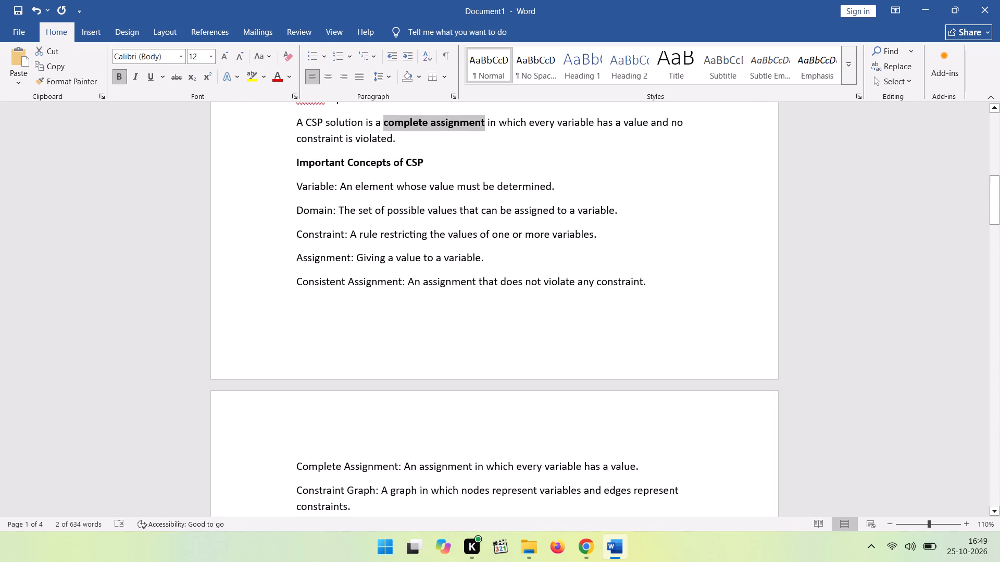
scroll(480, 303, "down", 2, "ctrl")
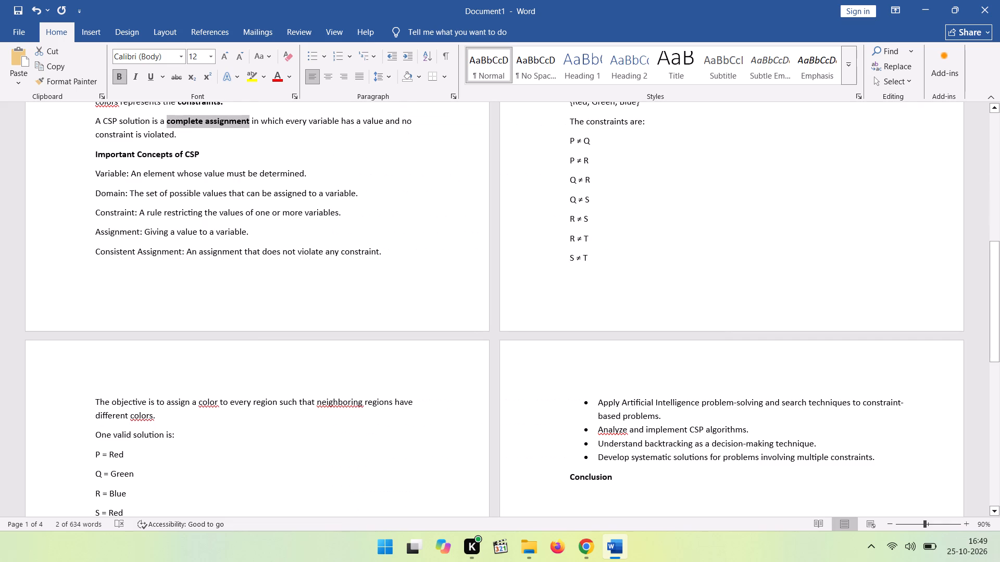
scroll(480, 303, "up", 1, "ctrl")
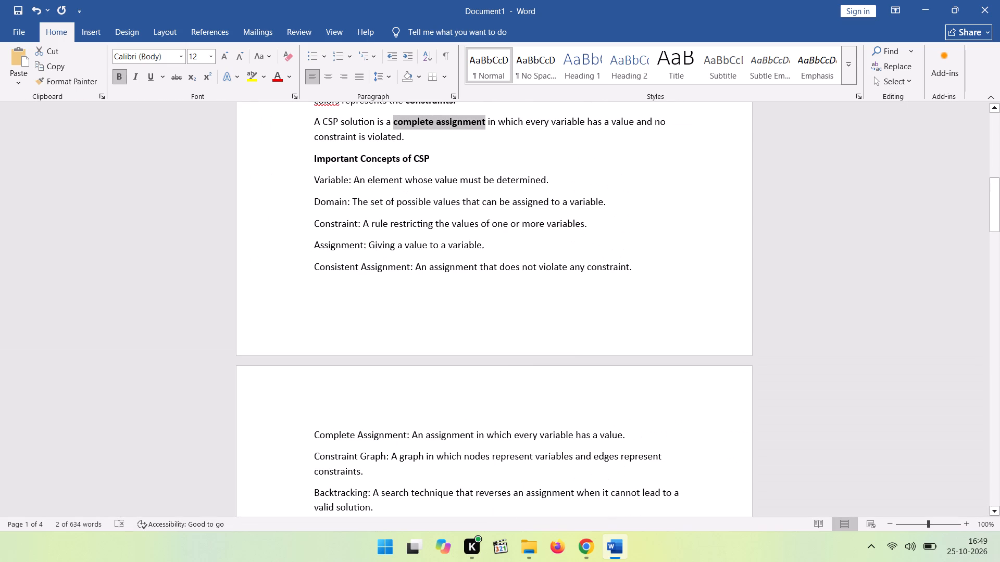
left_click(483, 251)
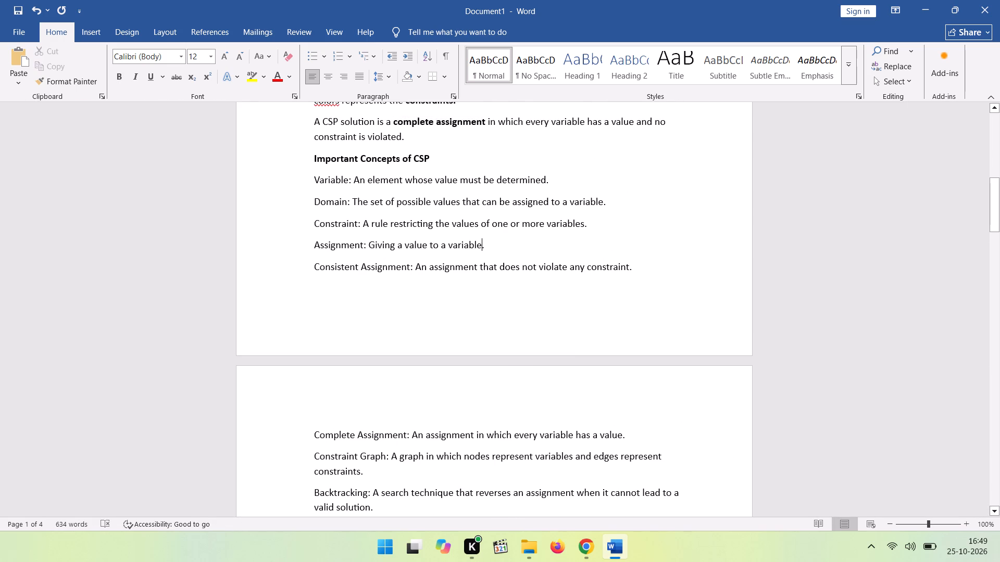
Check the Important Concepts section of IIS_EXP_8.pdf in Chrome, and in Word bold "Variable:" and add a blank line after its definition.
left_click(590, 550)
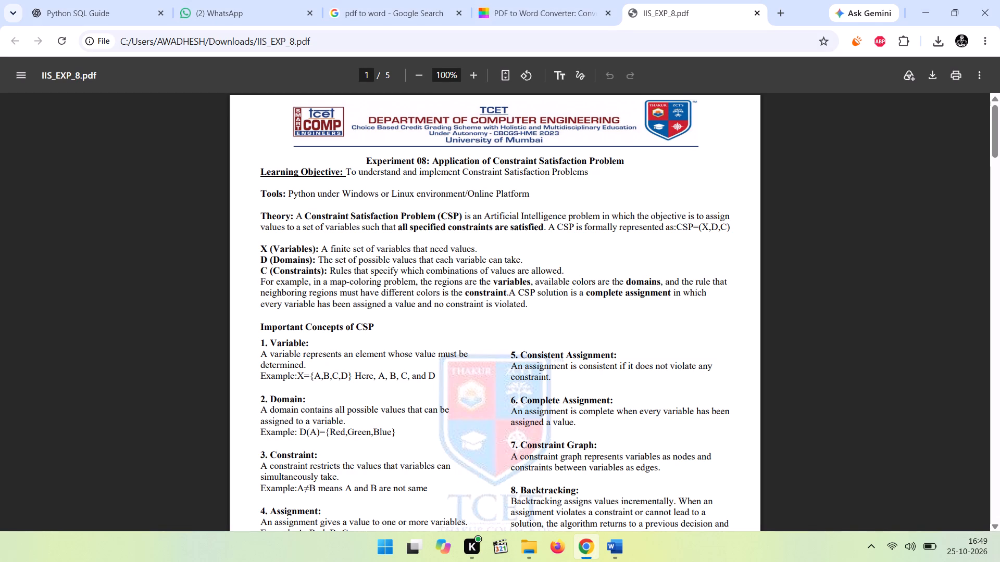
scroll(523, 365, "down", 2)
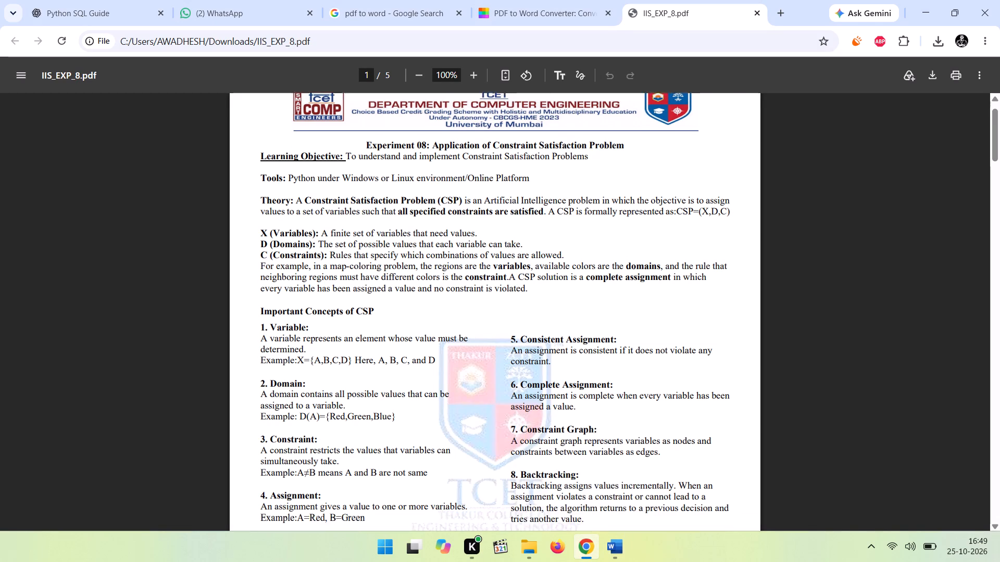
scroll(504, 391, "down", 1)
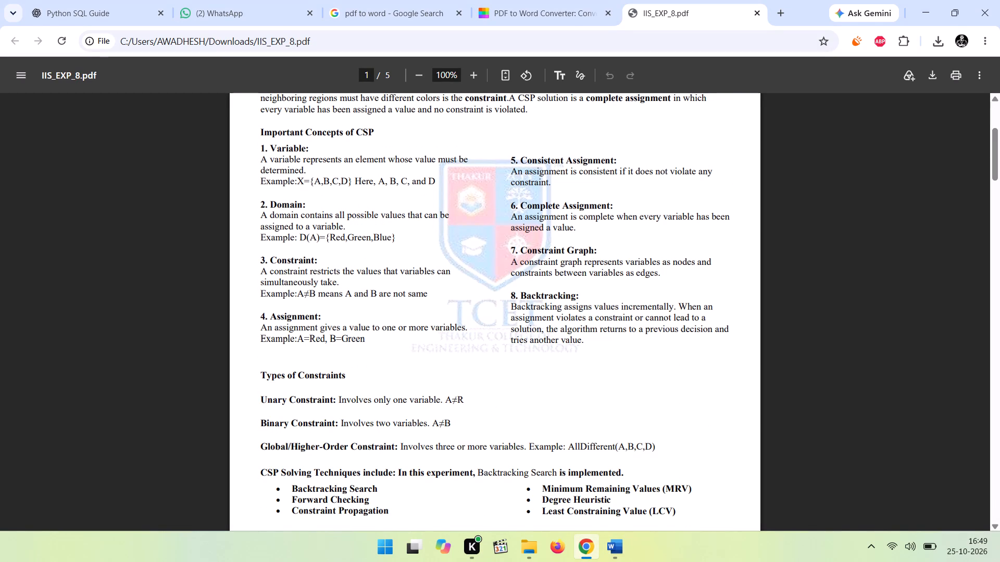
left_click(618, 540)
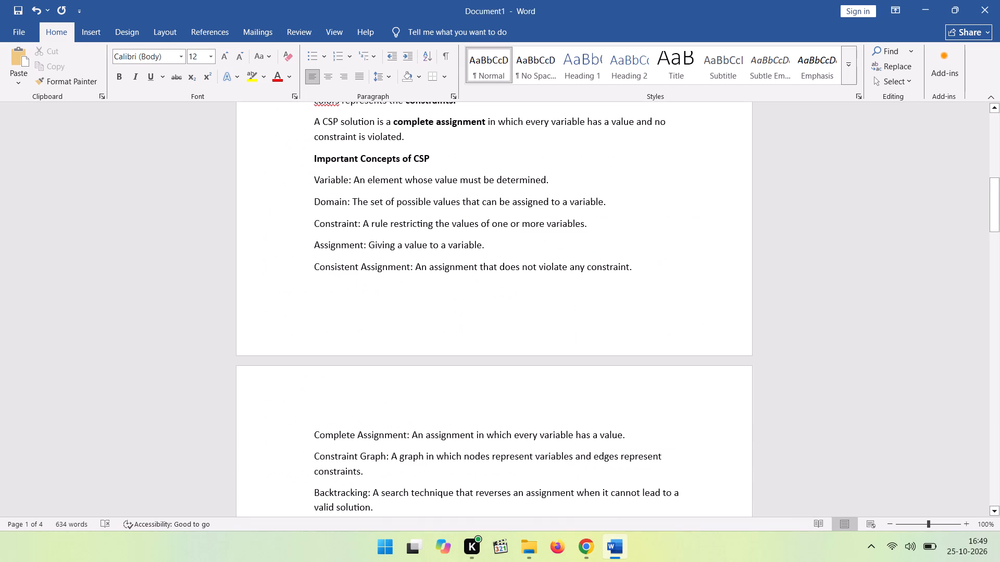
scroll(340, 235, "up", 4)
left_click_drag(312, 305, 350, 301)
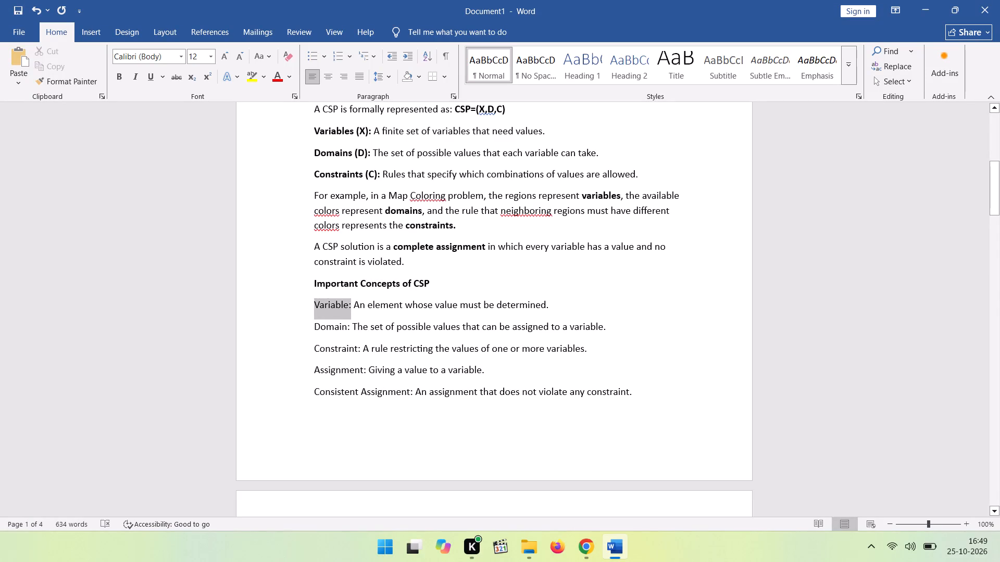
left_click_drag(350, 301, 349, 302)
left_click_drag(349, 302, 351, 304)
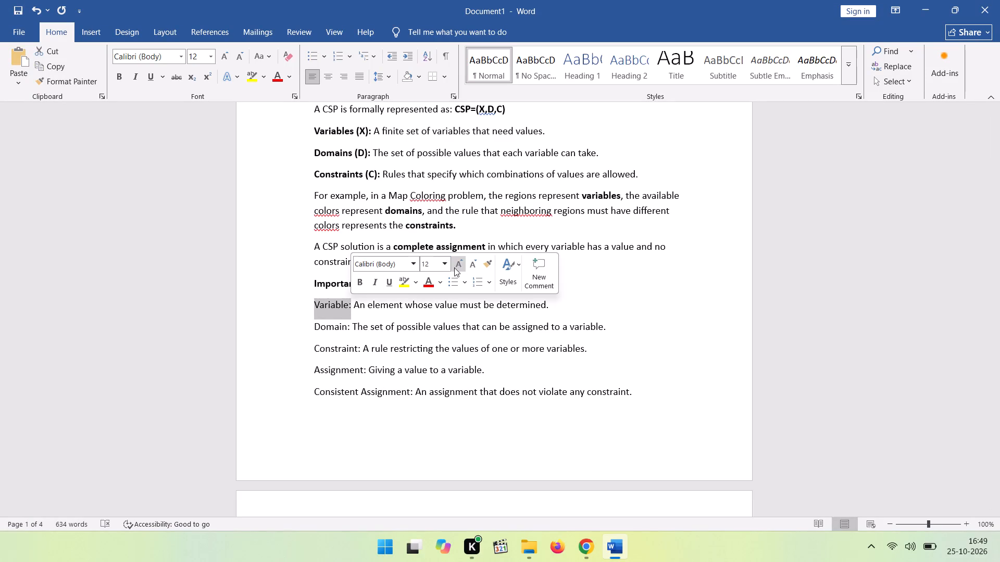
key("ctrl+b")
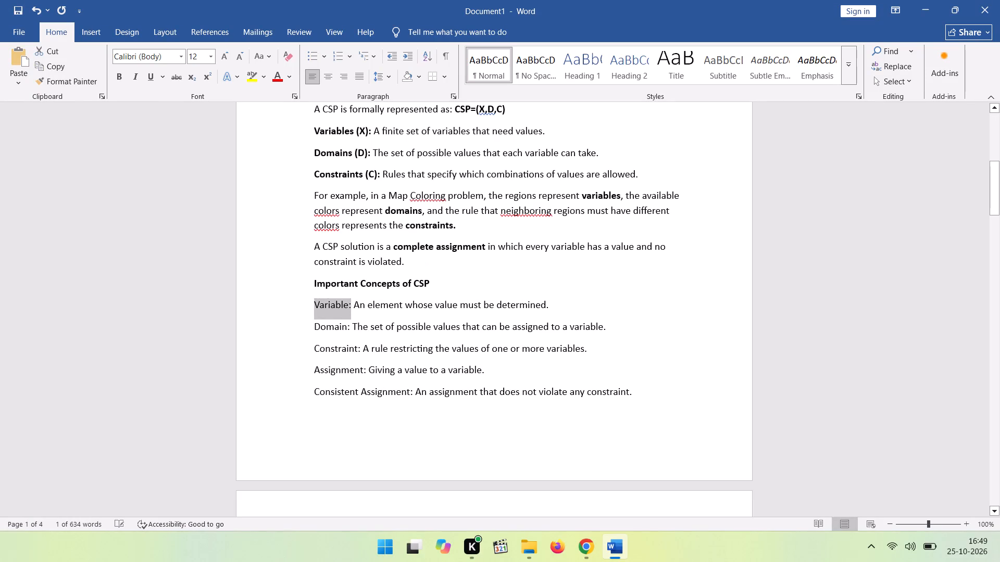
left_click(564, 300, "ctrl")
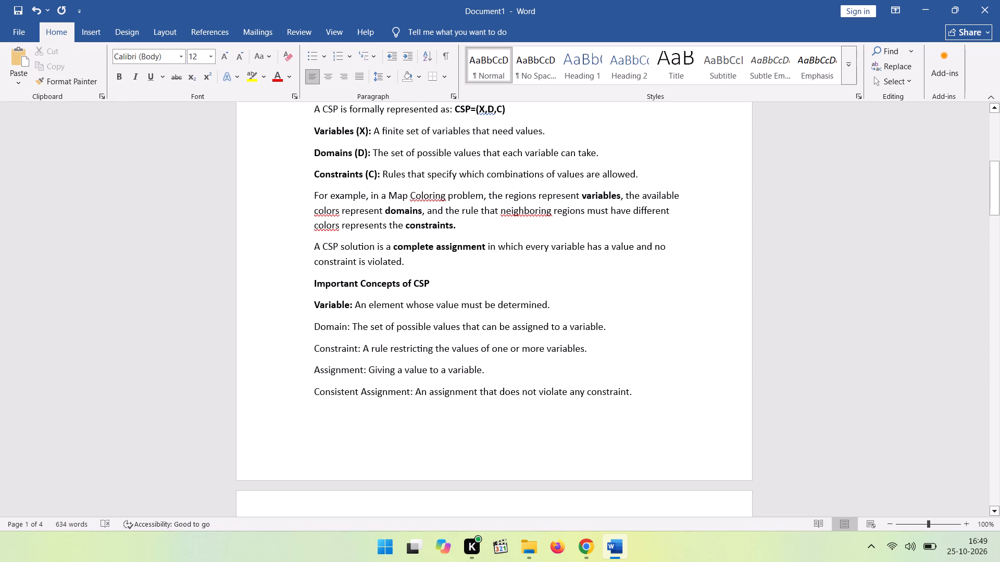
key("Return")
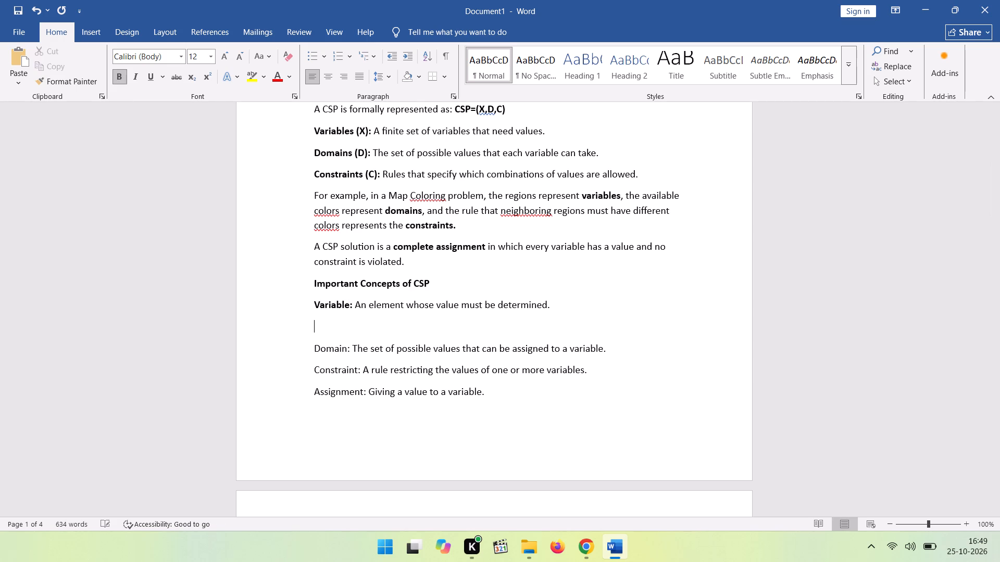
Bold "Domain" and "Constraint:" under Important Concepts of CSP, adding a blank line after the Domain definition.
left_click_drag(312, 348, 356, 337)
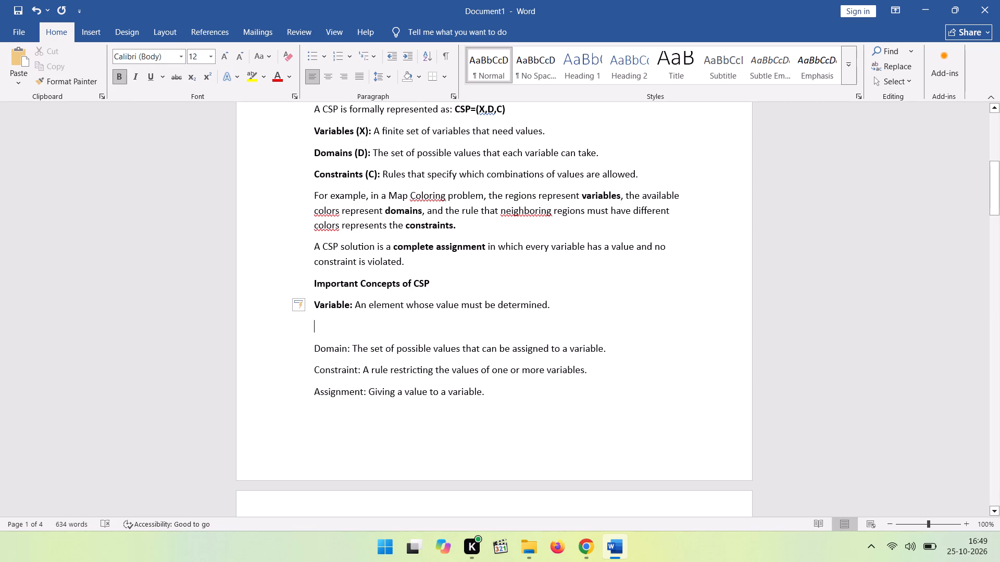
left_click_drag(356, 337, 347, 349)
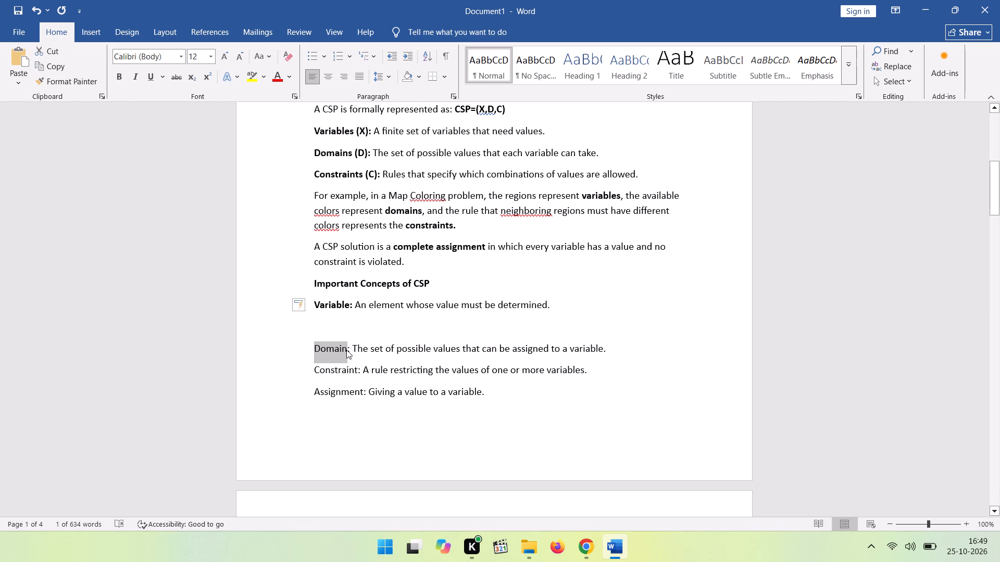
key("ctrl+b")
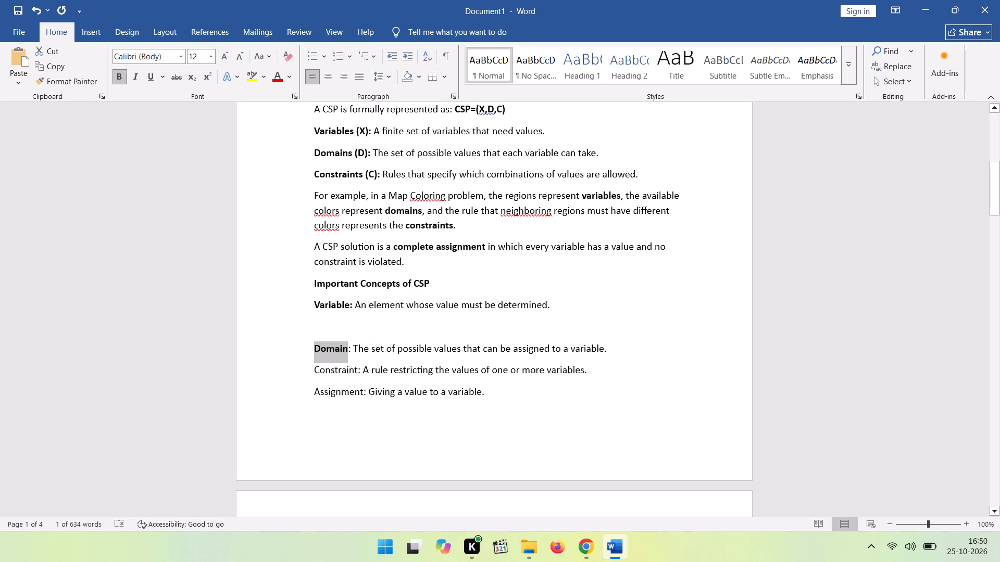
left_click(623, 346)
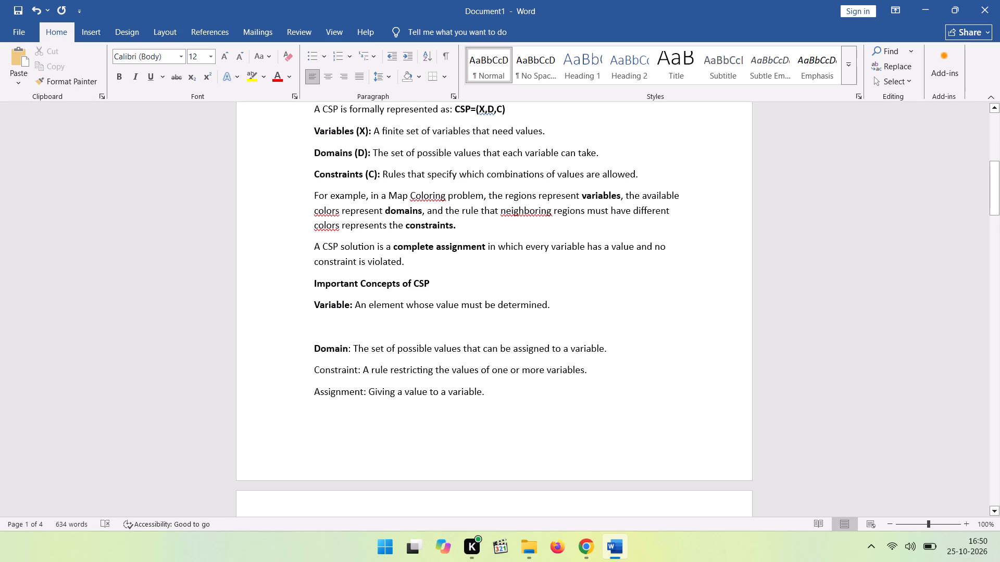
key("Return")
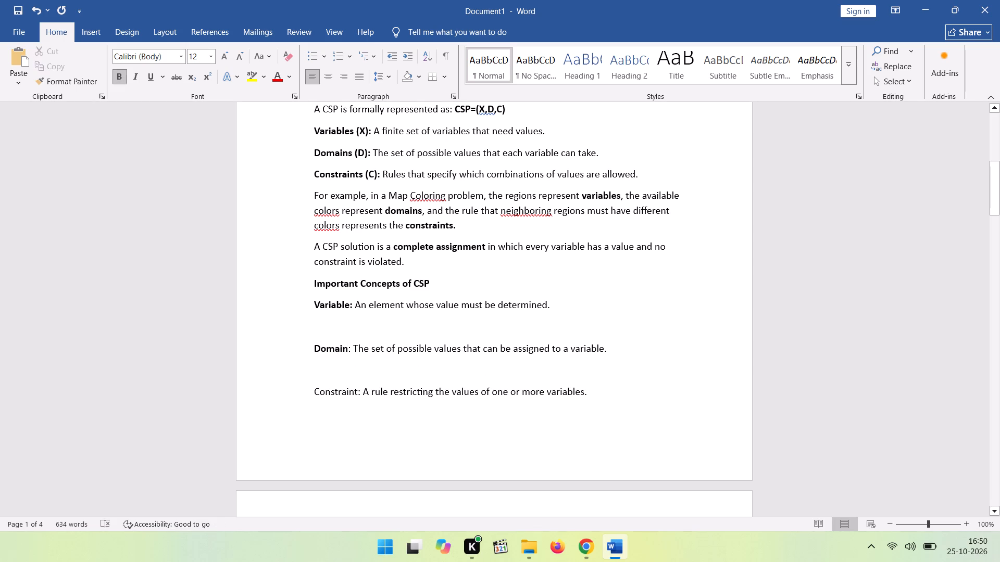
left_click_drag(315, 393, 360, 393)
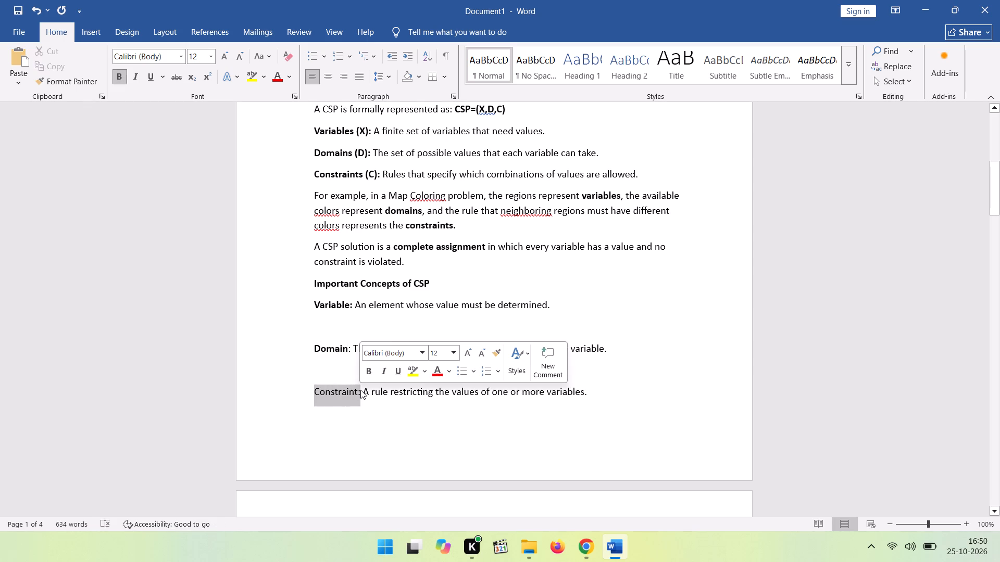
key("ctrl+b")
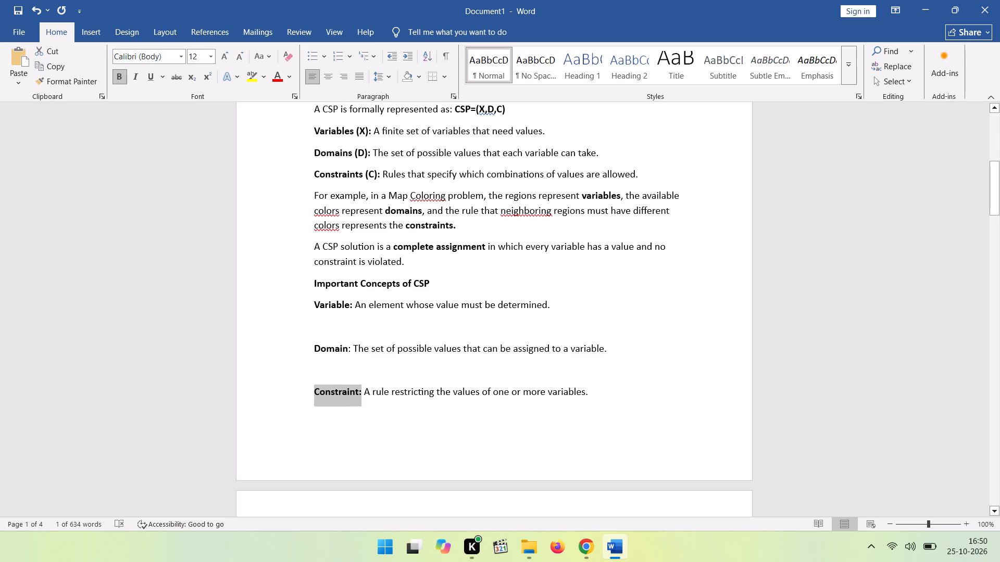
left_click(623, 389)
Bold the "Assignment:" label and add a blank line after its definition.
scroll(564, 432, "down", 8)
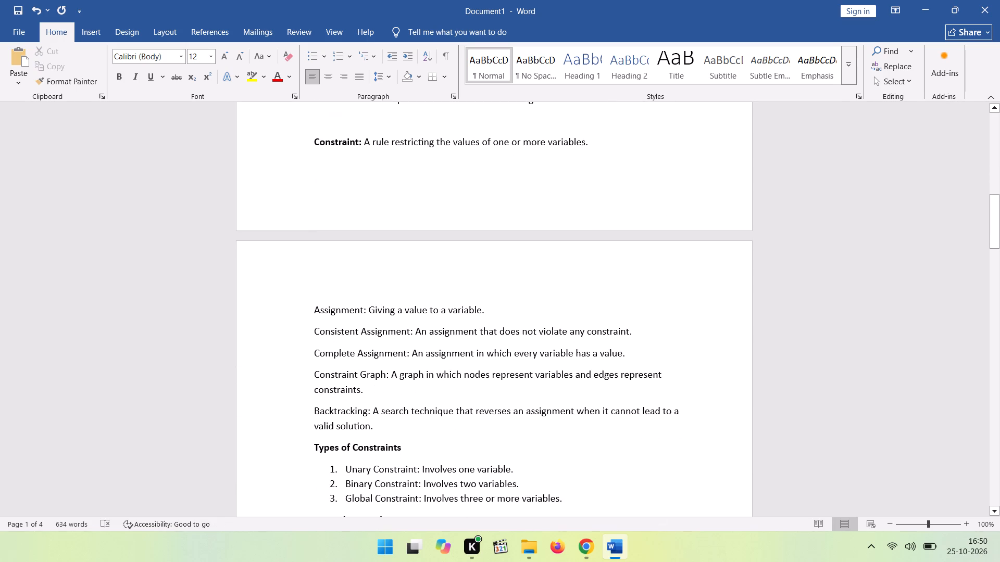
left_click_drag(311, 306, 364, 310)
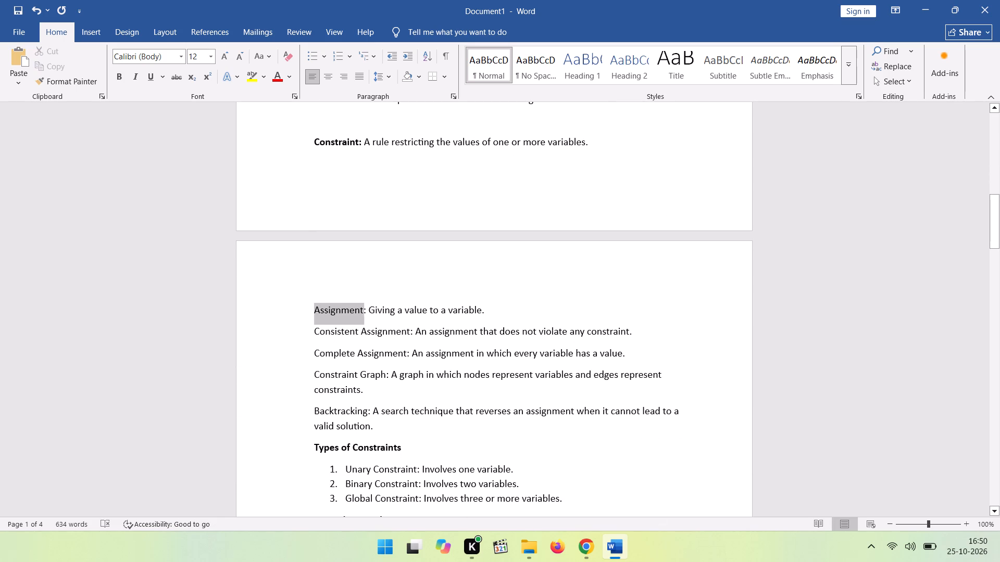
left_click_drag(364, 310, 365, 310)
left_click(371, 291)
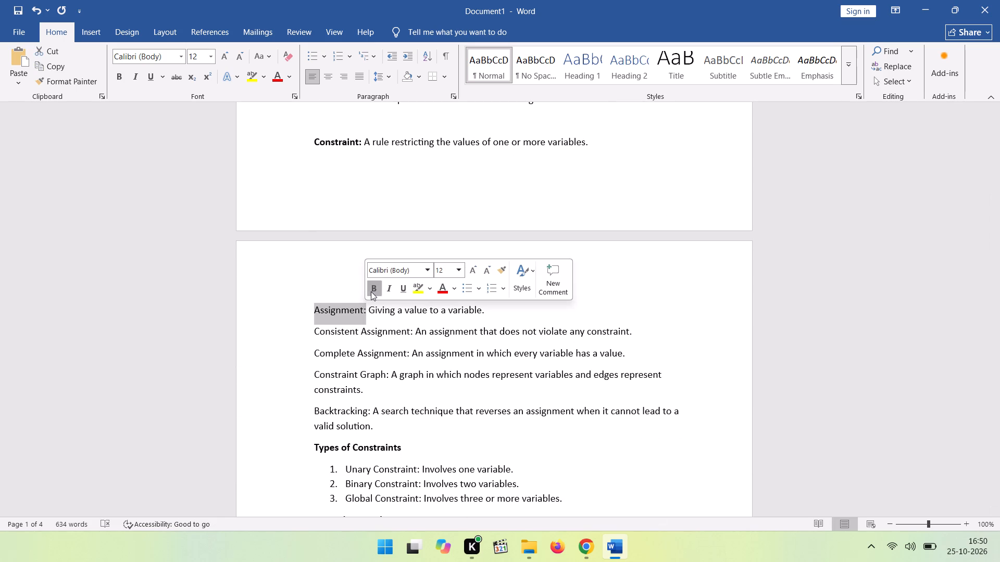
left_click(494, 313)
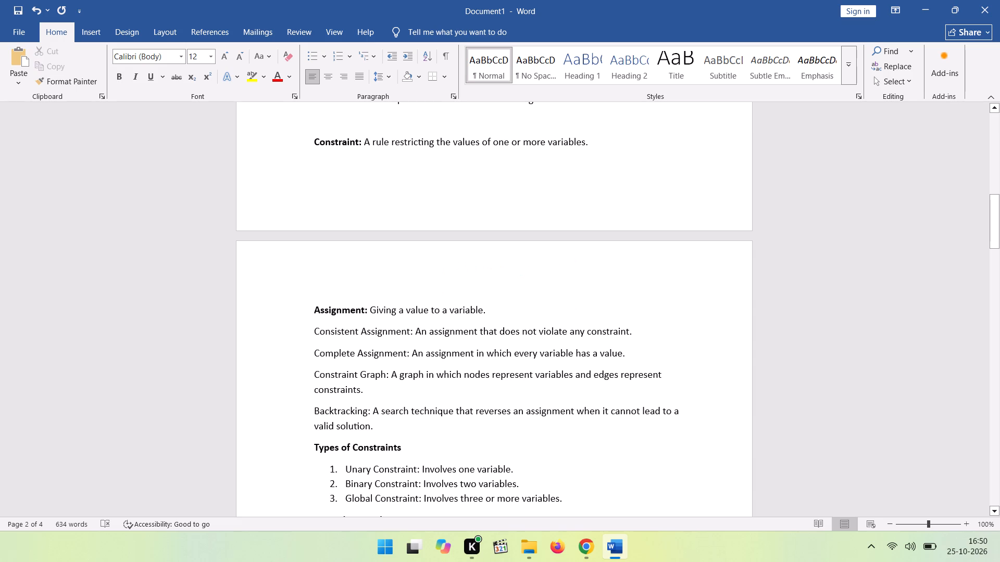
key("Return")
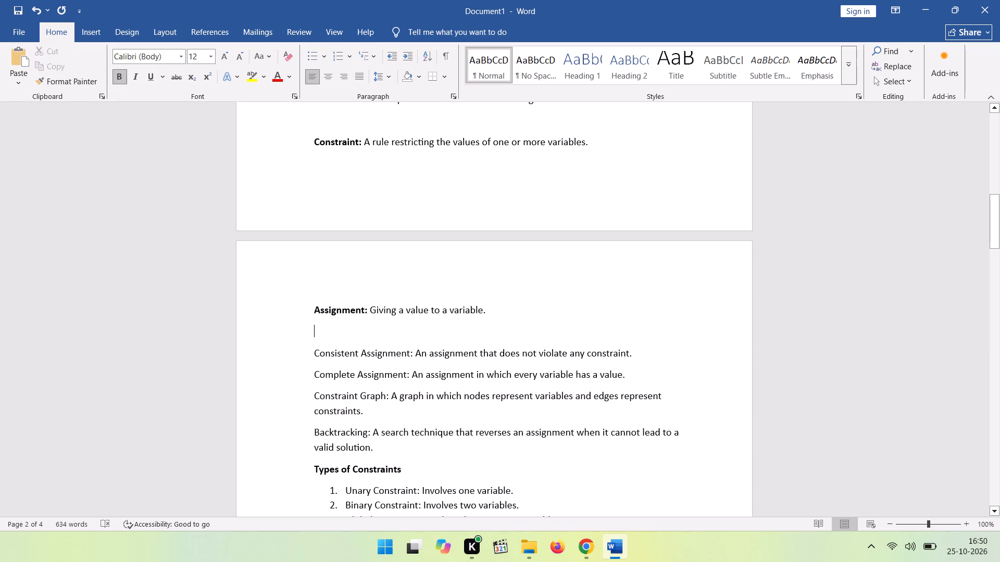
Recheck the concept headings in the reference PDF in Chrome, and in Word bold "Consistent Assignment" and "Complete Assignment".
left_click(590, 548)
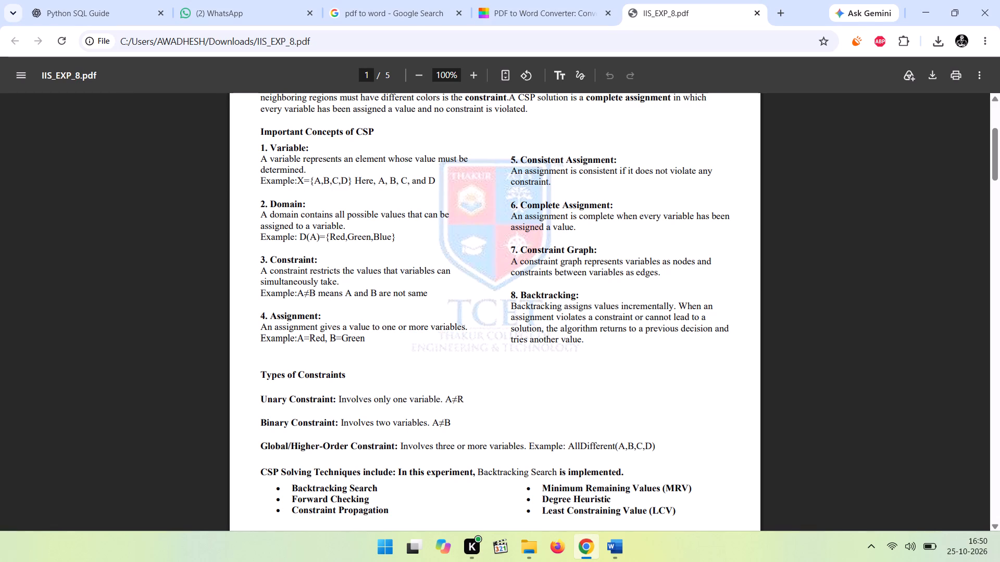
left_click(601, 561)
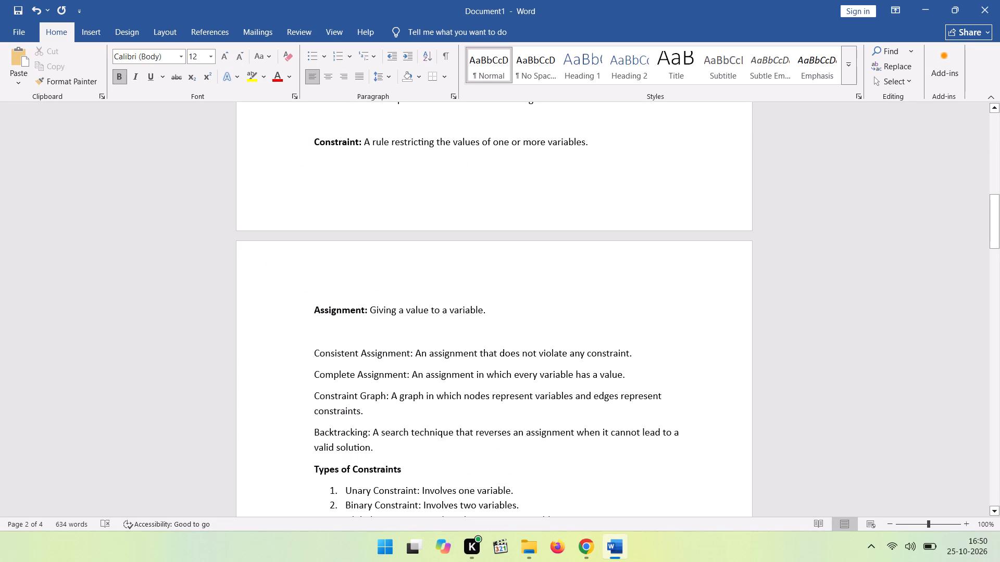
left_click(577, 548)
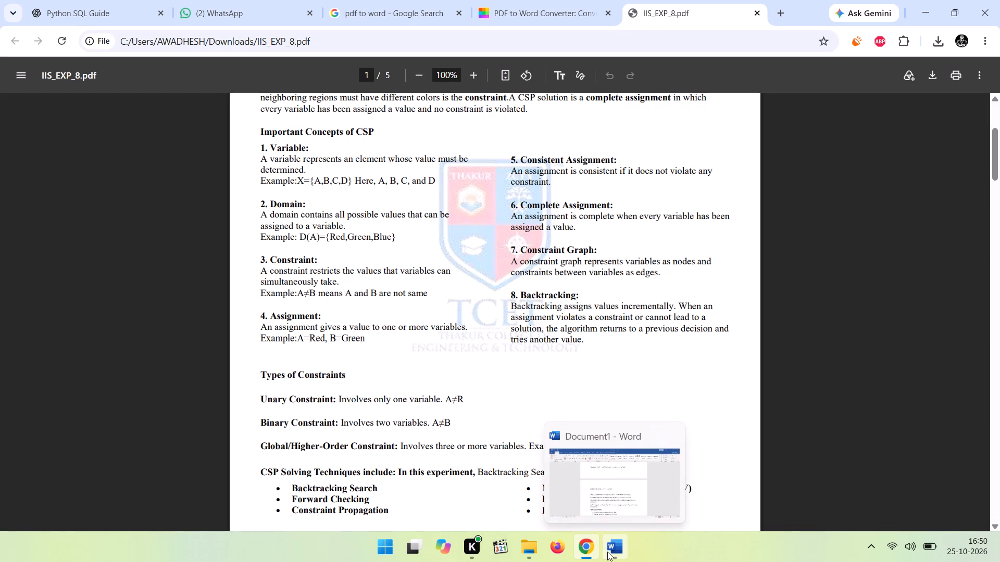
left_click(607, 552)
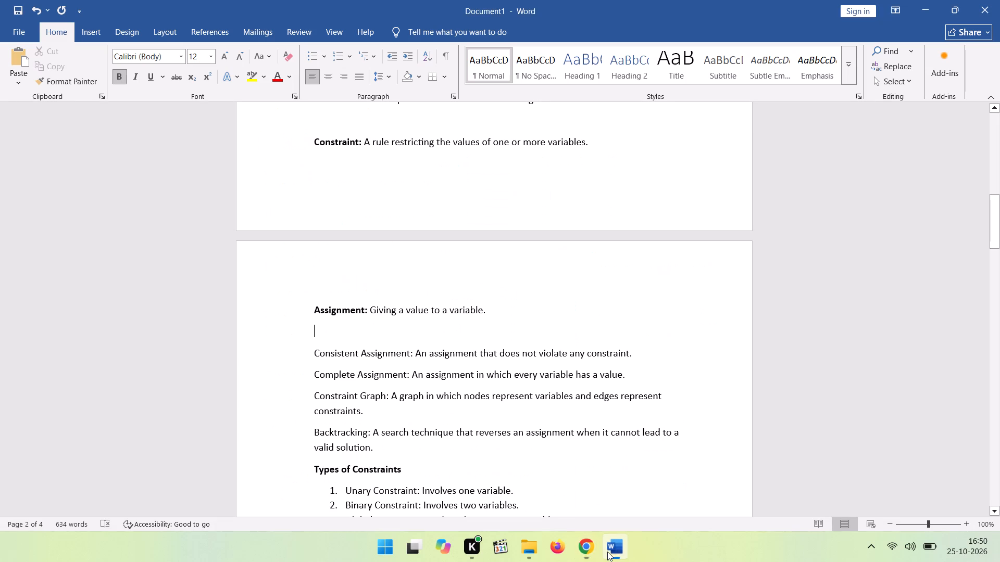
left_click_drag(311, 356, 406, 355)
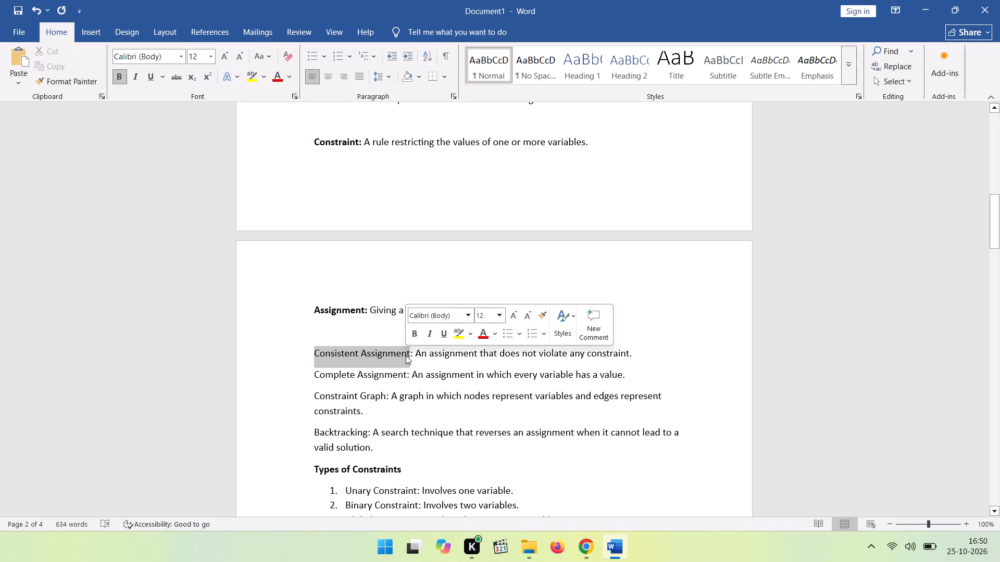
key("ctrl+b")
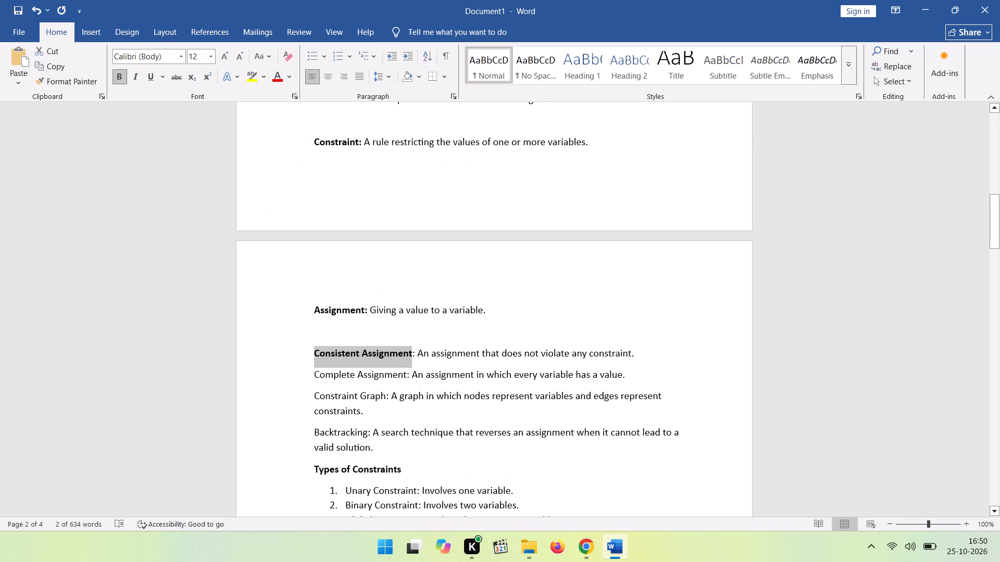
left_click_drag(315, 375, 391, 372, "ctrl")
key("ctrl+b")
Bold the "Constraint Graph:" and "Backtracking:" labels in the Important Concepts of CSP list.
left_click_drag(312, 398, 340, 391, "ctrl")
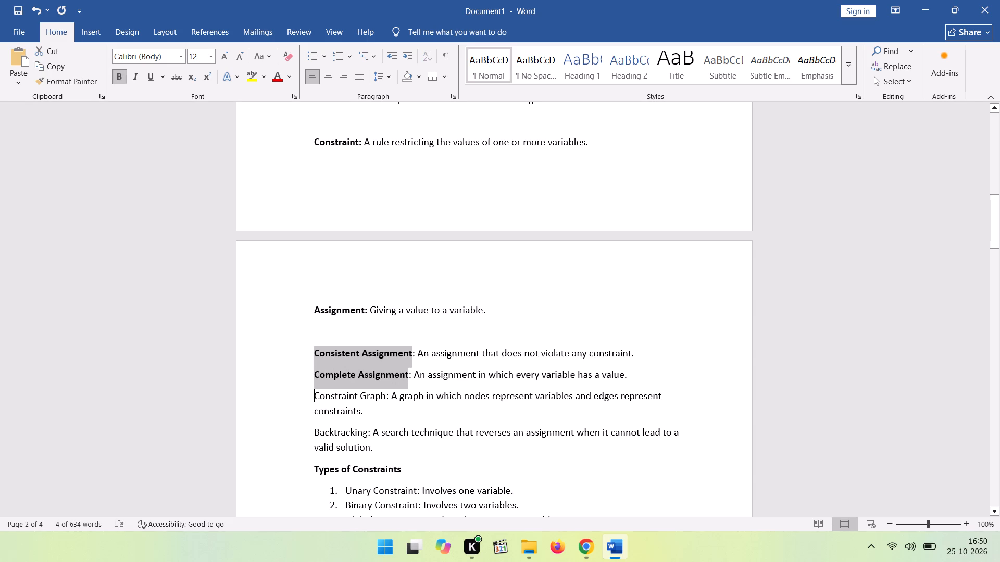
left_click_drag(340, 391, 389, 398, "ctrl")
key("ctrl+b")
left_click_drag(311, 434, 323, 433, "ctrl")
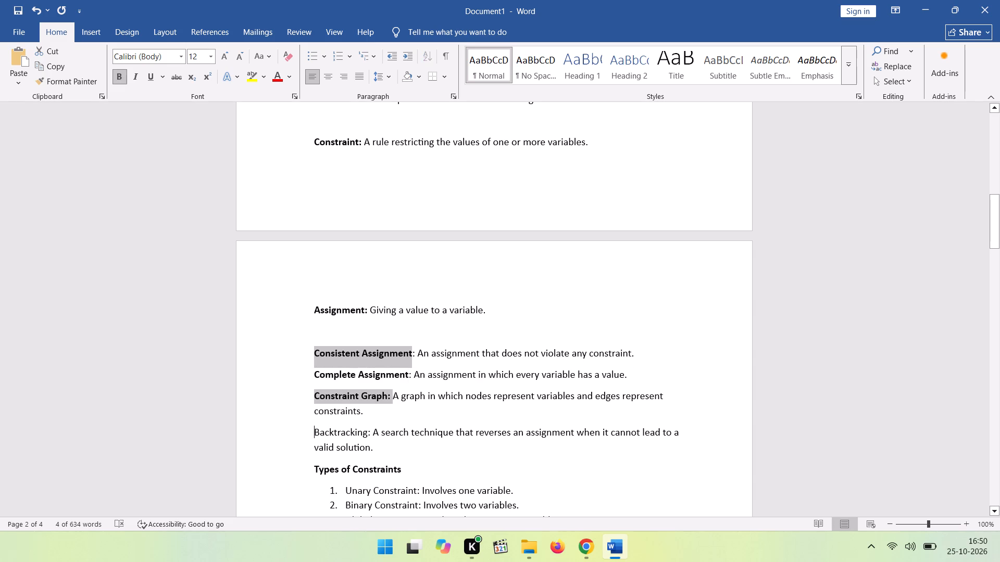
left_click_drag(323, 433, 370, 434, "ctrl")
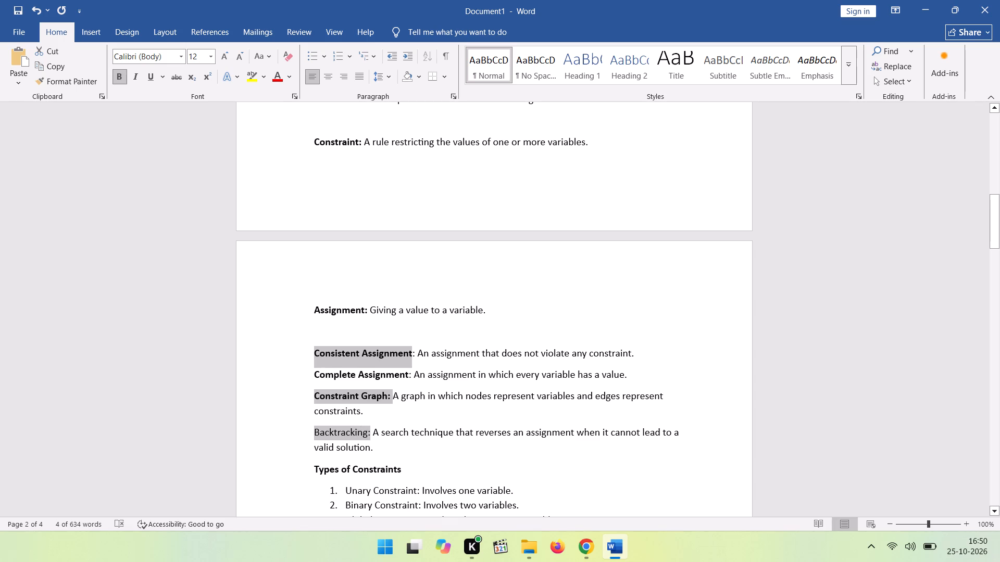
left_click_drag(370, 434, 371, 434, "ctrl")
key("ctrl+b")
scroll(371, 434, "down", 6)
scroll(455, 371, "down", 3)
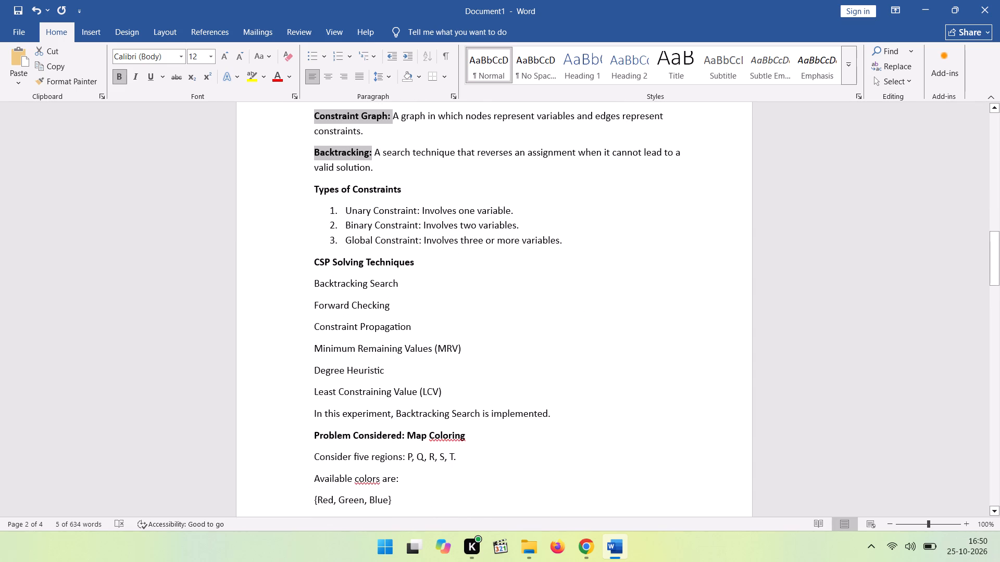
left_click(515, 393)
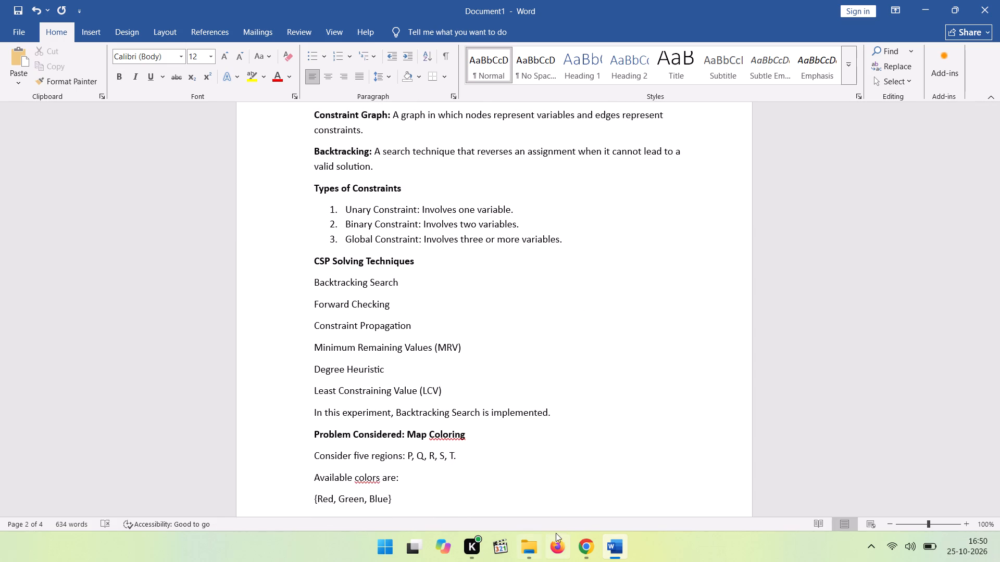
Check the CSP Solving Techniques layout in the reference PDF in Chrome, and in Word turn the techniques from Backtracking Search to Least Constraining Value into bullets.
left_click(576, 544)
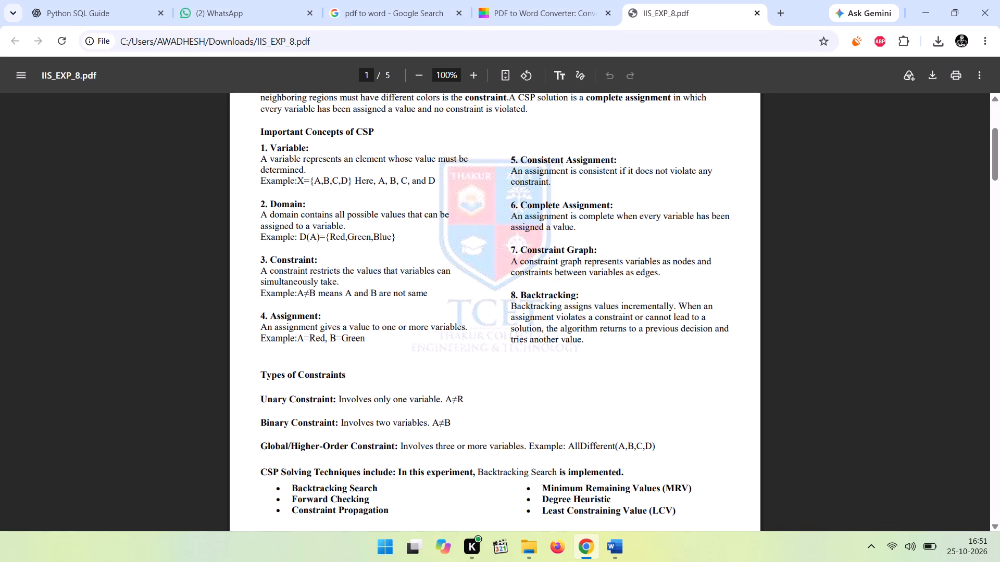
scroll(458, 449, "down", 2)
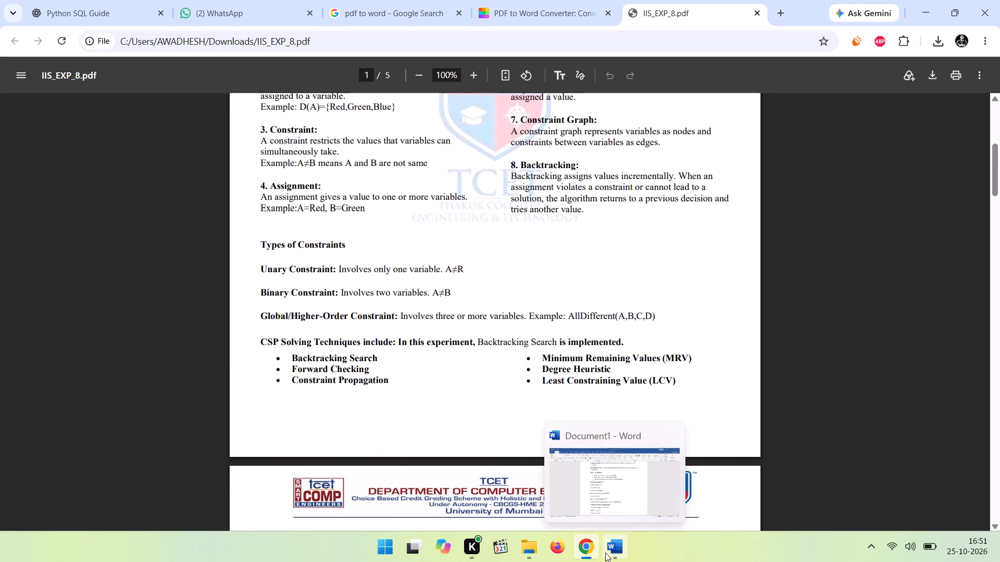
left_click(606, 553)
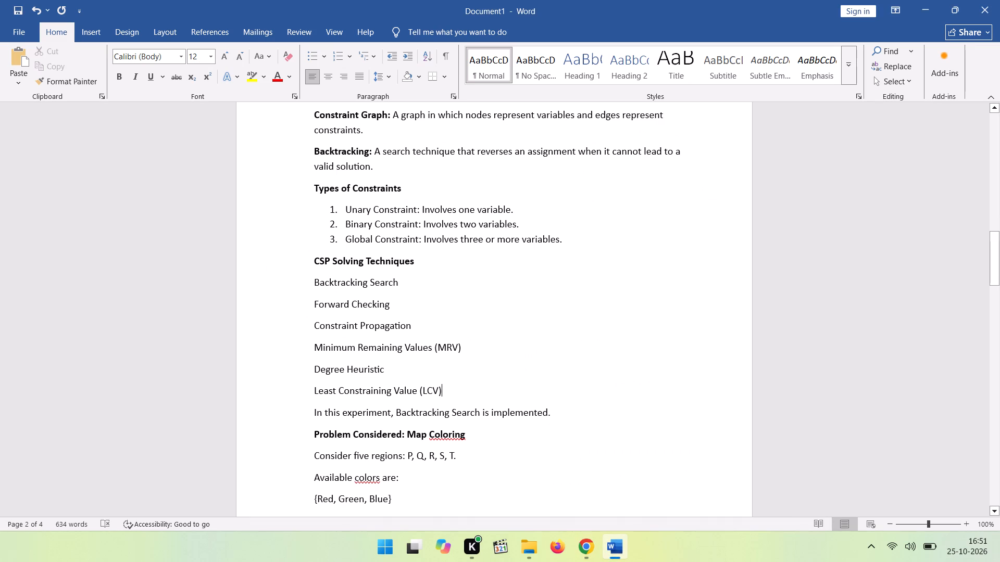
left_click_drag(313, 279, 578, 396)
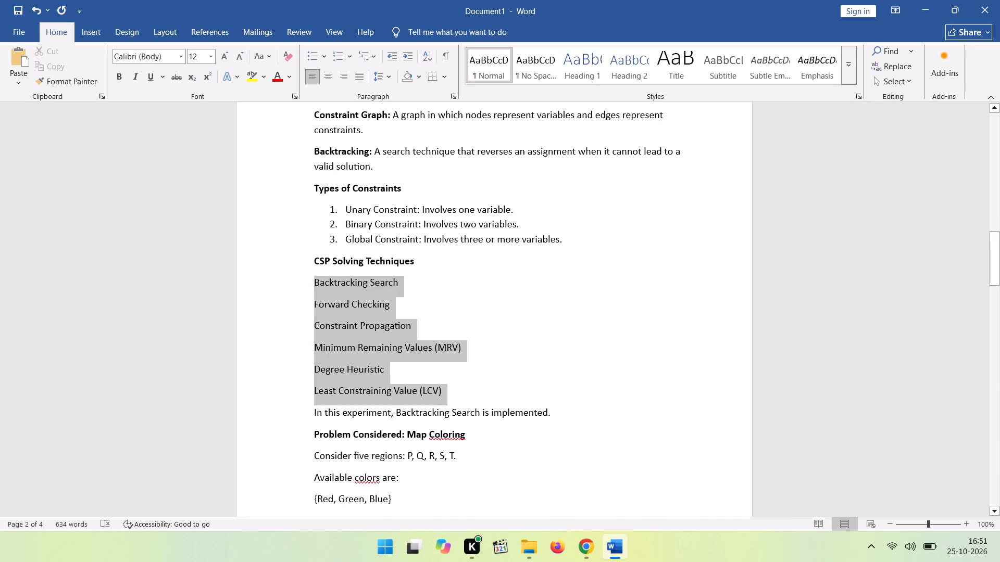
left_click_drag(578, 396, 573, 393)
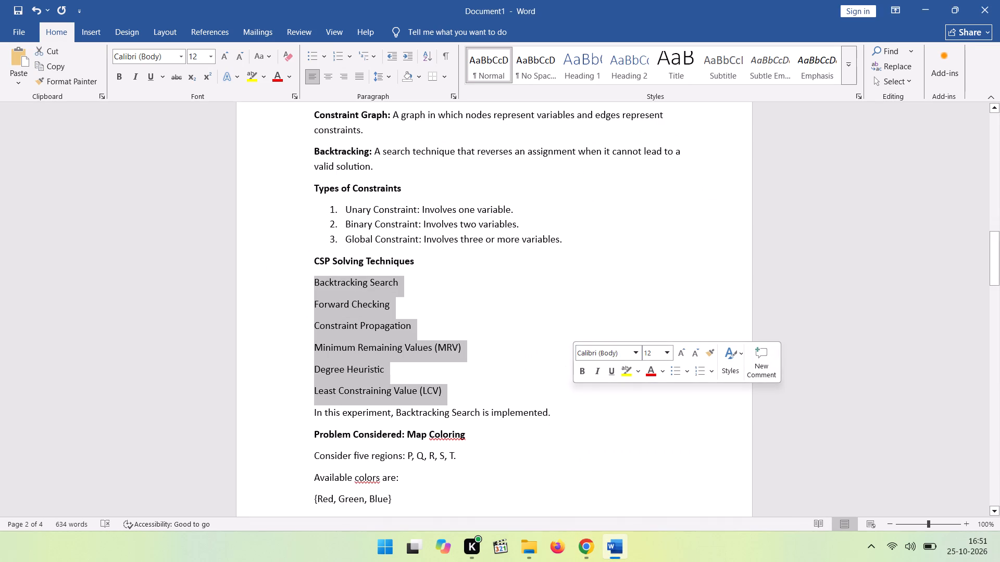
left_click(669, 372)
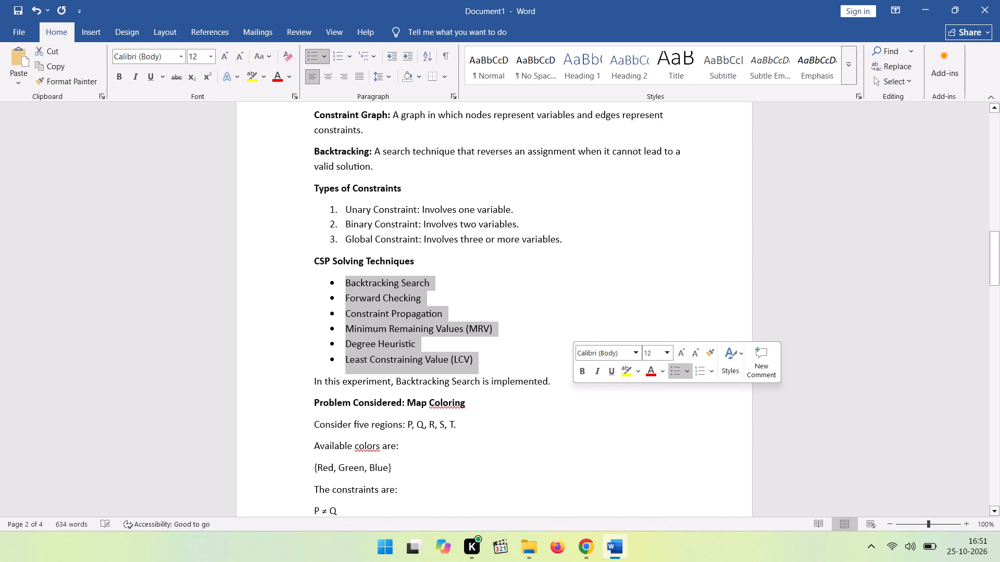
Arrange the bulleted CSP Solving Techniques list in two columns.
left_click(96, 30)
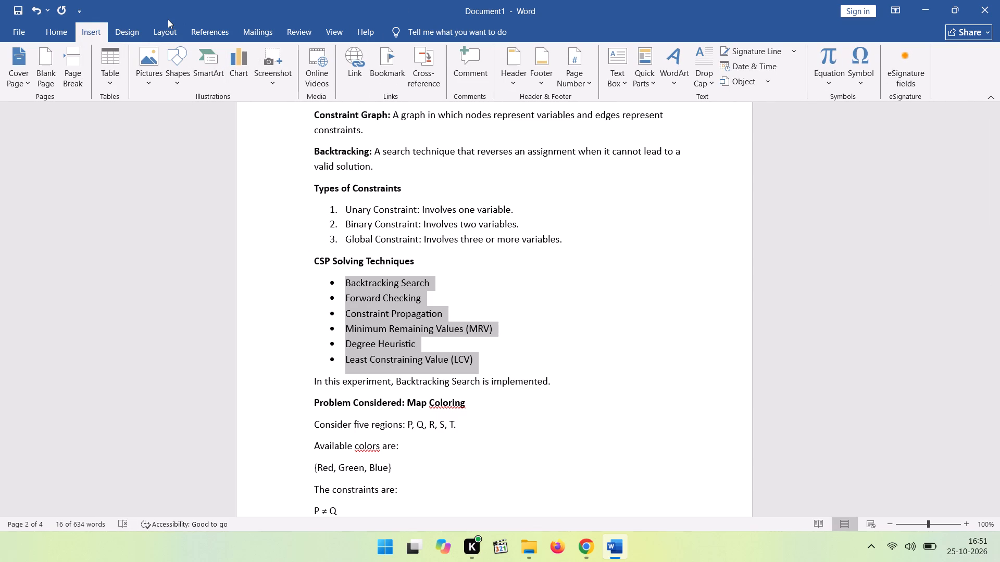
left_click(120, 38)
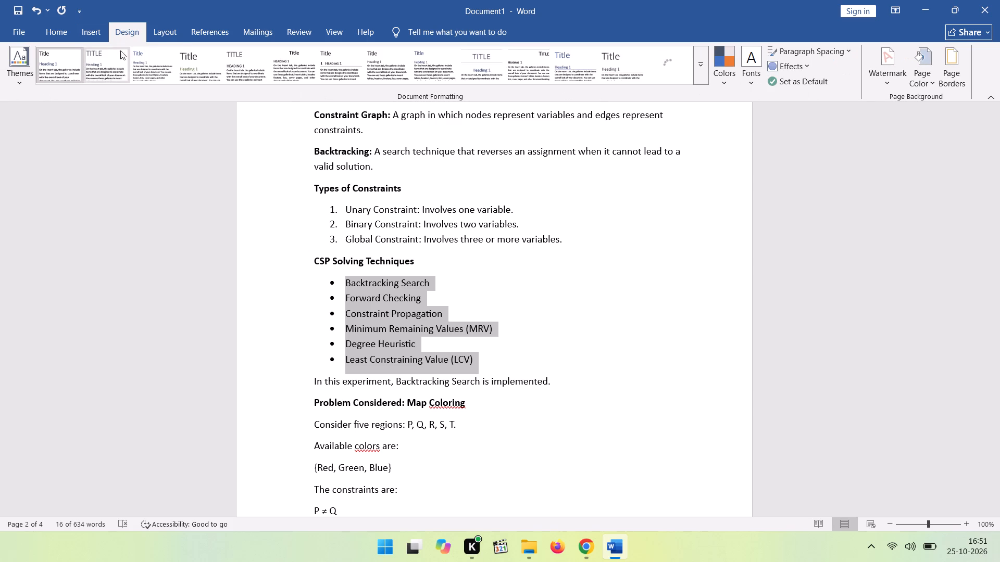
left_click(165, 30)
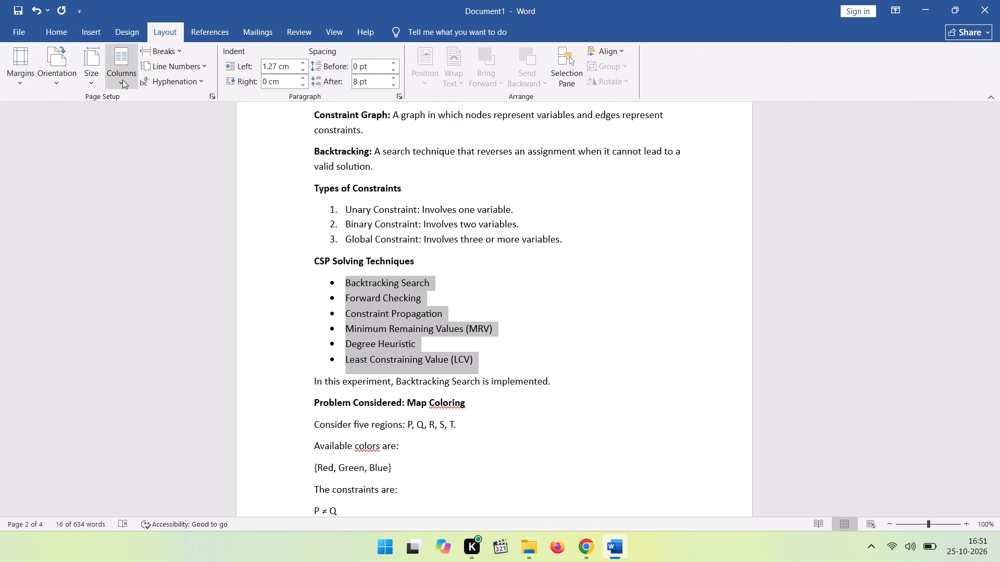
left_click(122, 80)
left_click(126, 124)
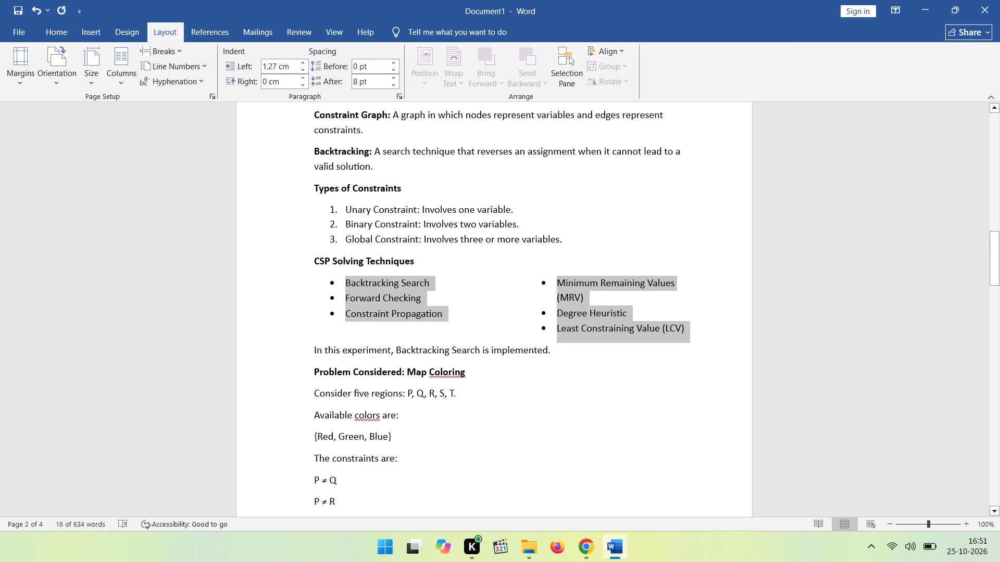
left_click(449, 321)
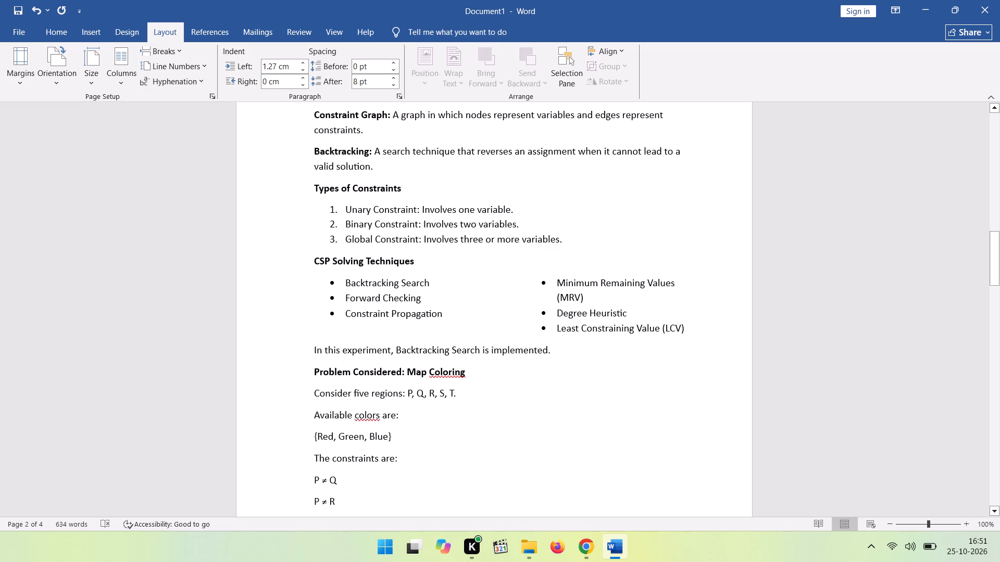
Review the remaining sections of the Word document, and examine the algorithm and implementation layout in the reference PDF in Chrome.
scroll(419, 385, "down", 10)
scroll(377, 404, "down", 15)
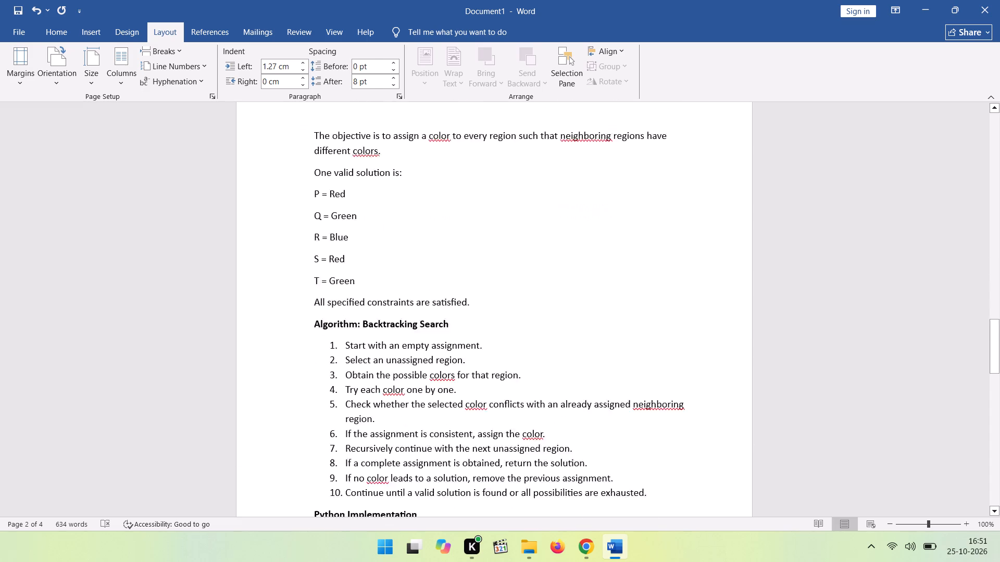
scroll(363, 417, "down", 15)
scroll(361, 418, "down", 7)
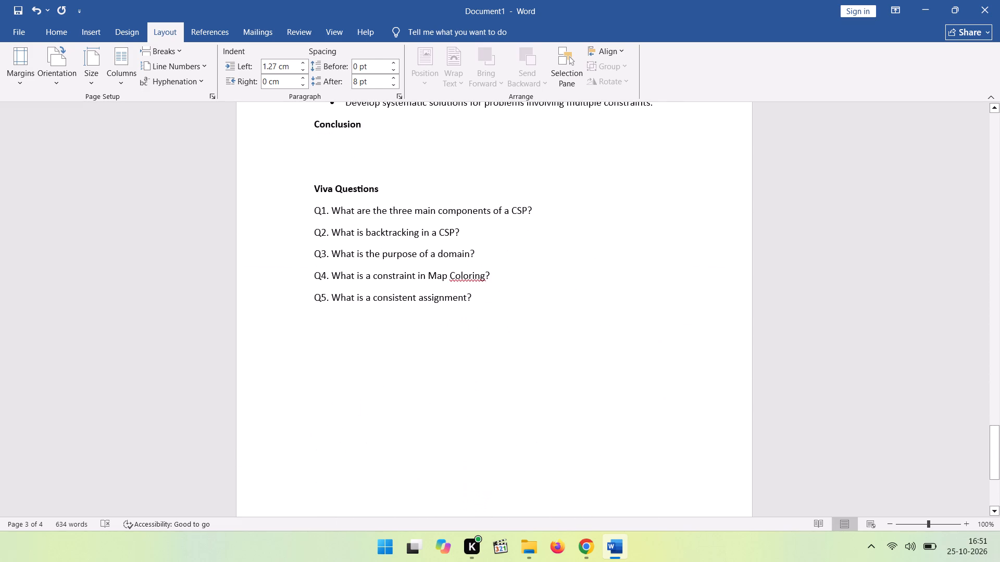
scroll(357, 422, "down", 7)
scroll(356, 423, "up", 14)
scroll(353, 424, "up", 14)
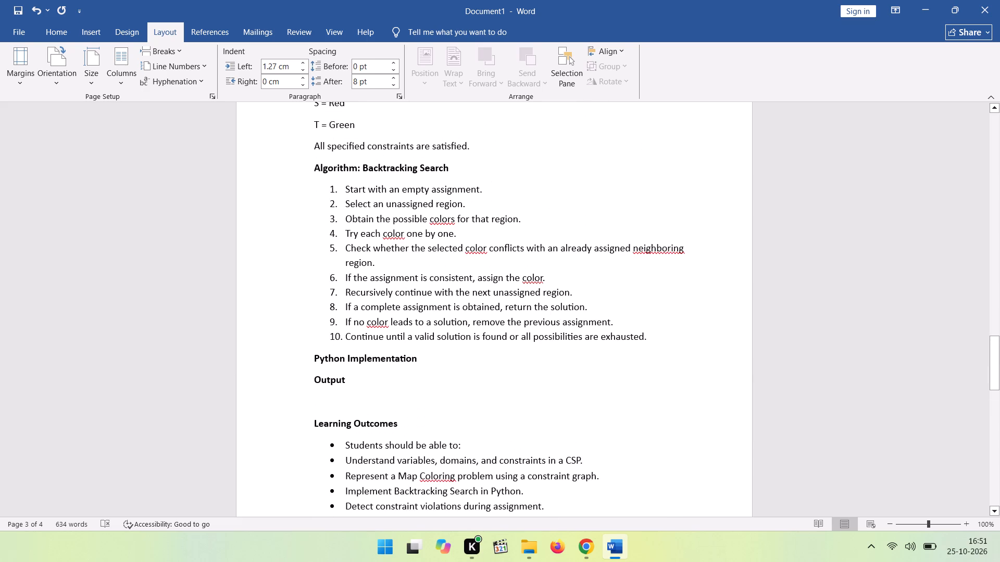
left_click(589, 545)
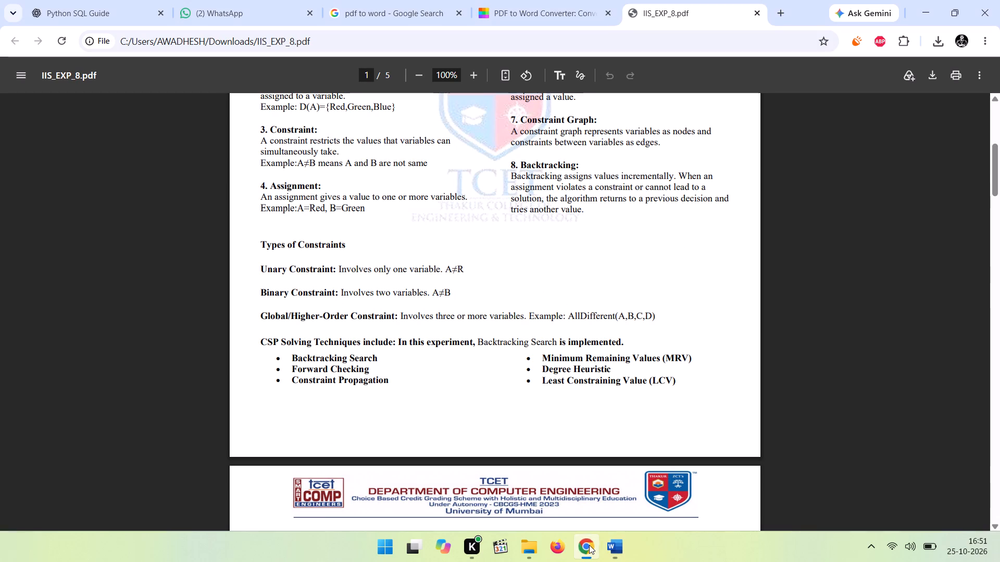
scroll(549, 359, "down", 7)
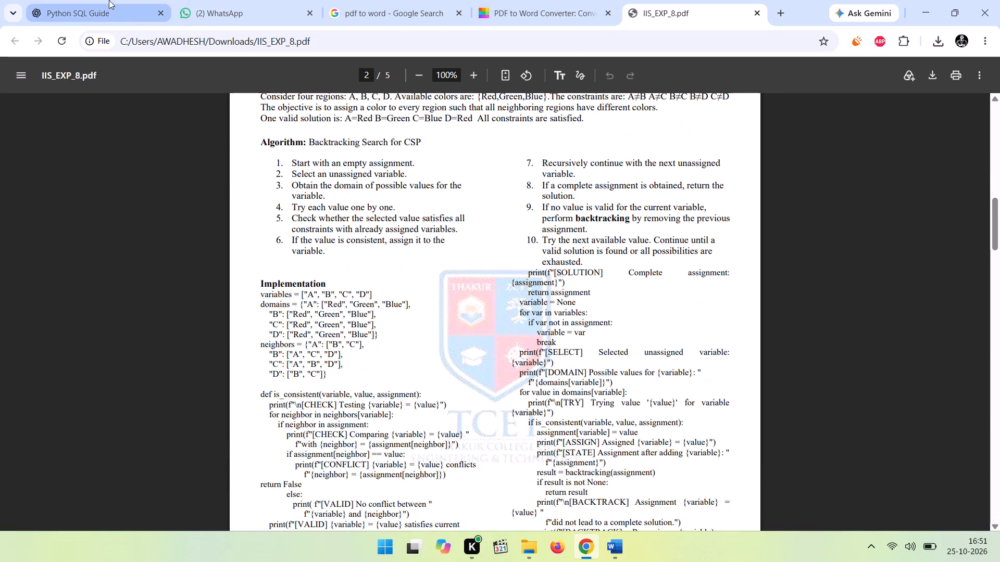
Copy the Python code block under "7. Python Implementation" from the ChatGPT conversation.
left_click(109, 0)
scroll(735, 186, "up", 5)
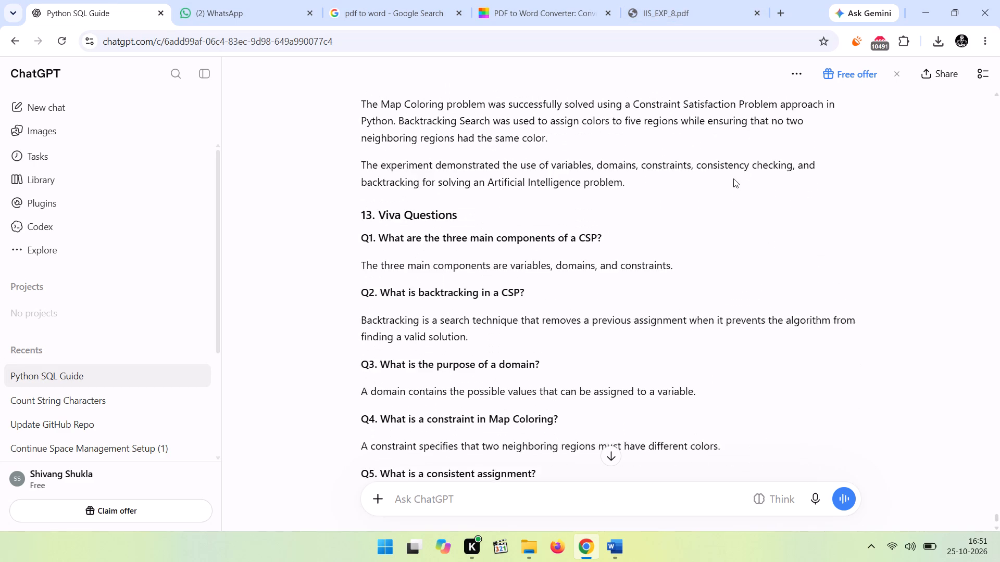
scroll(727, 185, "up", 8)
scroll(692, 240, "up", 5)
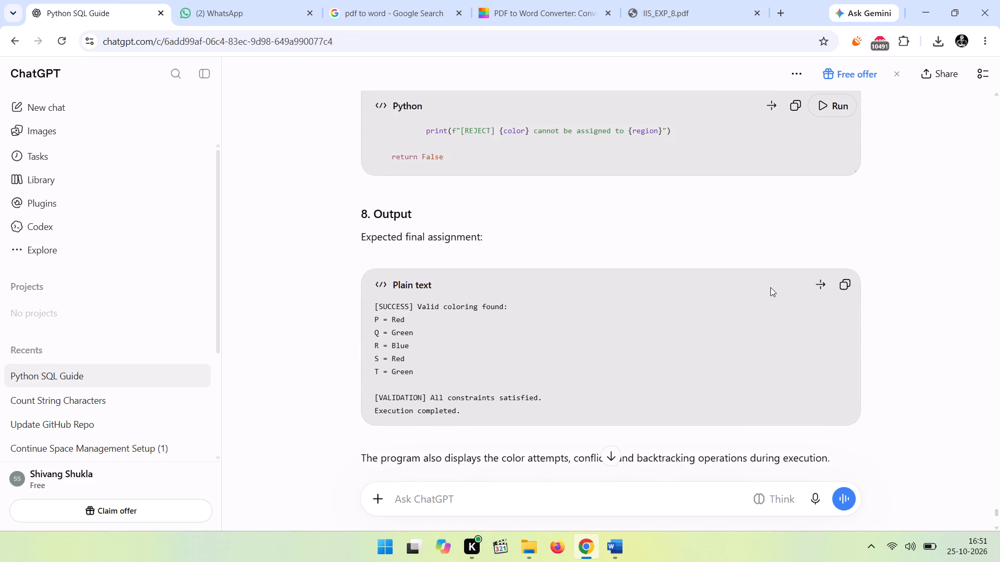
scroll(778, 286, "up", 6)
left_click(790, 271)
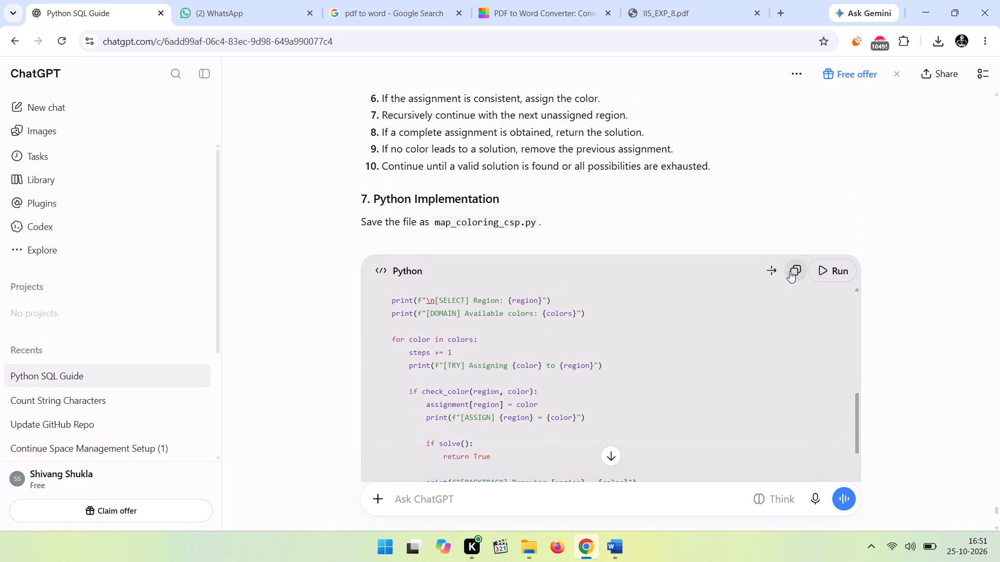
In Word, add a colon to the Python Implementation heading and paste the copied code, not bold, on a new line below it.
left_click(614, 561)
left_click(361, 389)
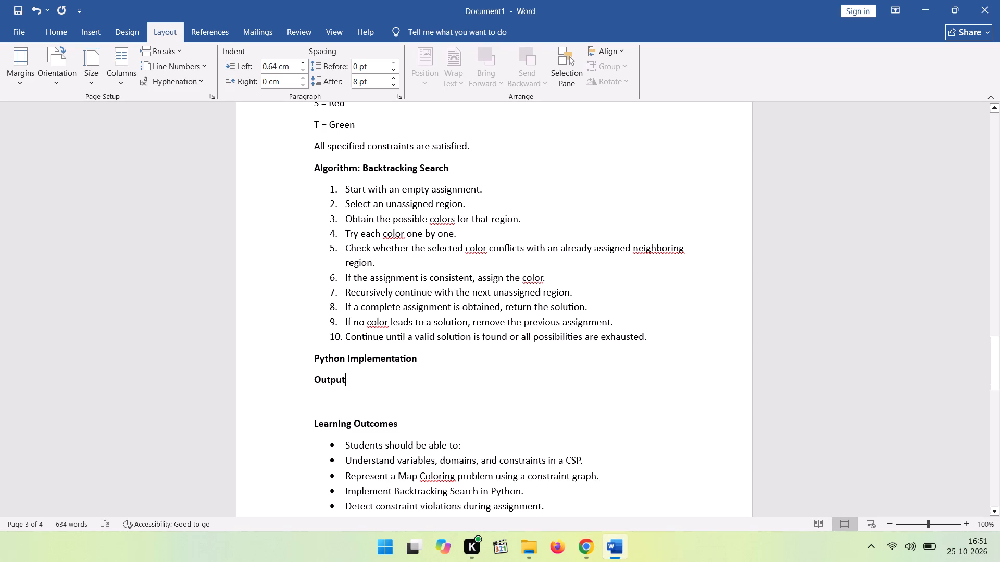
left_click(426, 359)
key("shift+colon")
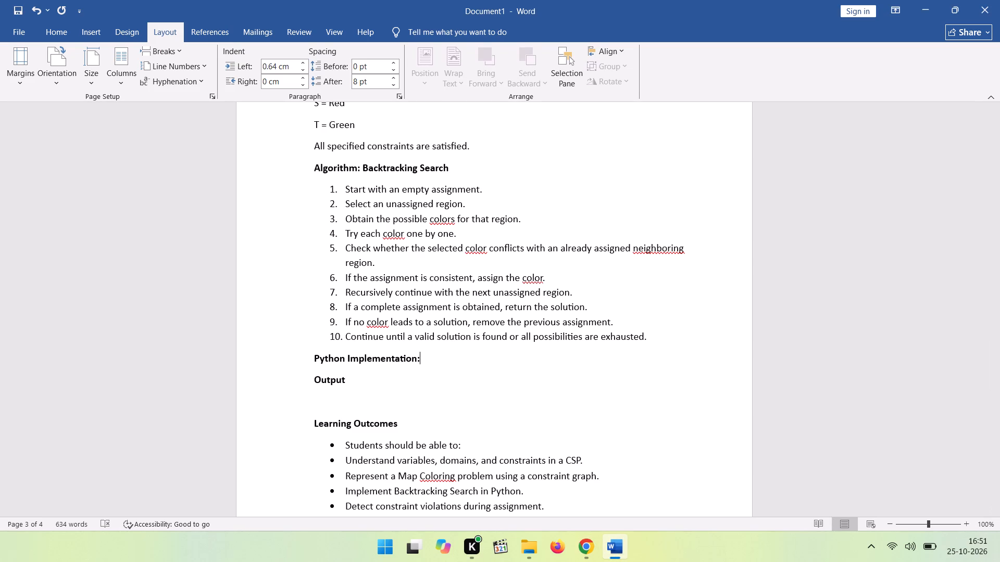
key("Return")
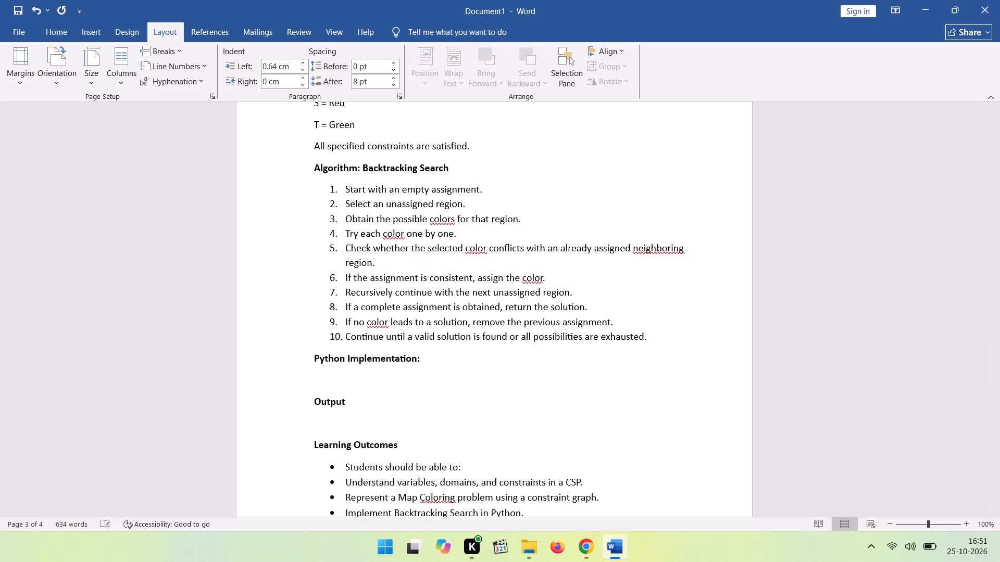
key("ctrl+b")
key("ctrl+v")
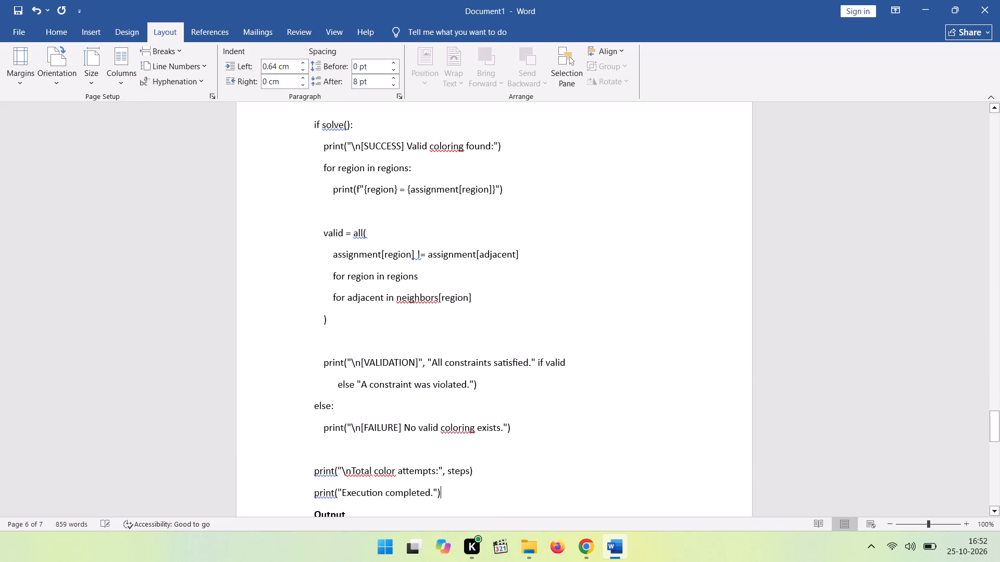
Apply the No Spacing style to the whole pasted Python code under Python Implementation.
left_click_drag(452, 494, 320, 303)
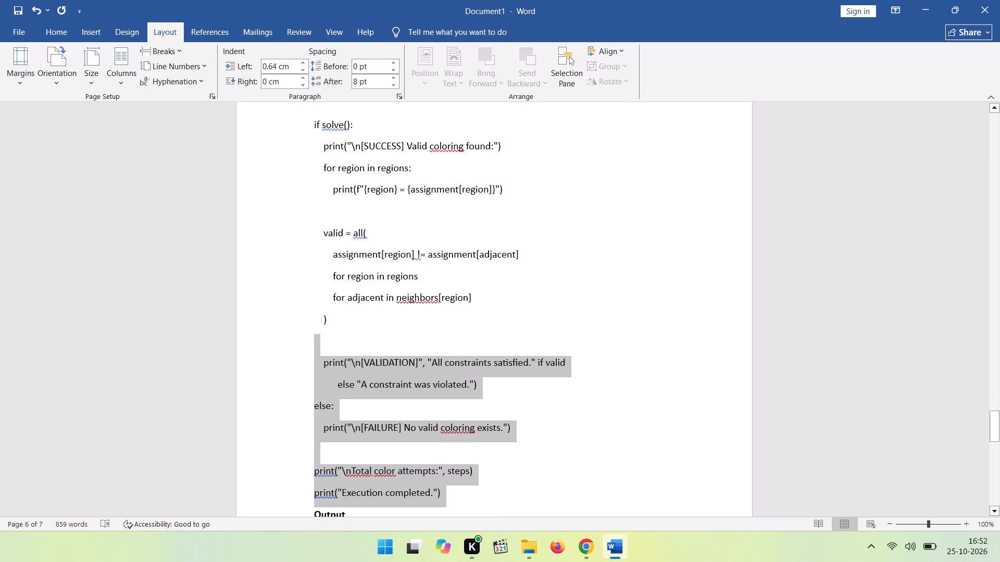
left_click_drag(320, 303, 302, 79)
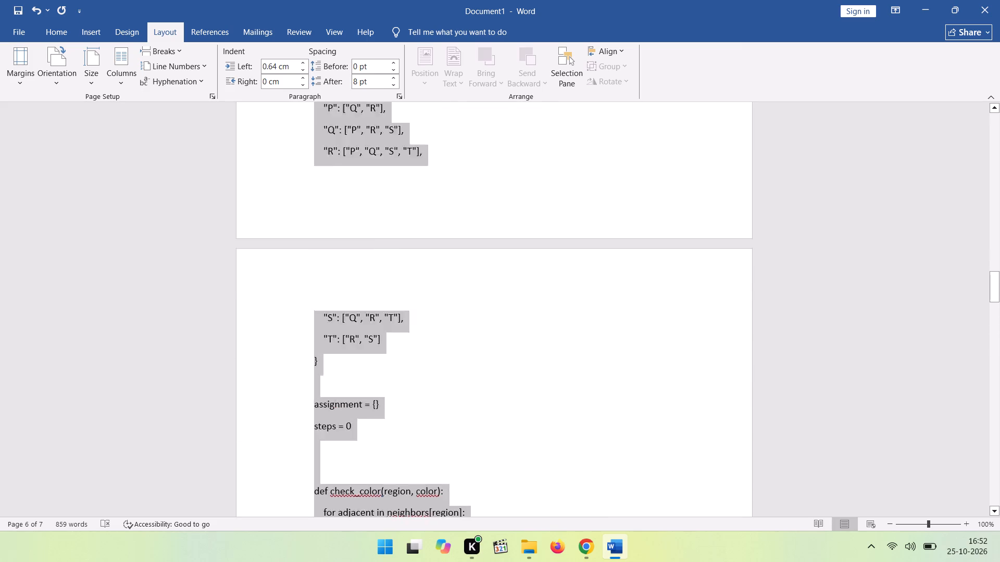
left_click_drag(302, 79, 128, 508)
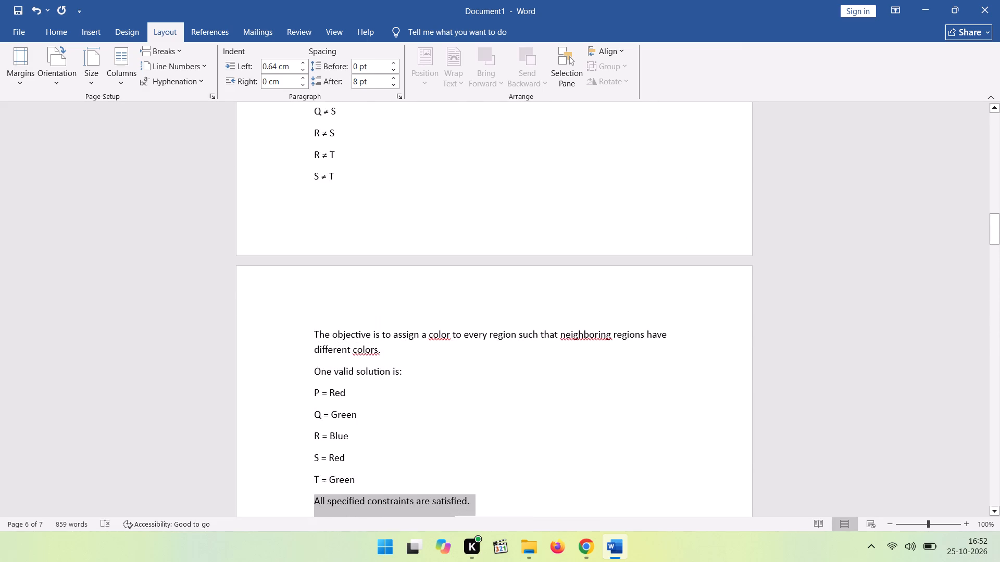
left_click_drag(128, 508, 162, 499)
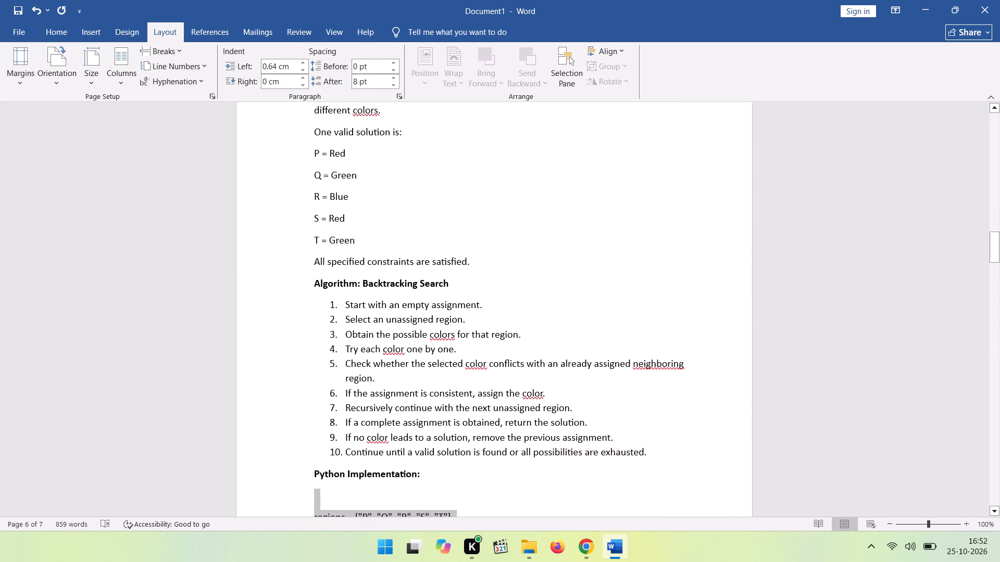
left_click_drag(162, 499, 158, 490)
left_click(53, 30)
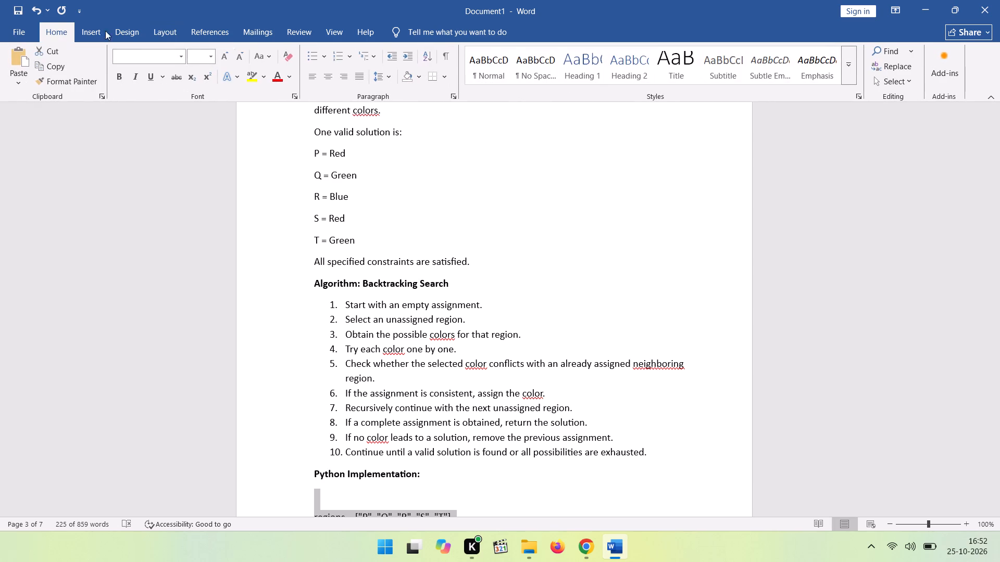
left_click(540, 70)
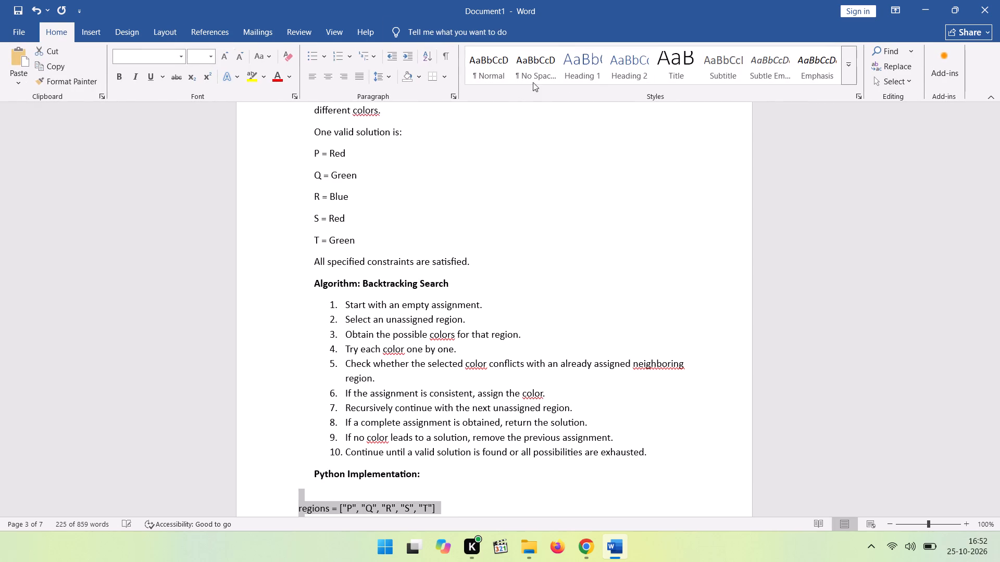
Arrange the selected Python code in two columns.
left_click(164, 28)
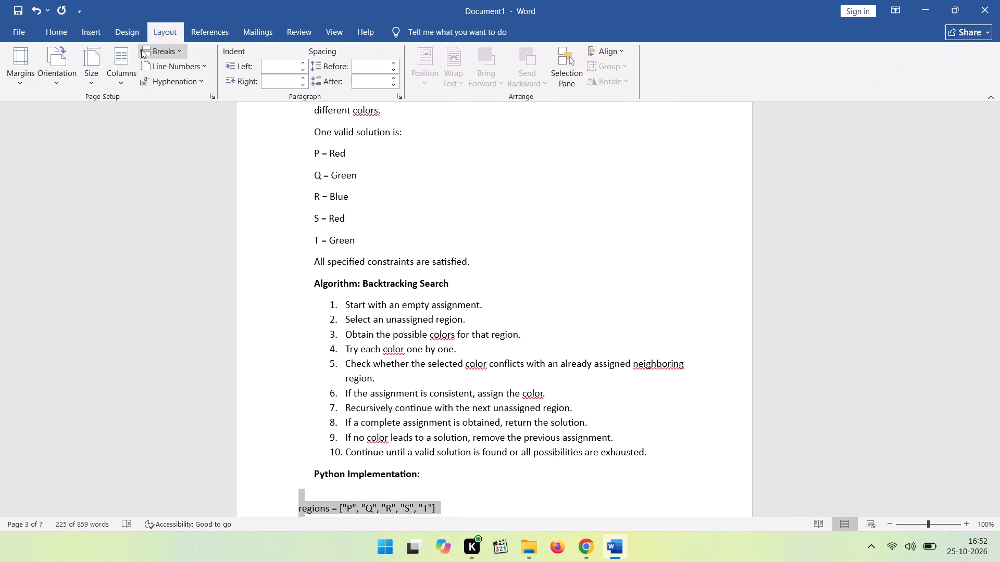
left_click(114, 81)
left_click(135, 133)
scroll(396, 117, "down", 3)
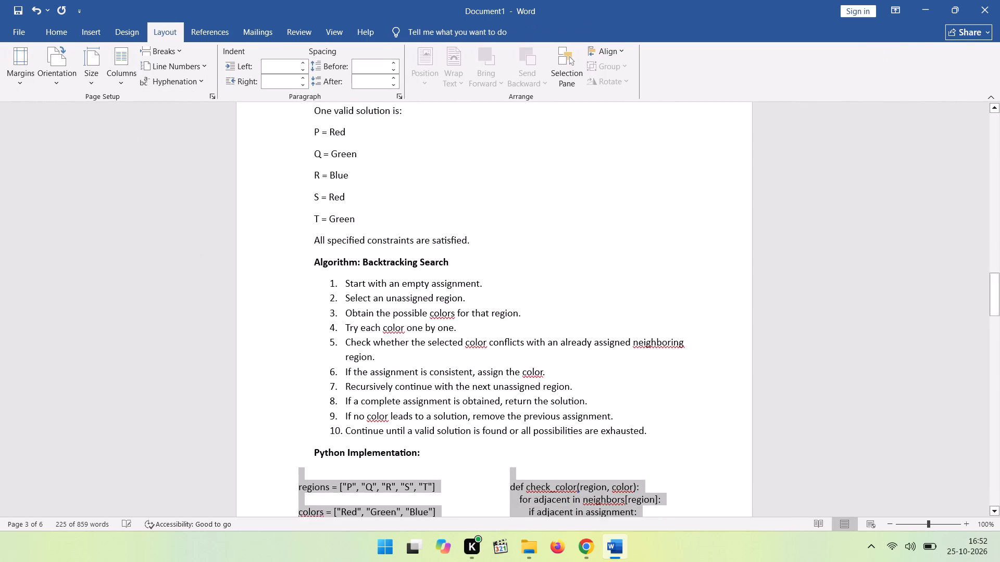
Add a colon to the Output heading below the Python code and start a new non-bold line beneath it.
scroll(413, 214, "down", 3)
scroll(453, 359, "down", 15)
scroll(457, 408, "down", 11)
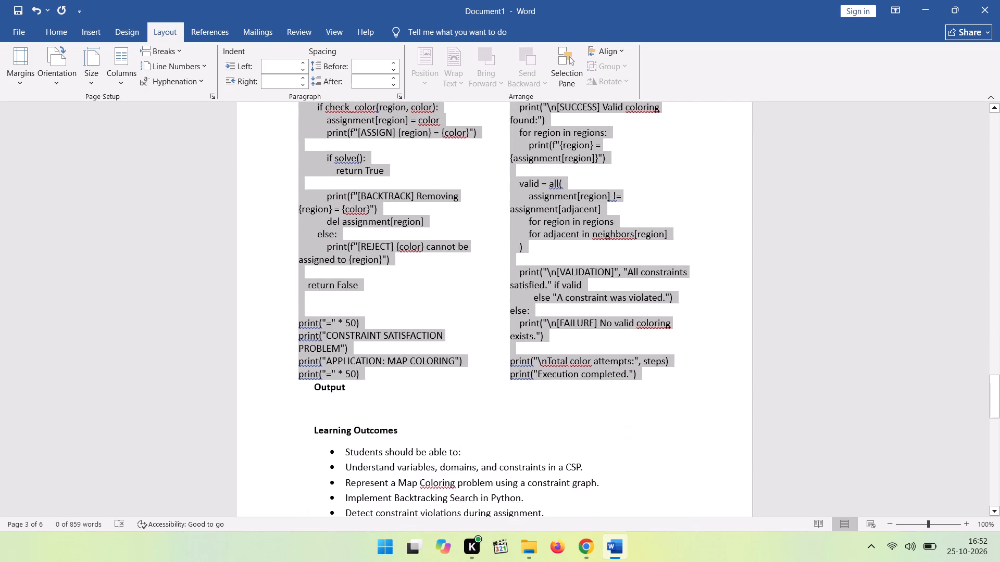
scroll(445, 422, "down", 4)
scroll(445, 419, "up", 4)
left_click(362, 291)
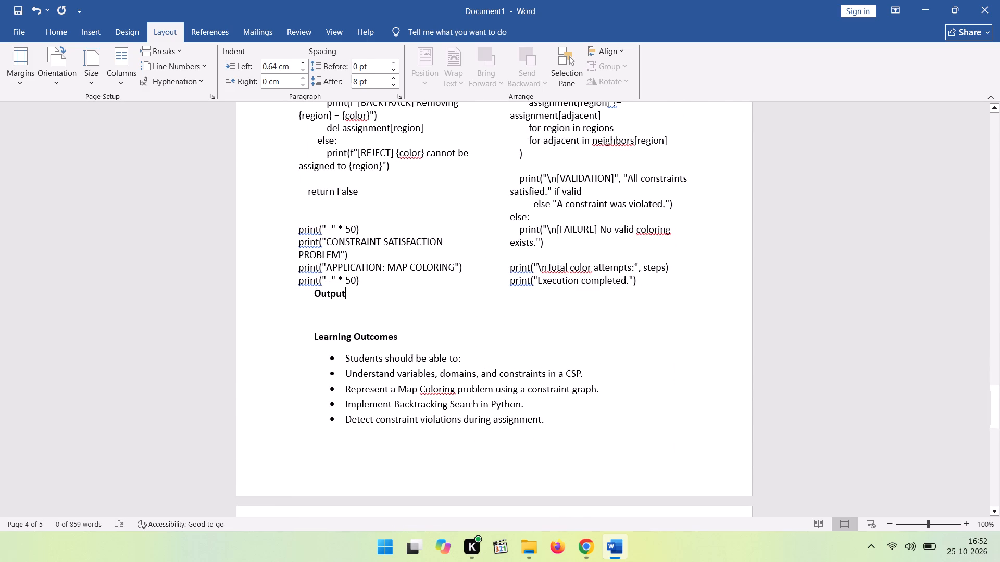
key("shift+colon")
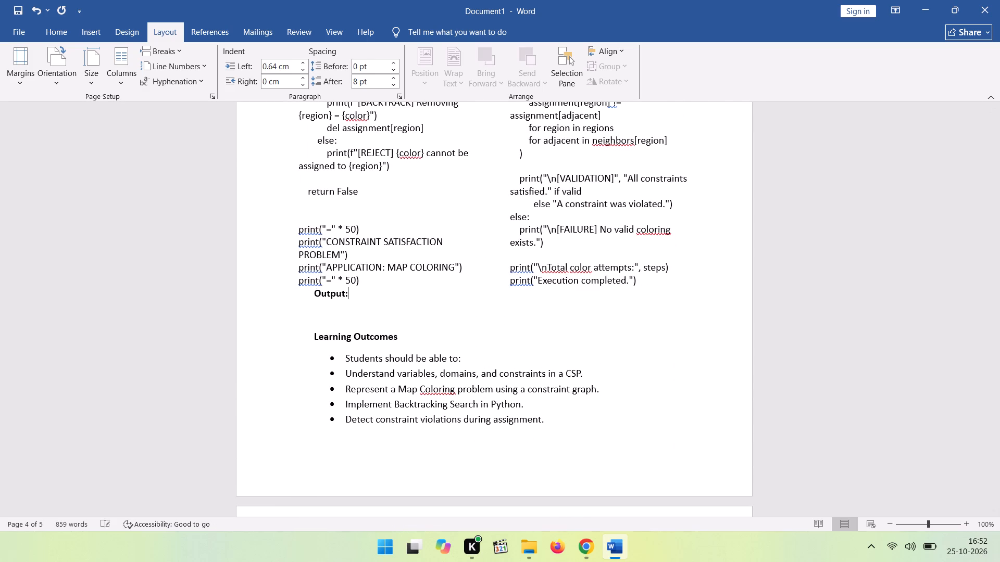
key("Return")
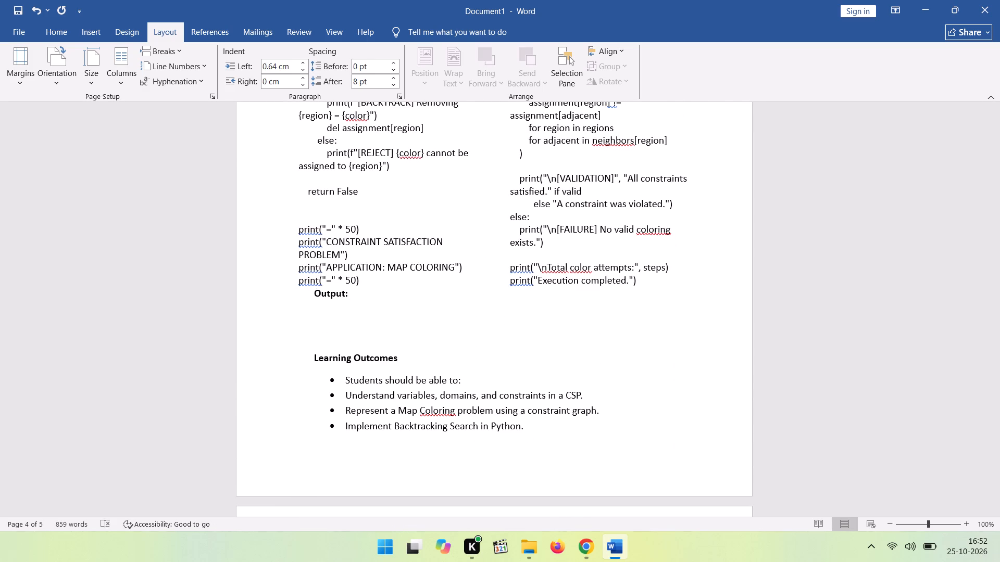
key("ctrl+b")
right_click(360, 291)
left_click(596, 339)
key("Down")
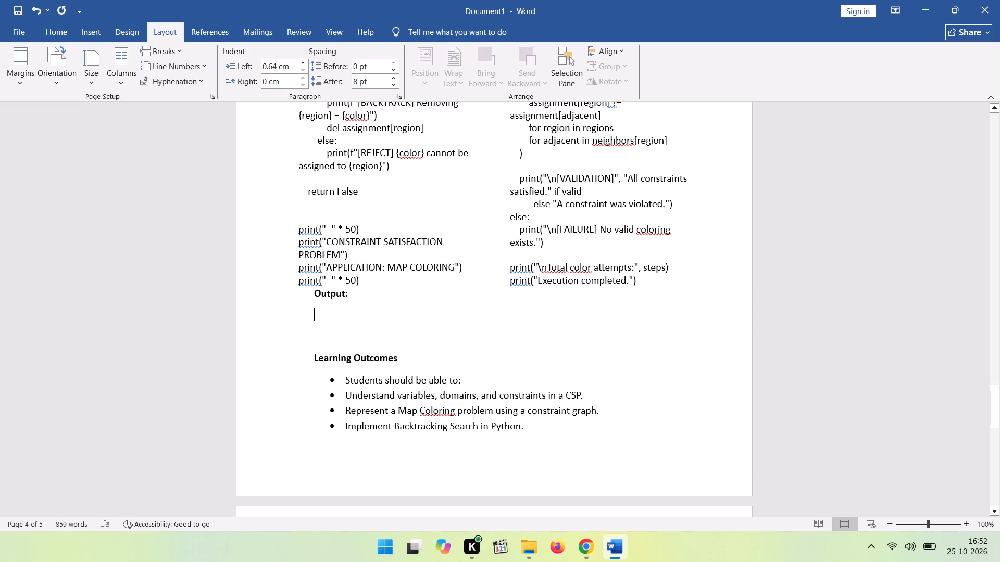
left_click(48, 27)
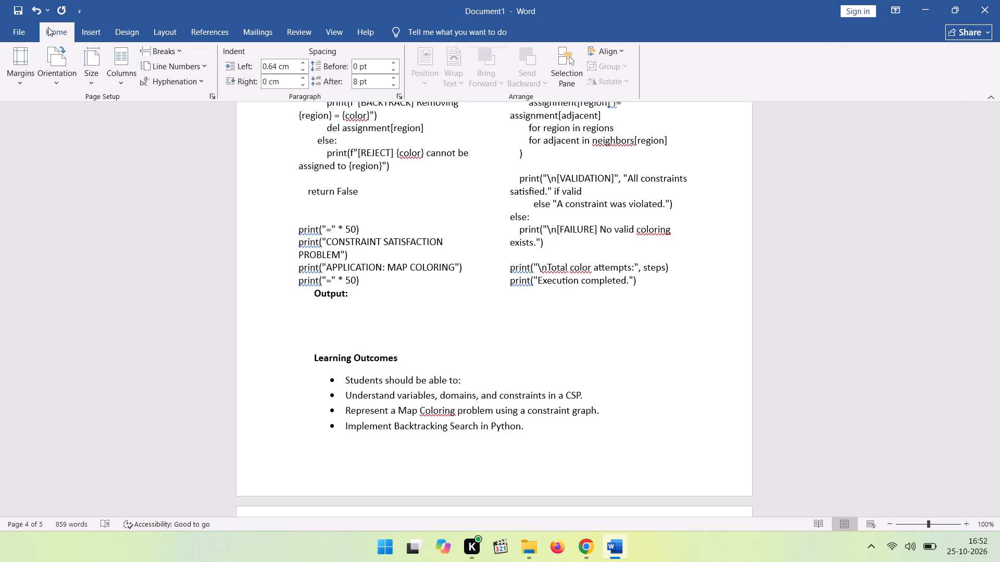
In Chrome, search for python compiler in a new tab and open Programiz's Online Python Compiler.
left_click(583, 548)
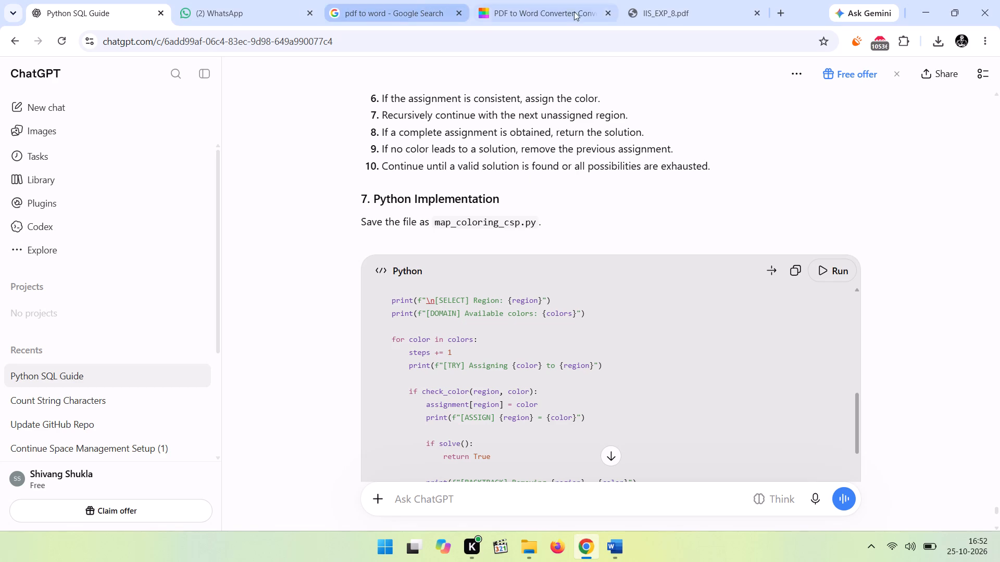
left_click(778, 10)
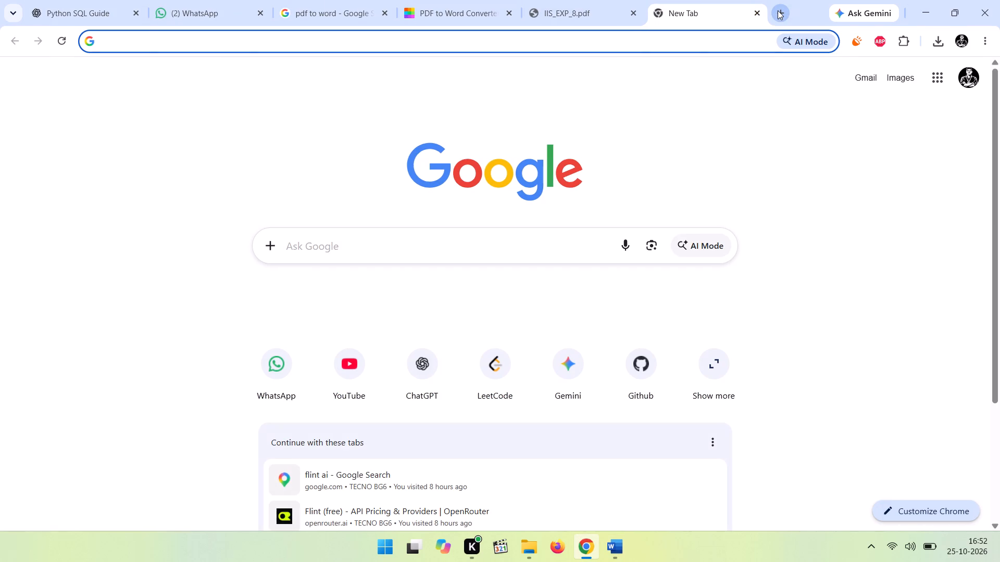
type("pytj")
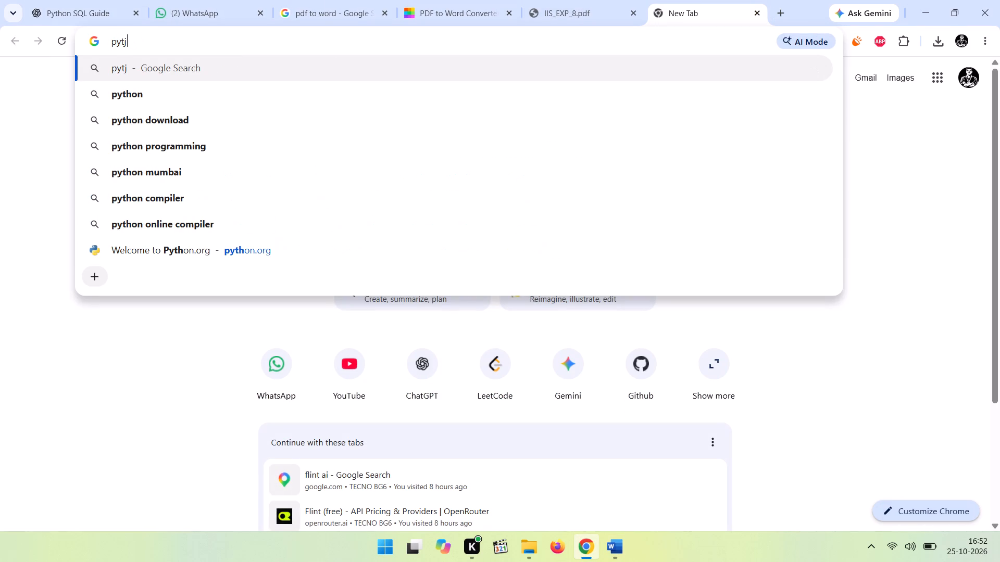
key("BackSpace")
type("hon")
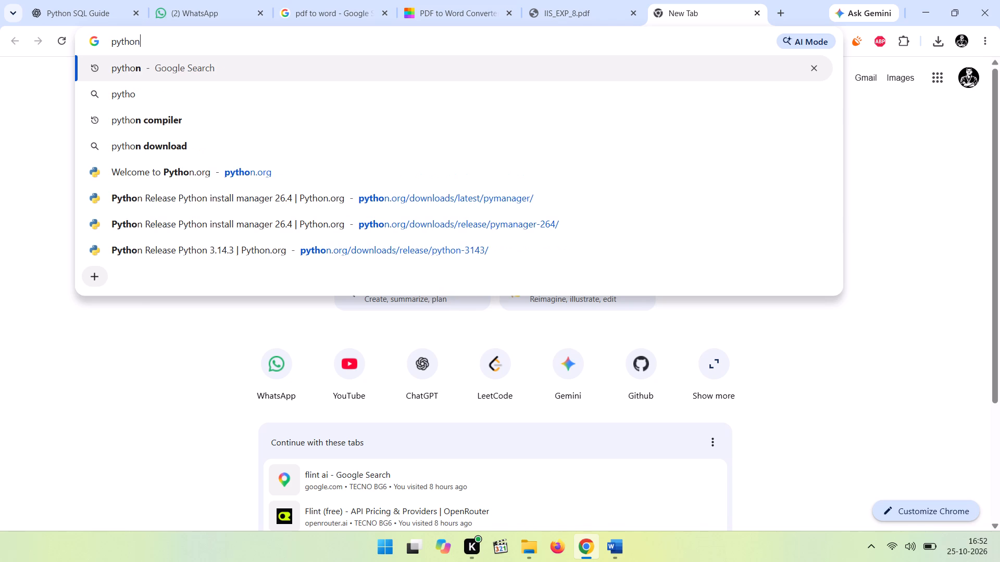
key("space")
type("com")
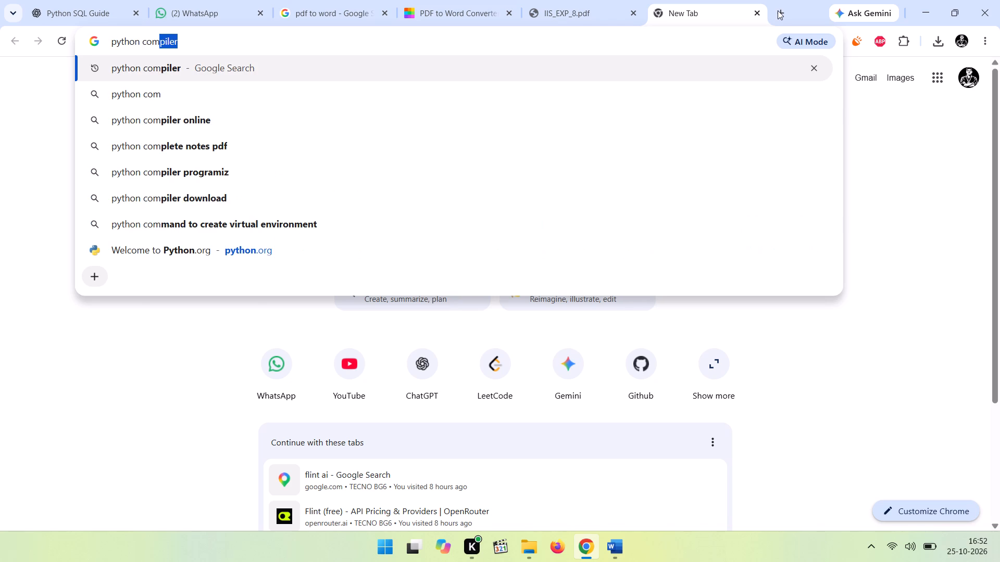
key("Return")
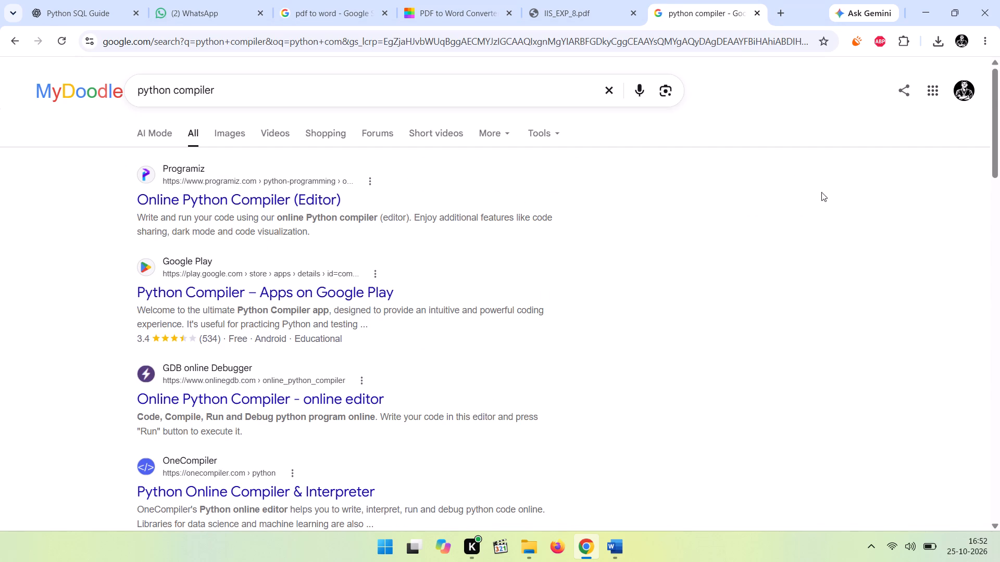
left_click(303, 205)
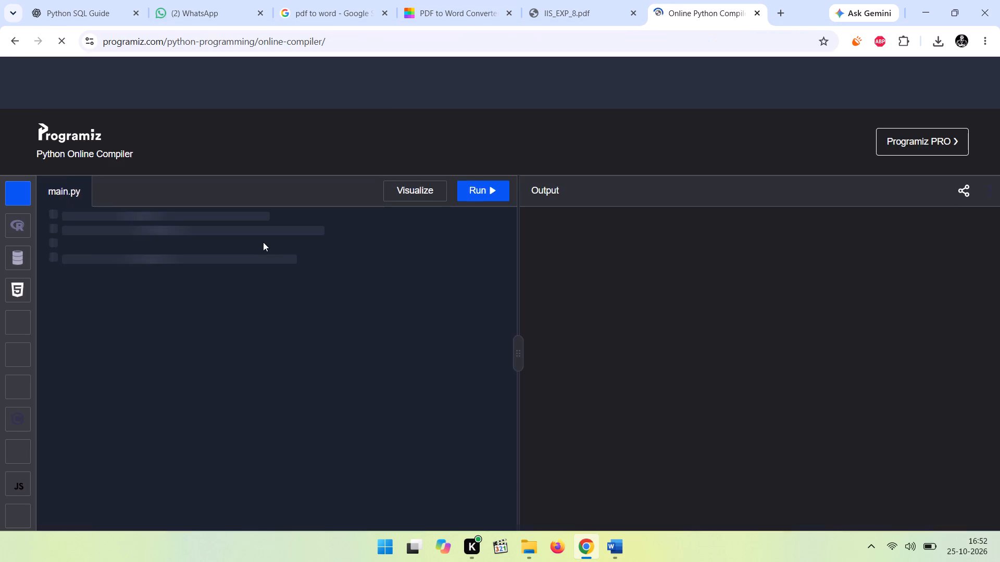
Replace the sample code in main.py with the copied map-coloring code and run it.
key("ctrl+a")
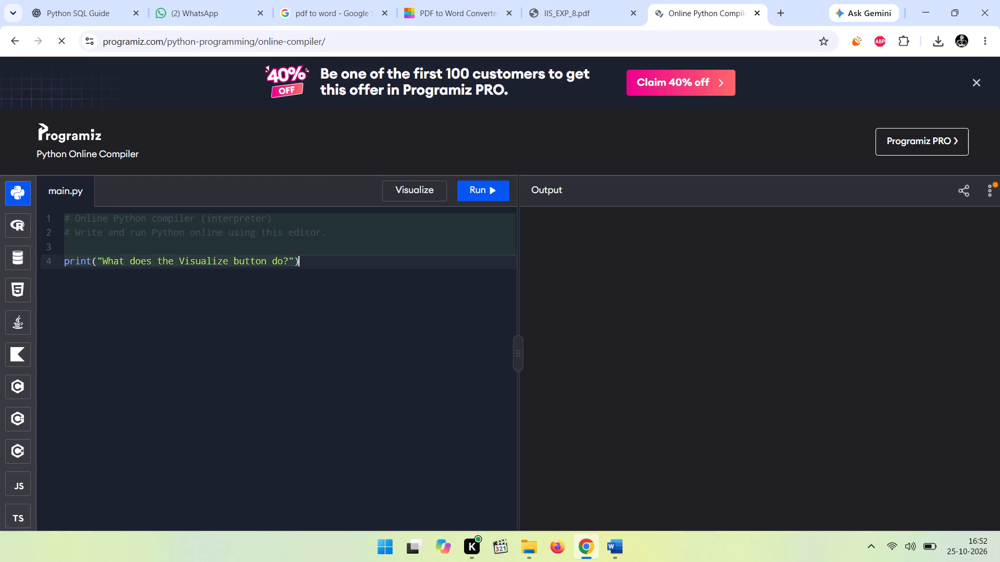
key("ctrl+v")
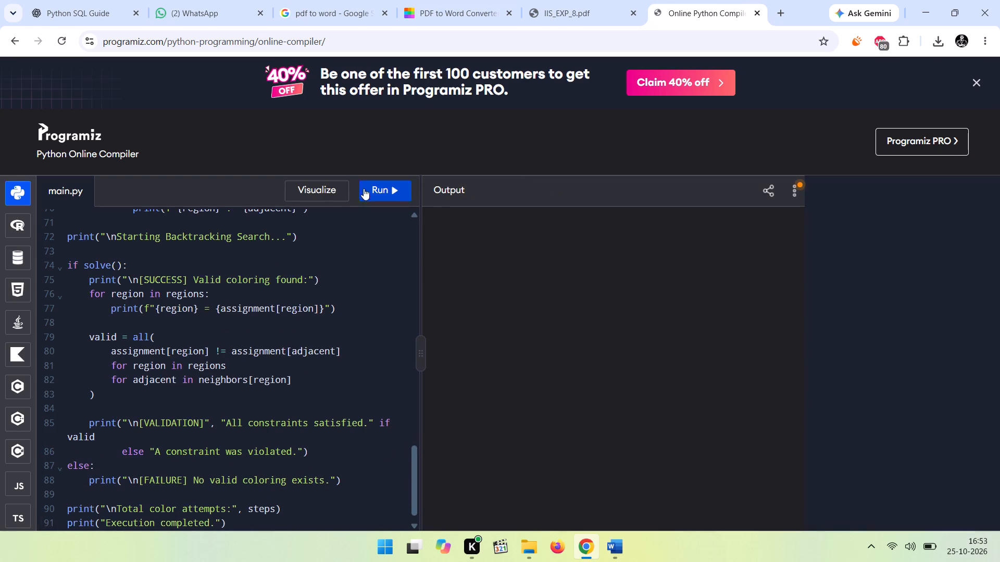
left_click(382, 193)
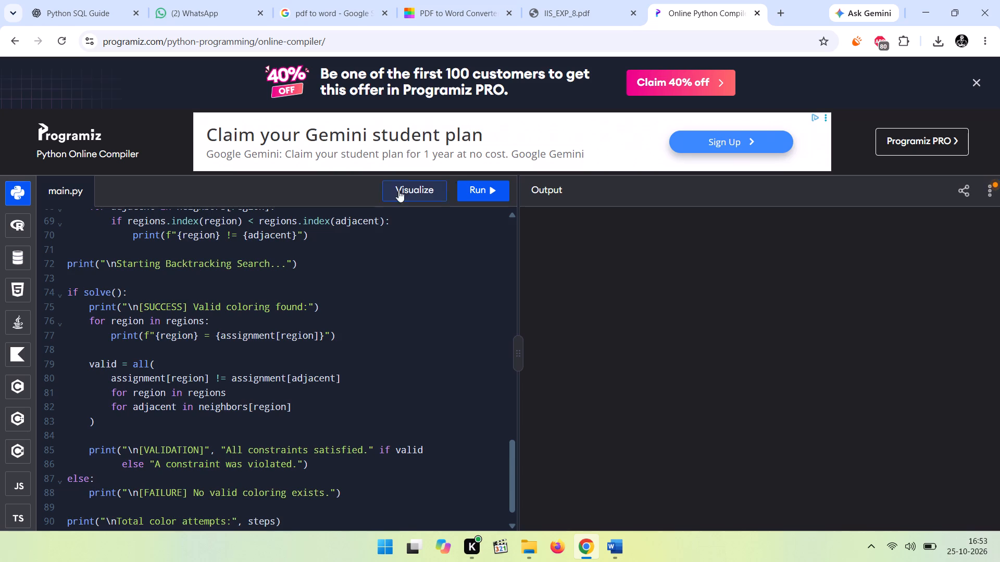
left_click(396, 195)
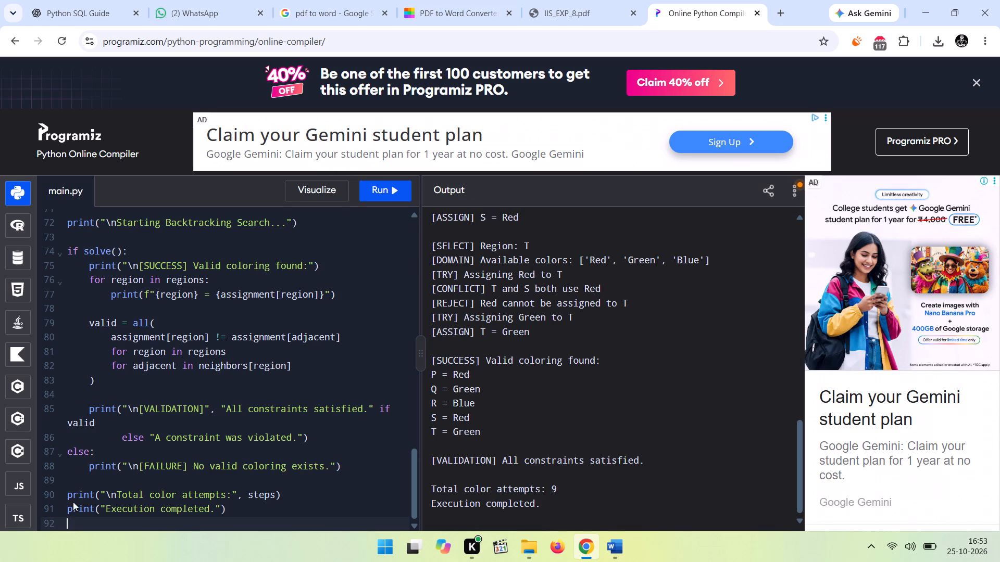
Switch the online compiler to light mode and full screen.
left_click(794, 195)
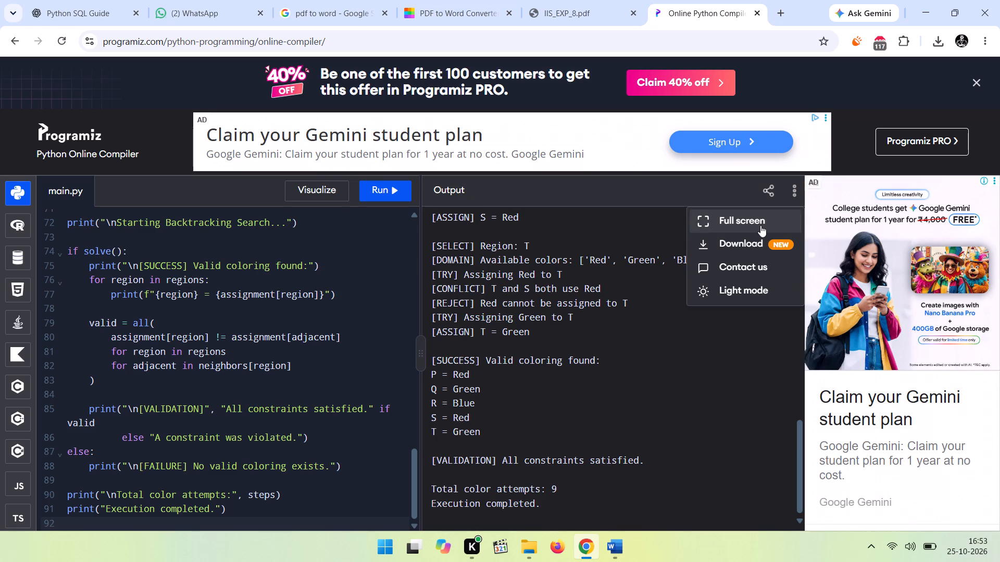
left_click(714, 283)
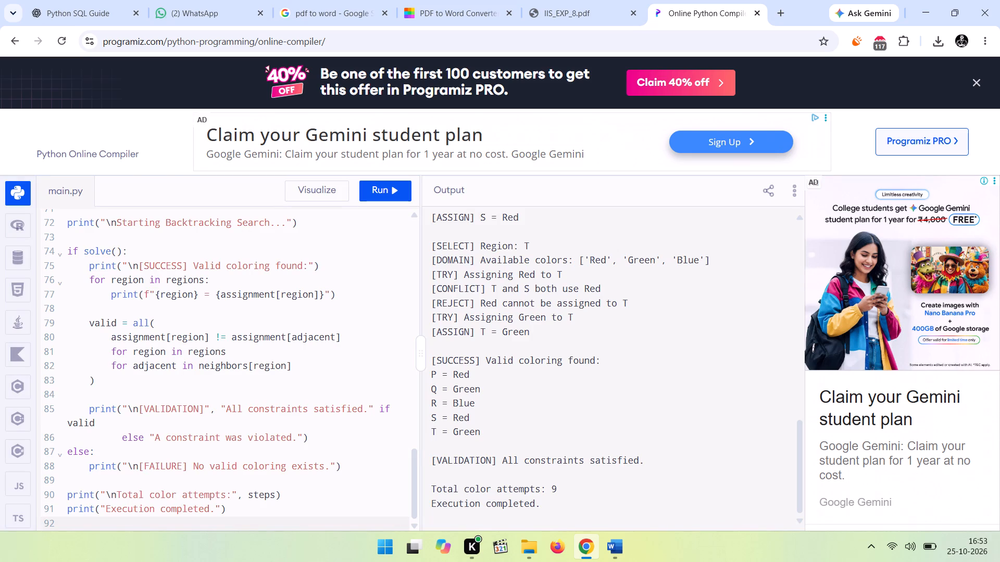
left_click(792, 189)
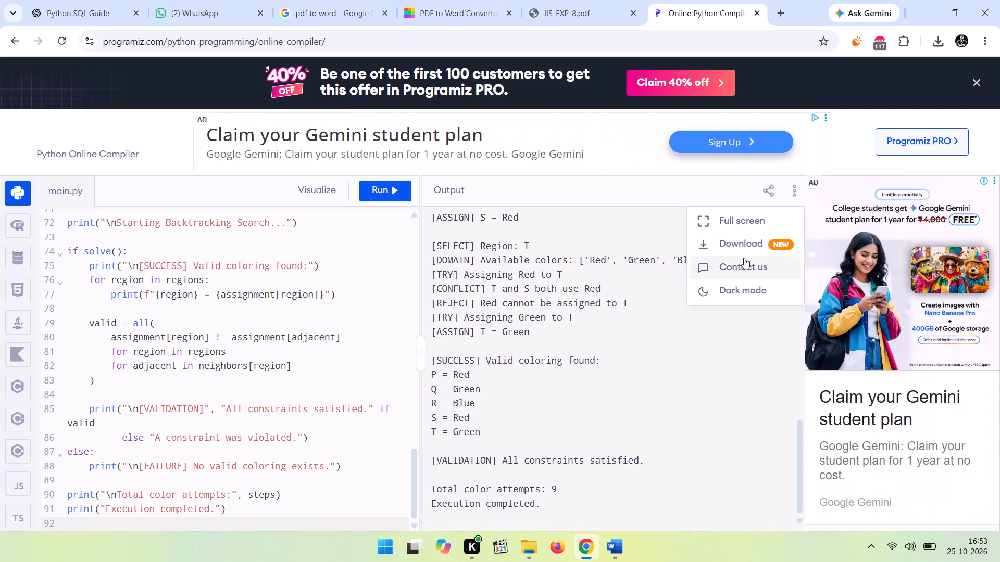
left_click(731, 226)
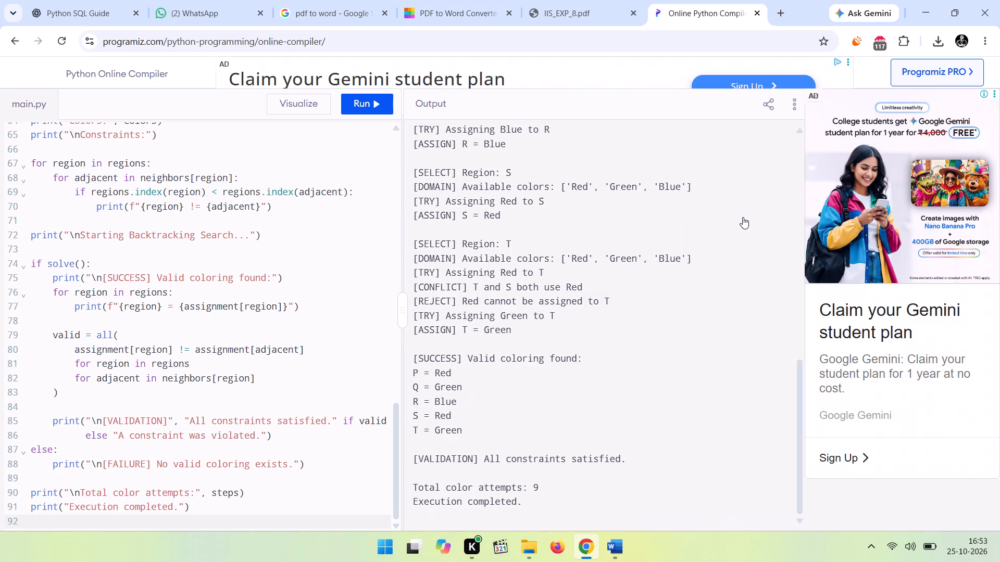
Look through the program's whole output, from the problem header to the final result lines.
scroll(722, 195, "up", 1)
scroll(684, 212, "down", 1)
scroll(684, 212, "up", 13)
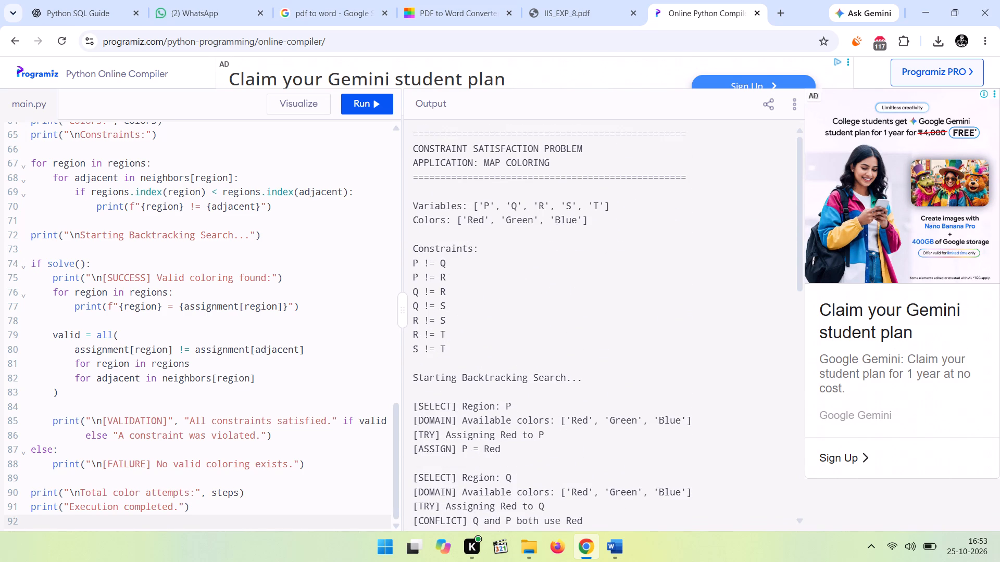
scroll(686, 306, "down", 4)
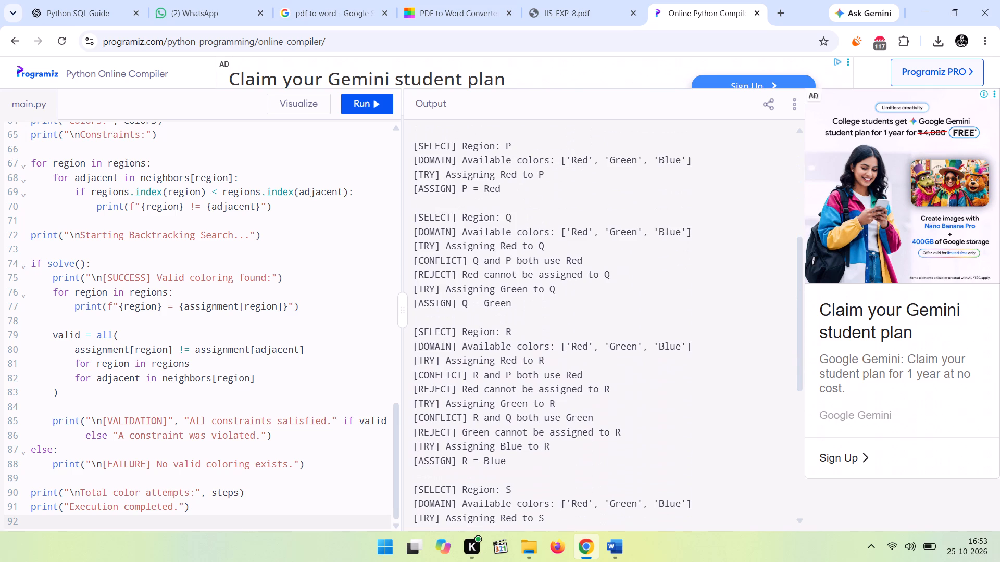
scroll(686, 306, "down", 10)
Capture a screenshot of the output from the Variables line down to the first conflict line for region Q.
scroll(686, 306, "up", 3)
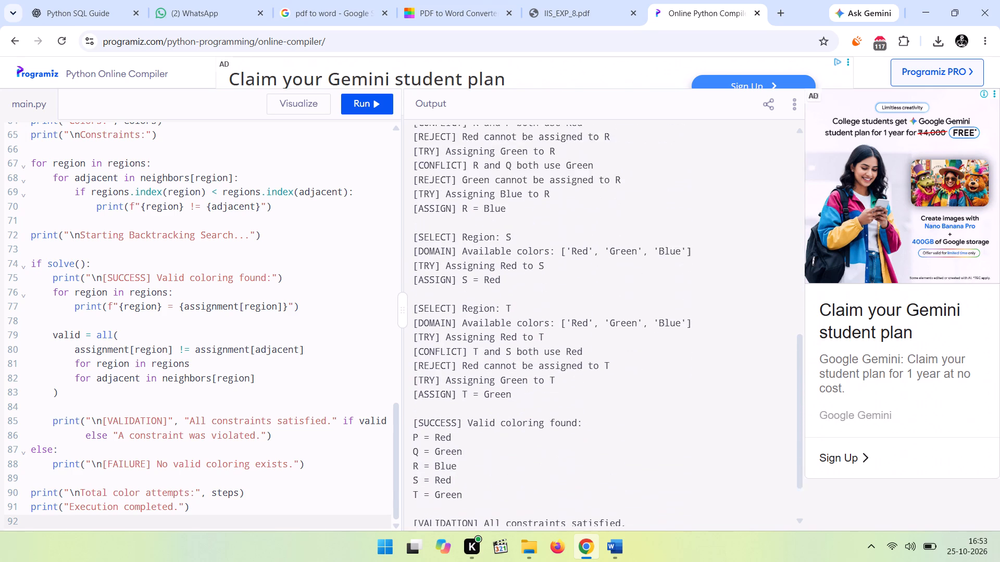
scroll(686, 306, "up", 13)
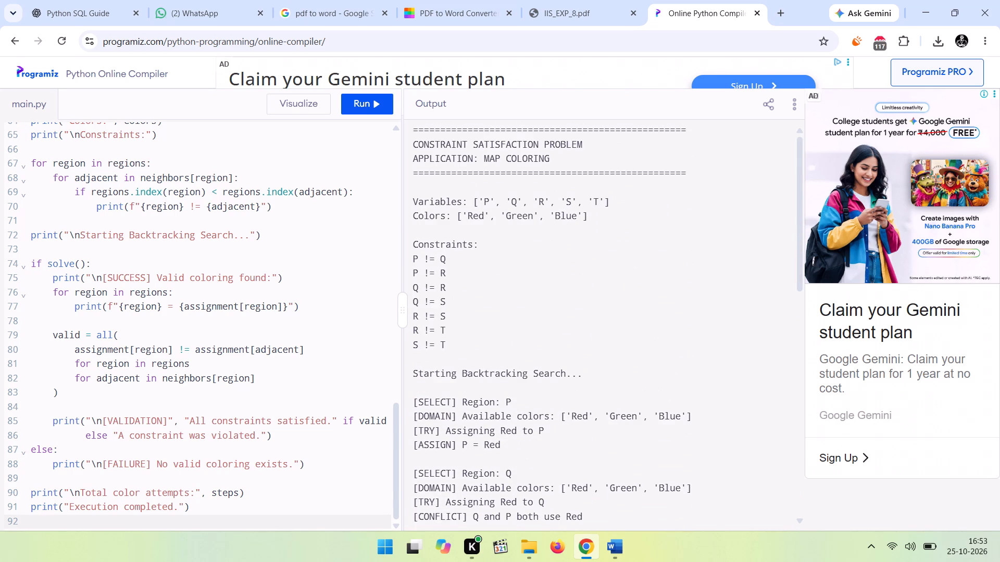
key("shift+super+s")
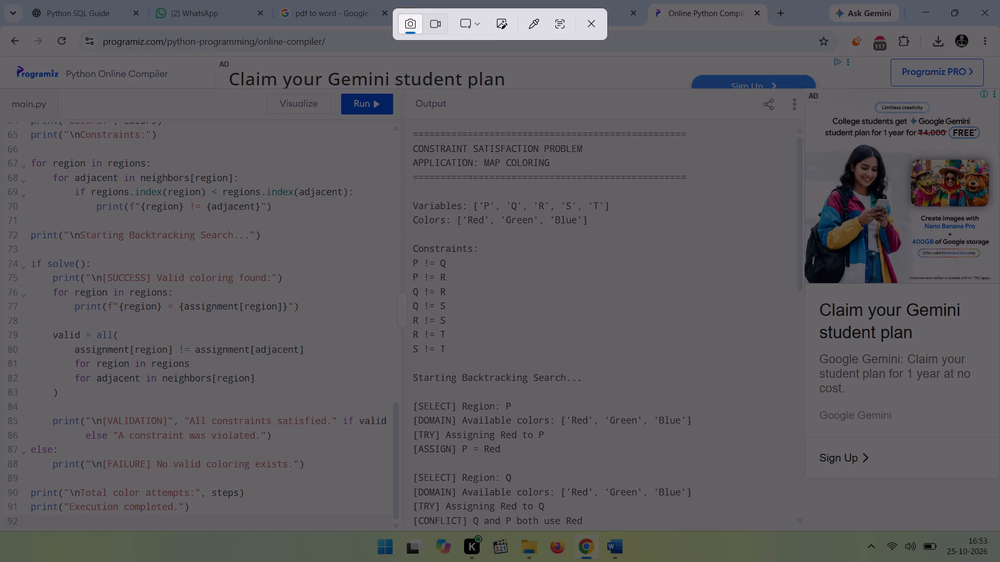
left_click_drag(411, 197, 623, 402)
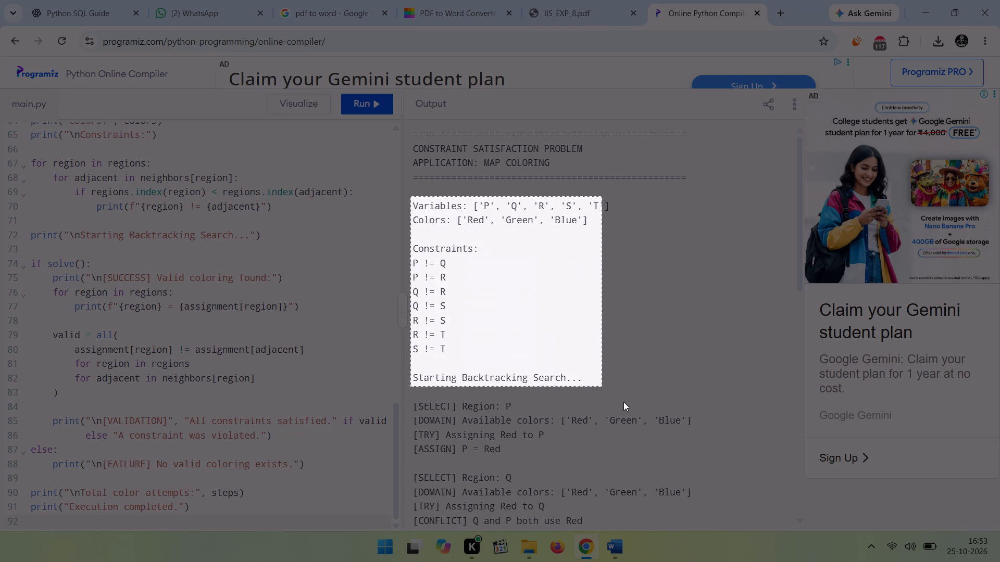
left_click_drag(623, 402, 737, 527)
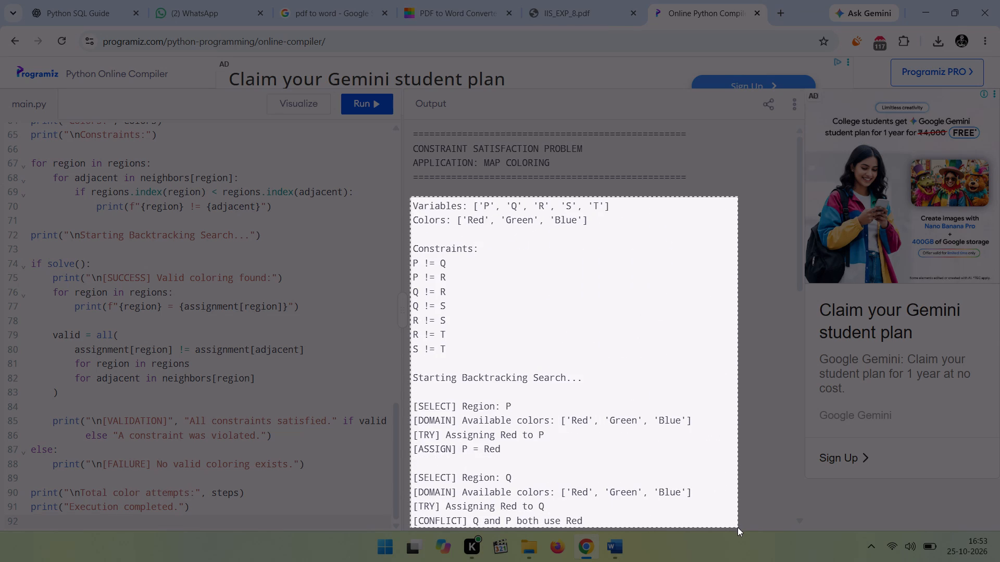
left_click_drag(737, 527, 712, 531)
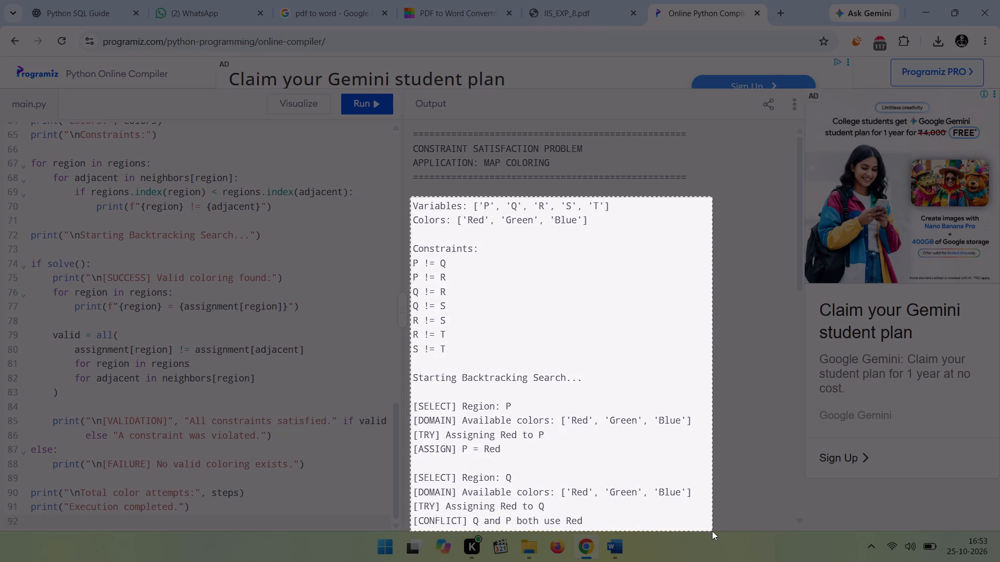
left_click_drag(712, 531, 712, 528)
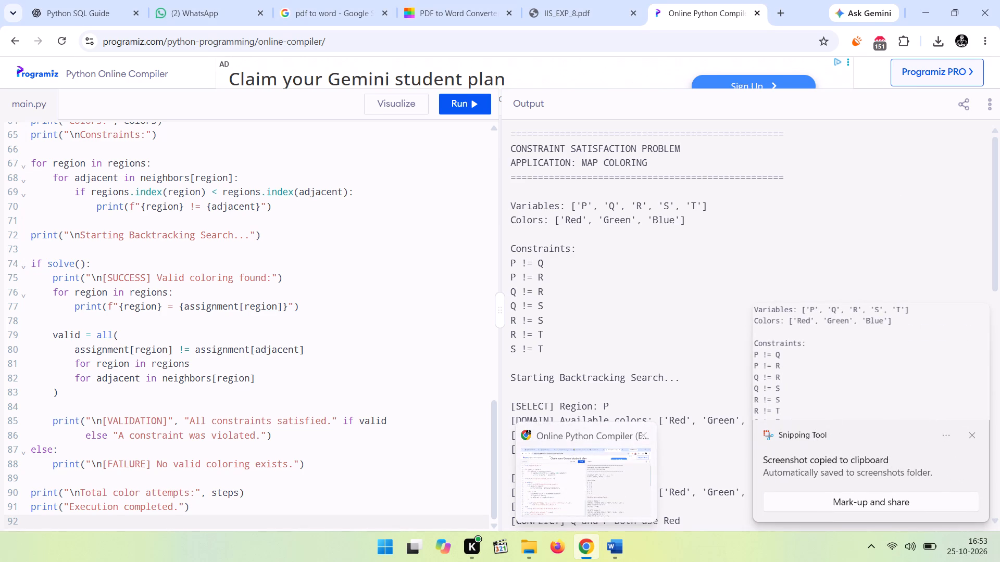
Look over the remaining program output from region Q's conflict to the assignment T = Green, dismissing the screenshot notification.
scroll(632, 347, "down", 1)
scroll(632, 347, "up", 5)
scroll(627, 351, "down", 2)
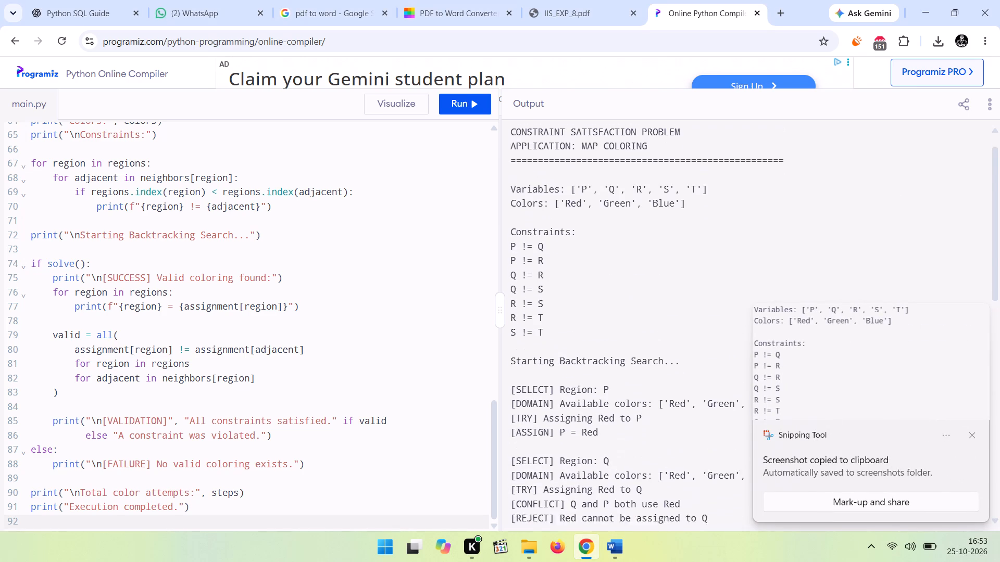
scroll(627, 351, "down", 5)
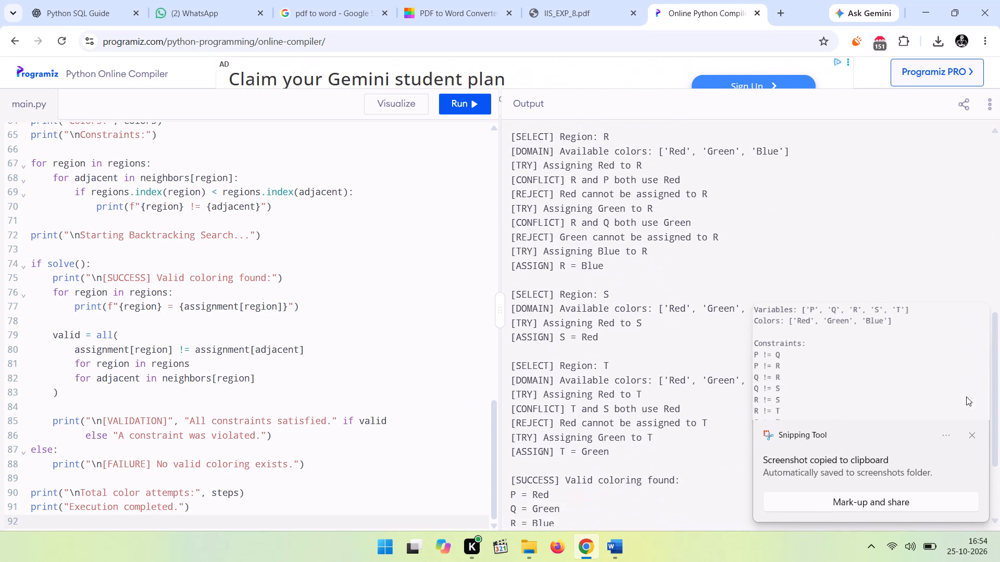
left_click(973, 436)
left_click_drag(992, 399, 992, 374)
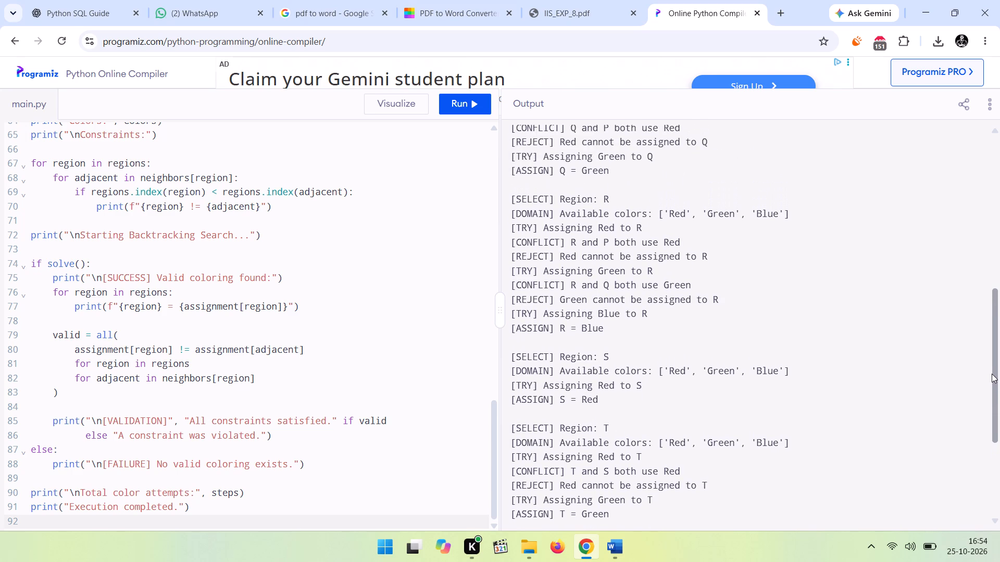
left_click_drag(992, 374, 997, 377)
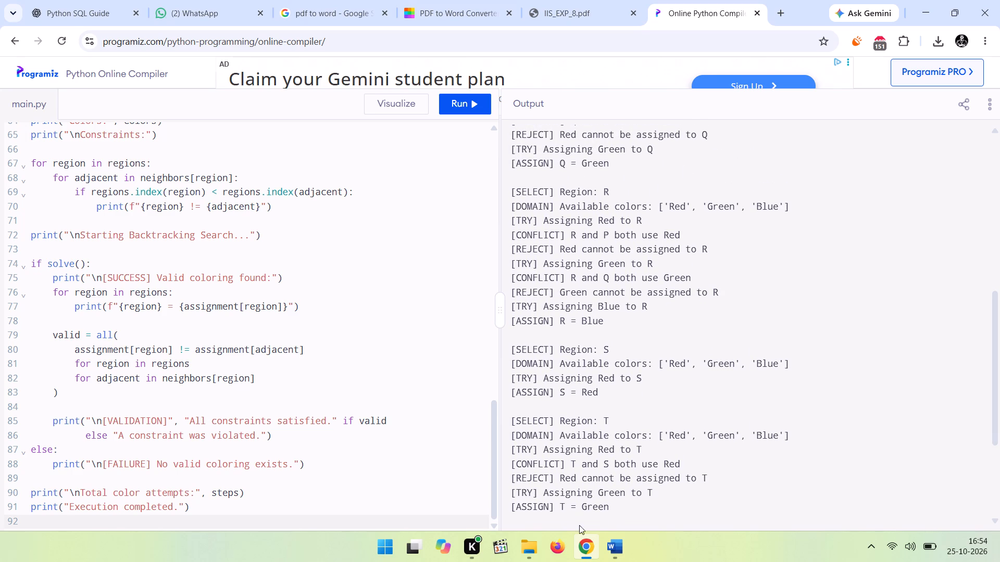
Switch to the Word document and paste the captured output screenshot in the space below the Output heading.
left_click(623, 541)
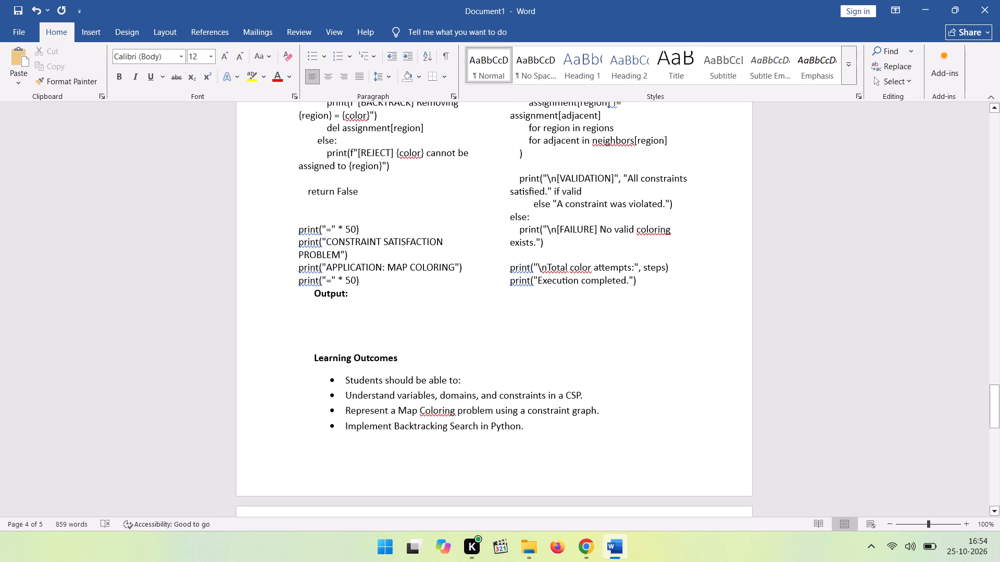
scroll(480, 393, "down", 2)
left_click(356, 251)
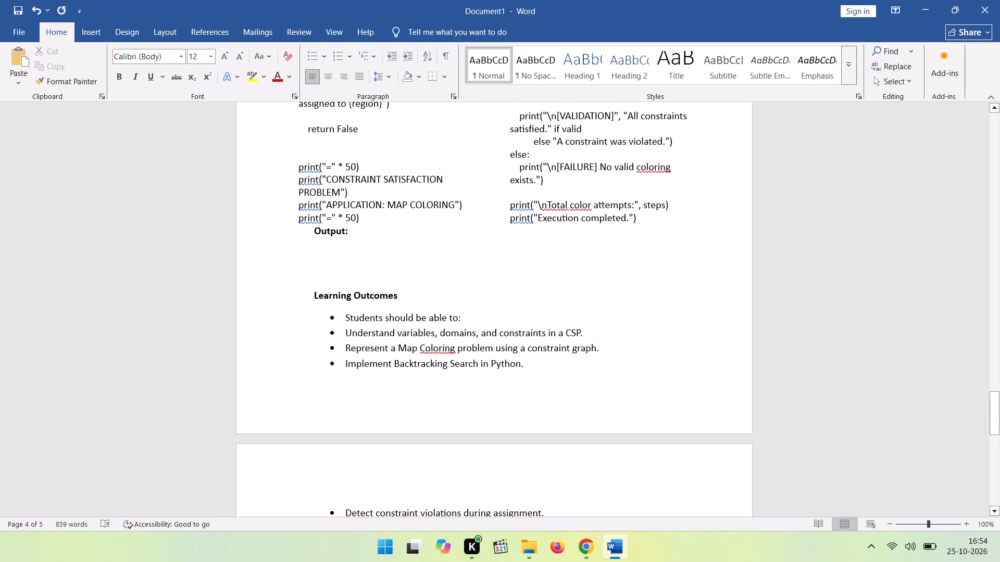
key("ctrl+v")
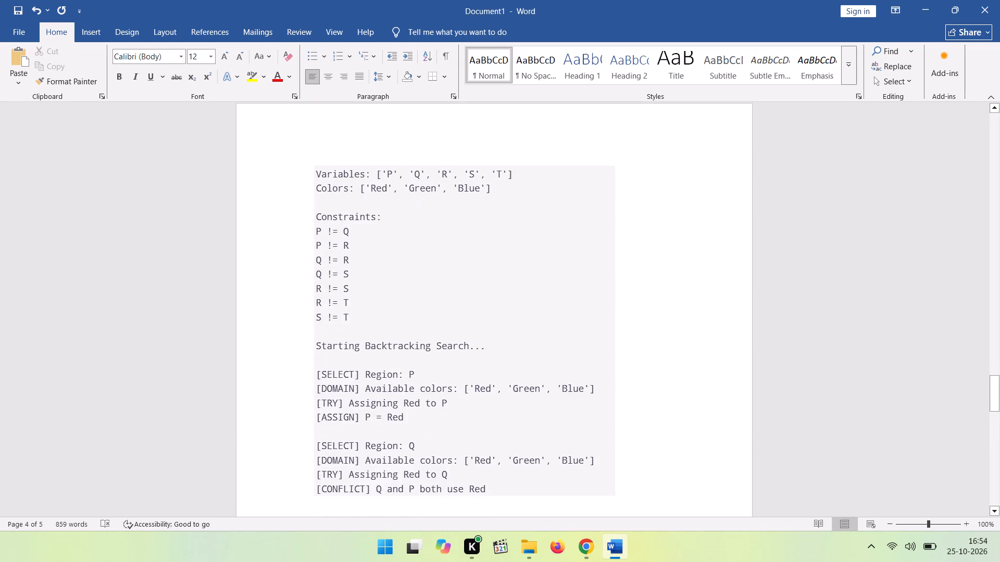
Set the pasted screenshot's text wrapping to Top and Bottom and shrink it proportionally to about 60% of its size.
left_click(340, 326)
left_click(623, 176)
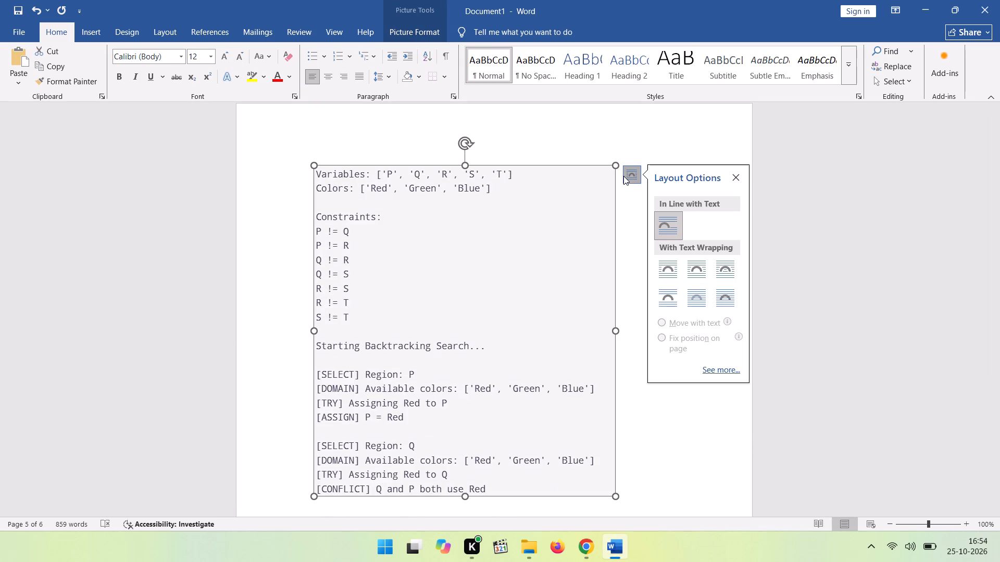
left_click(672, 296)
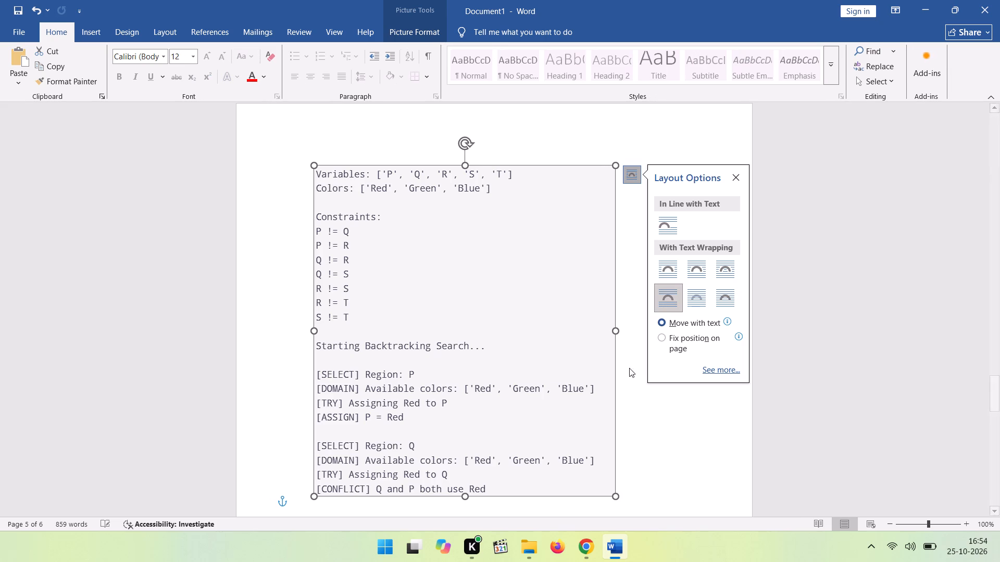
left_click_drag(619, 494, 541, 417)
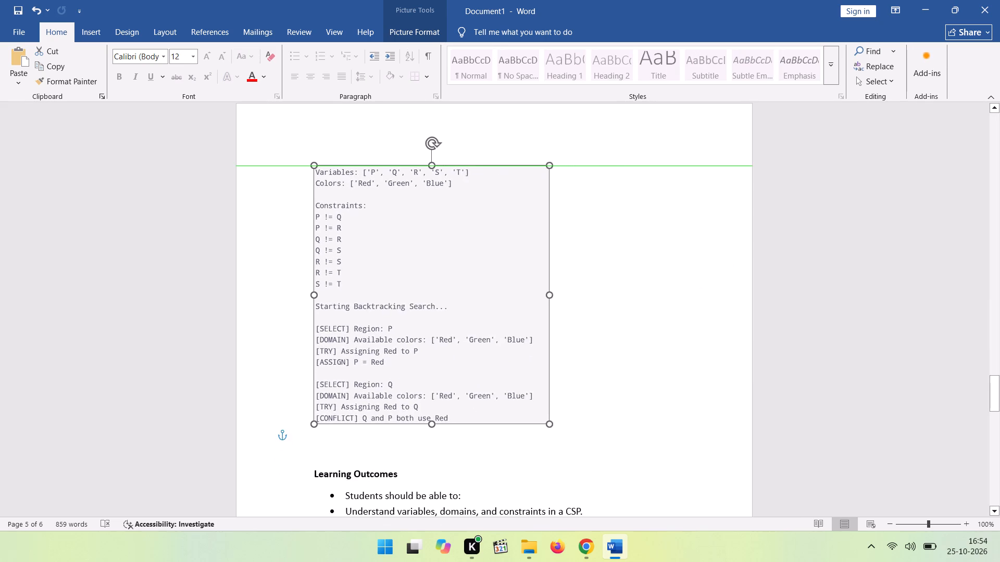
left_click_drag(541, 417, 471, 357)
Move the output screenshot up onto the preceding page, just beneath the Output heading.
scroll(474, 354, "up", 9)
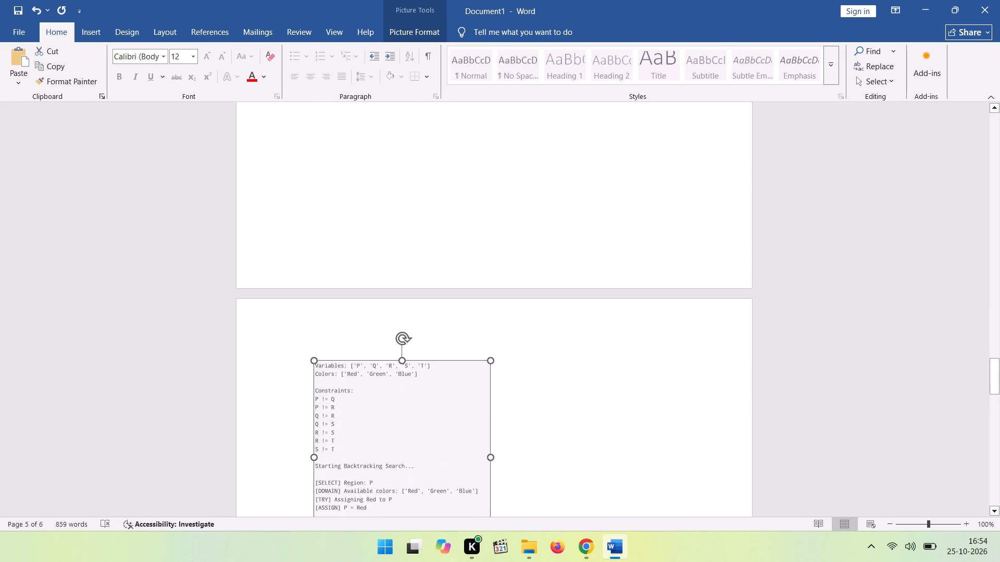
scroll(464, 377, "up", 1)
scroll(434, 433, "down", 4)
left_click_drag(422, 419, 380, 302)
Delete the blank code lines around return False and before the [BACKTRACK] print statement.
scroll(408, 333, "up", 12)
left_click(384, 359)
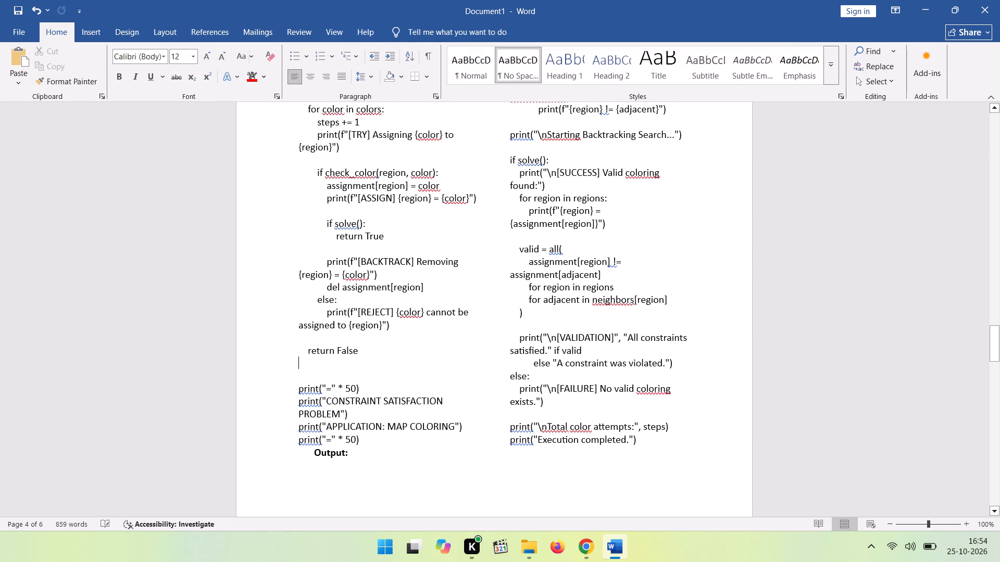
key("BackSpace")
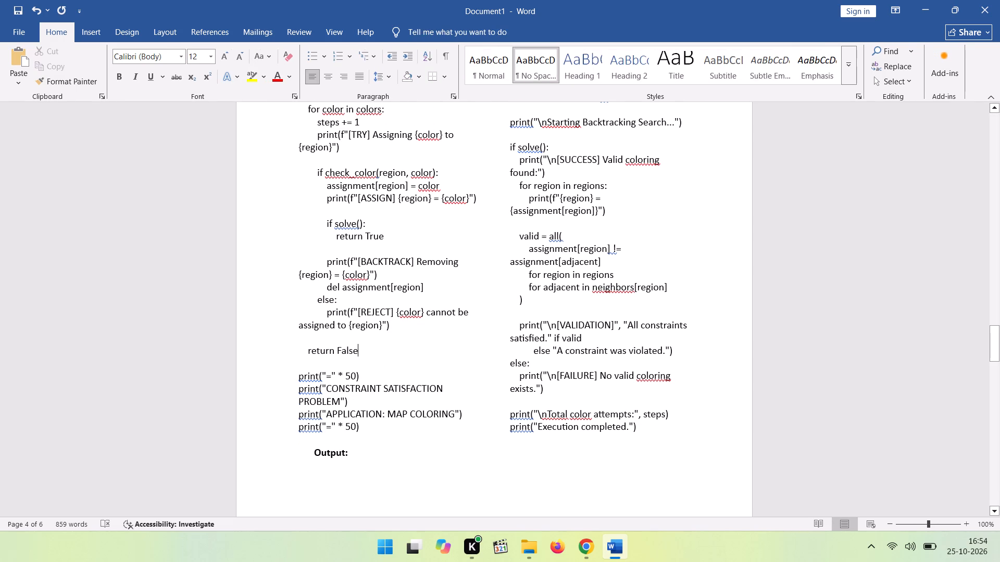
left_click(355, 357)
key("BackSpace")
left_click(349, 341)
key("BackSpace")
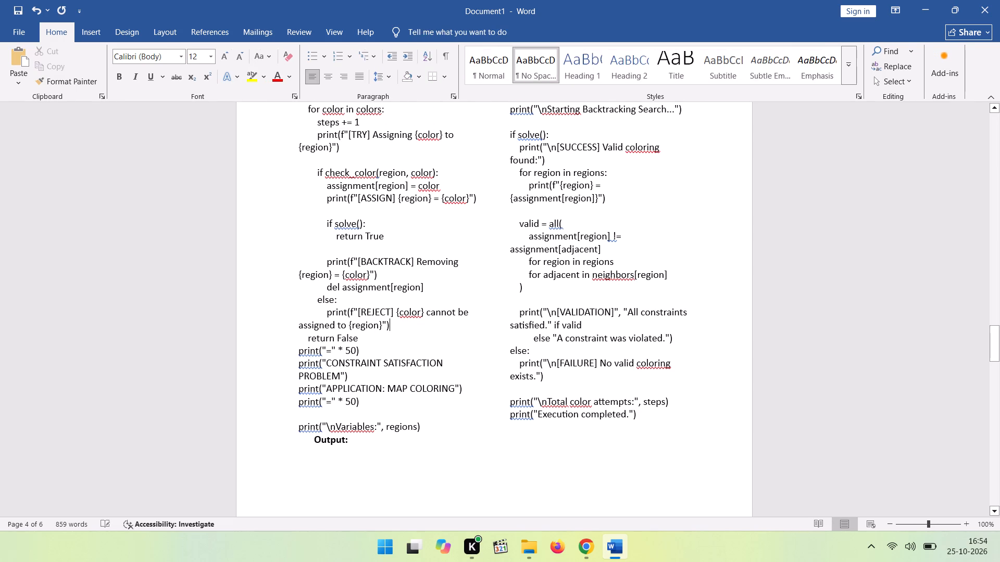
left_click(378, 251)
key("BackSpace")
Delete the blank code lines before if solve(), if check_color, for color in colors, the [SELECT] print and region = next.
scroll(378, 251, "up", 3)
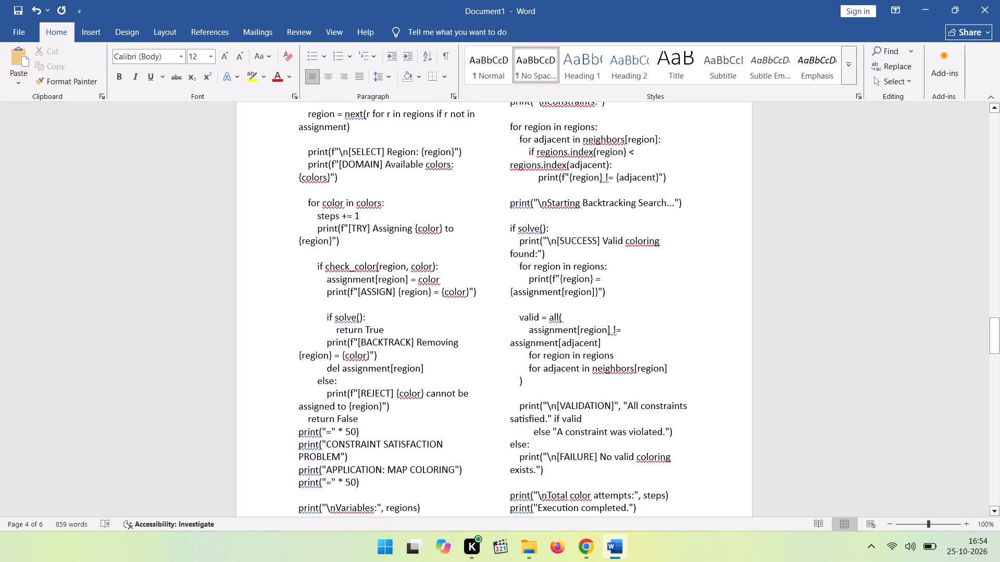
left_click(337, 306)
key("BackSpace")
scroll(337, 306, "up", 2)
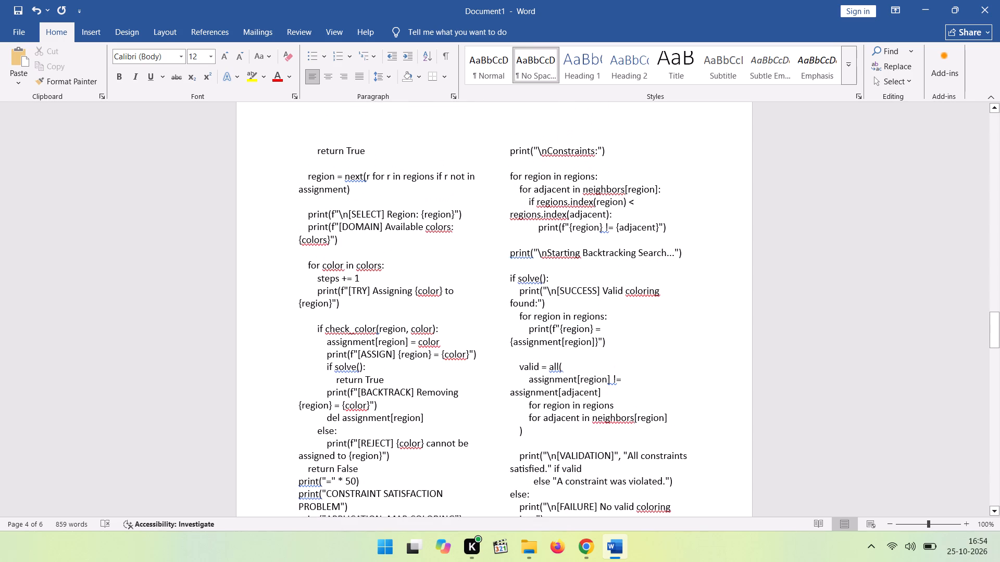
left_click(316, 315)
key("BackSpace")
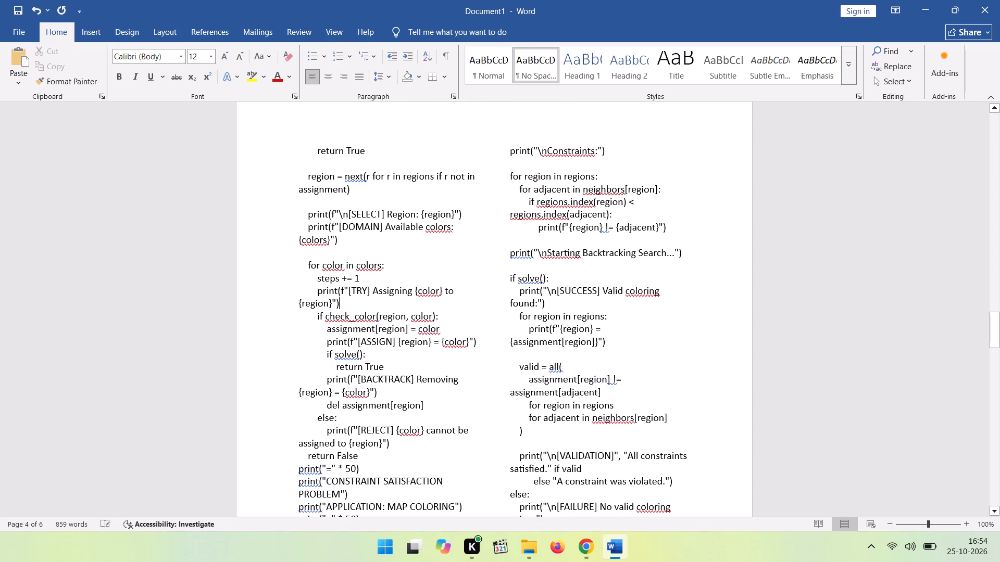
left_click(328, 247)
key("BackSpace")
left_click(346, 196)
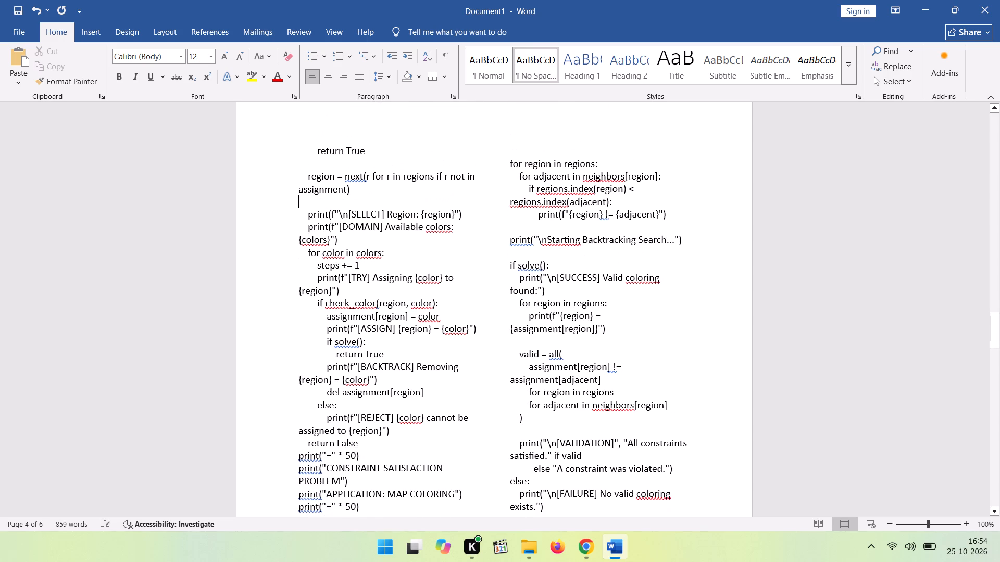
key("BackSpace")
left_click(360, 161)
key("BackSpace")
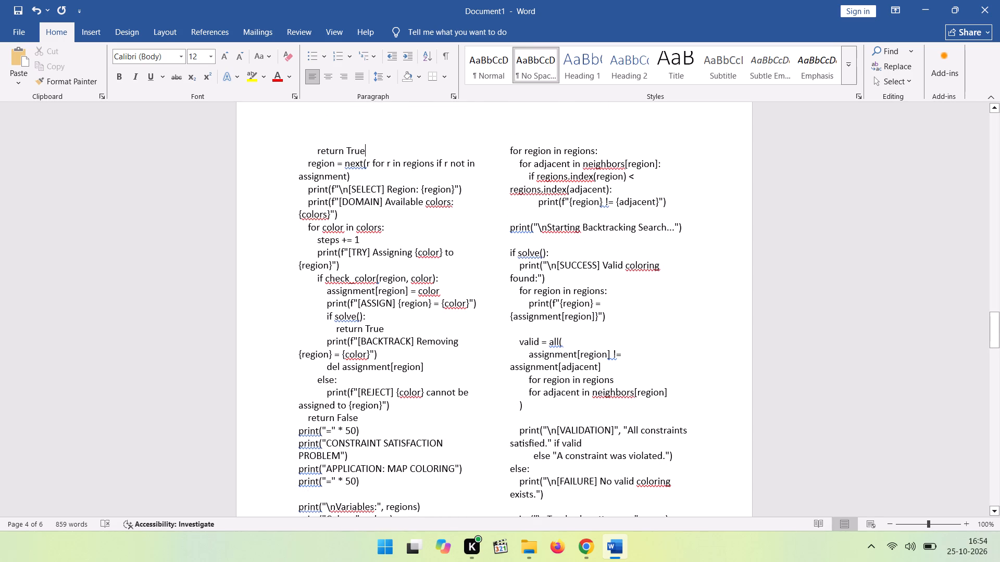
Delete the blank code lines from the Starting Backtracking Search print through the Total color attempts print, and before the Variables print.
left_click(549, 212)
key("BackSpace")
left_click(541, 245)
key("BackSpace")
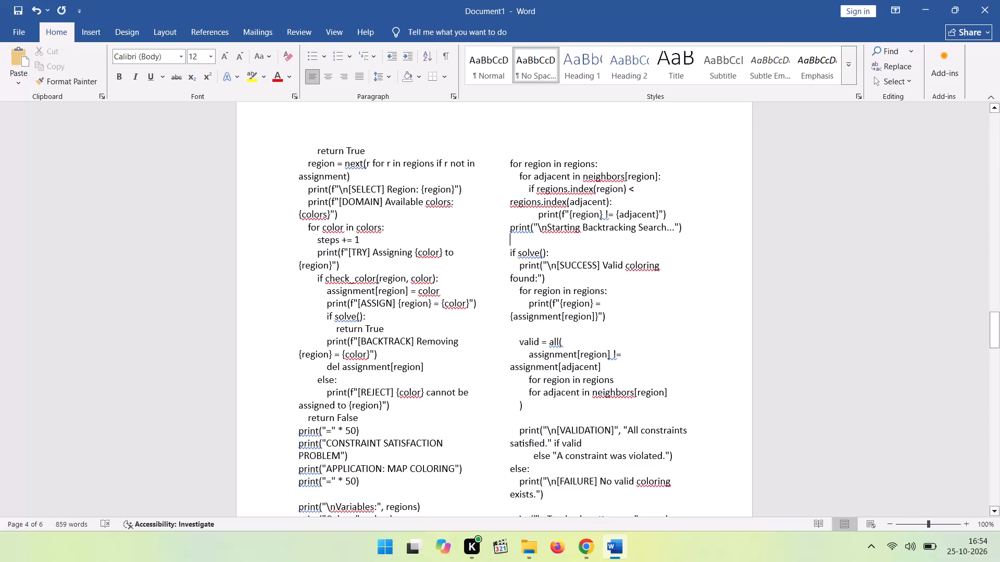
left_click(549, 314)
key("BackSpace")
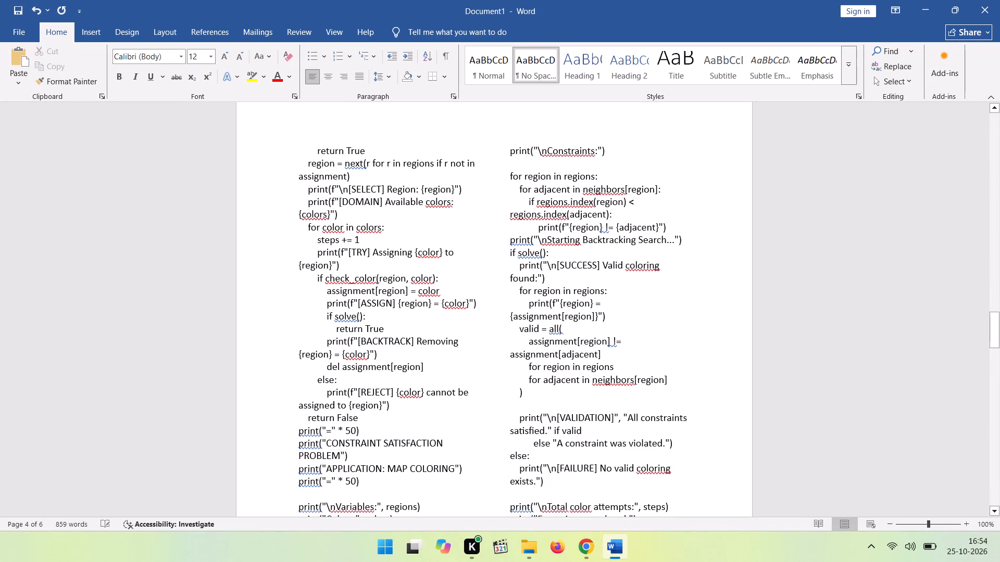
left_click(537, 400)
key("BackSpace")
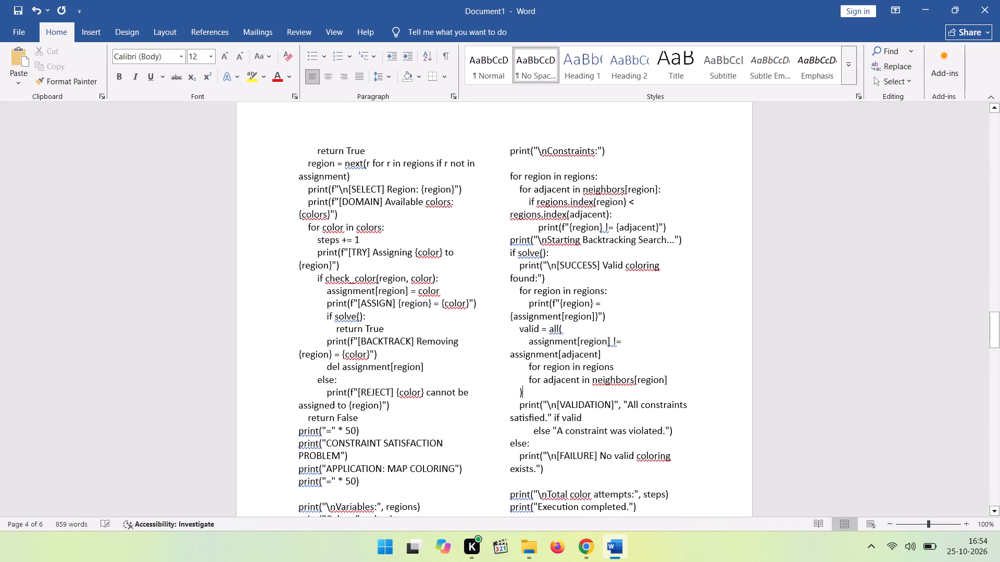
left_click(539, 483)
key("BackSpace")
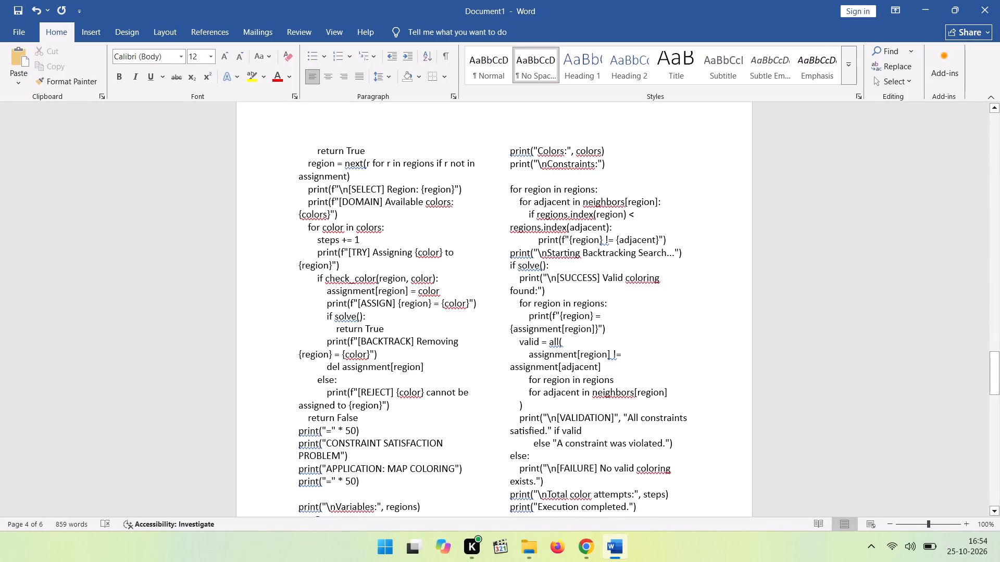
left_click_drag(344, 489, 338, 496)
key("BackSpace")
scroll(352, 489, "down", 3)
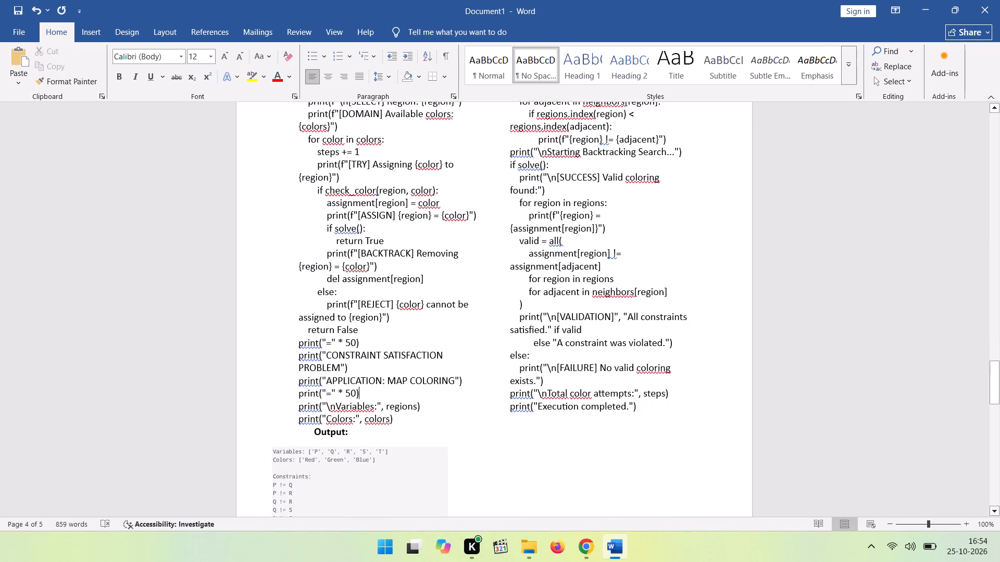
scroll(390, 478, "up", 4)
scroll(391, 474, "down", 16)
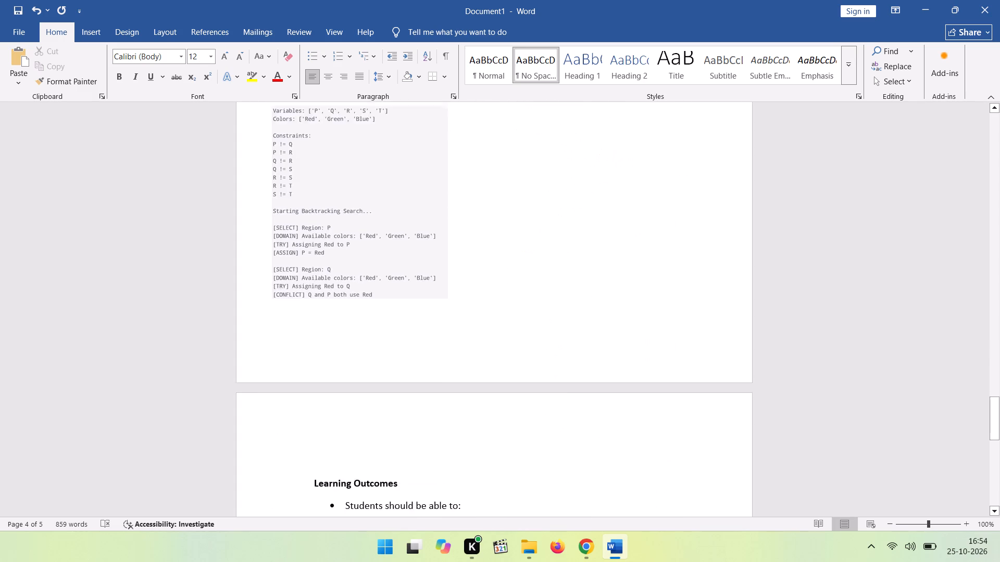
Arrange the seven constraints P ≠ Q through S ≠ T under Problem Considered: Map Coloring in two columns.
scroll(393, 470, "up", 15)
scroll(392, 470, "up", 7)
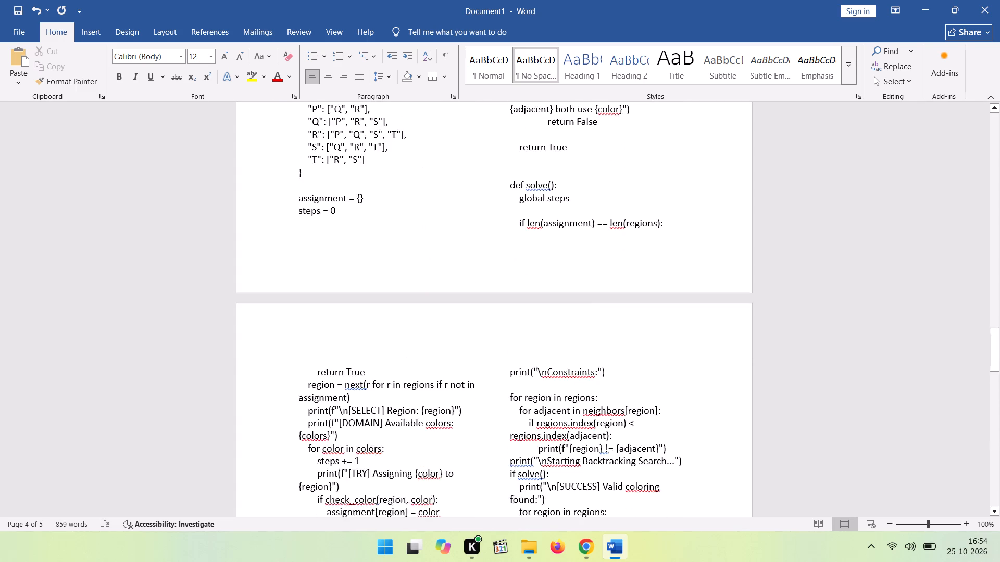
scroll(391, 470, "up", 20)
scroll(391, 470, "up", 13)
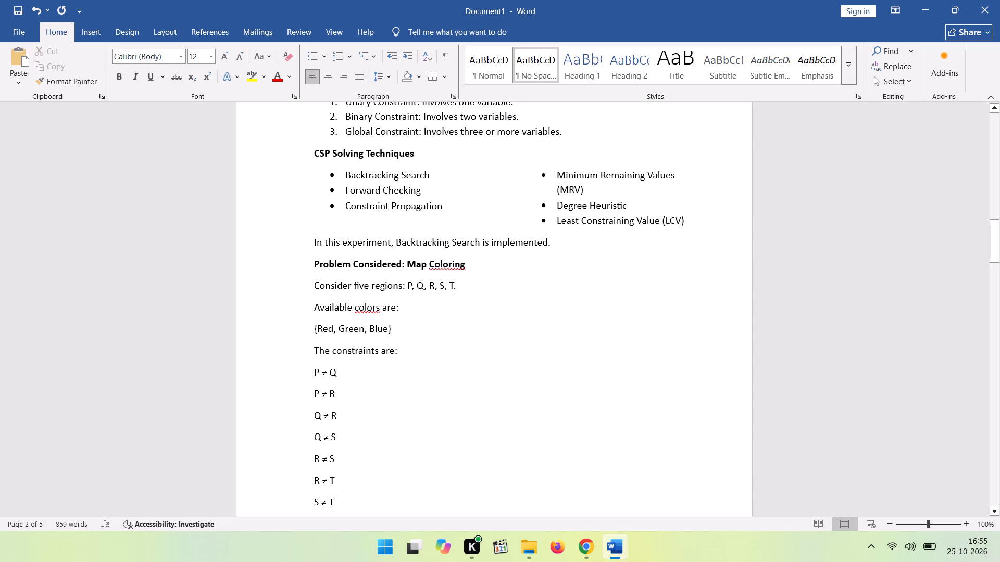
scroll(306, 402, "down", 2)
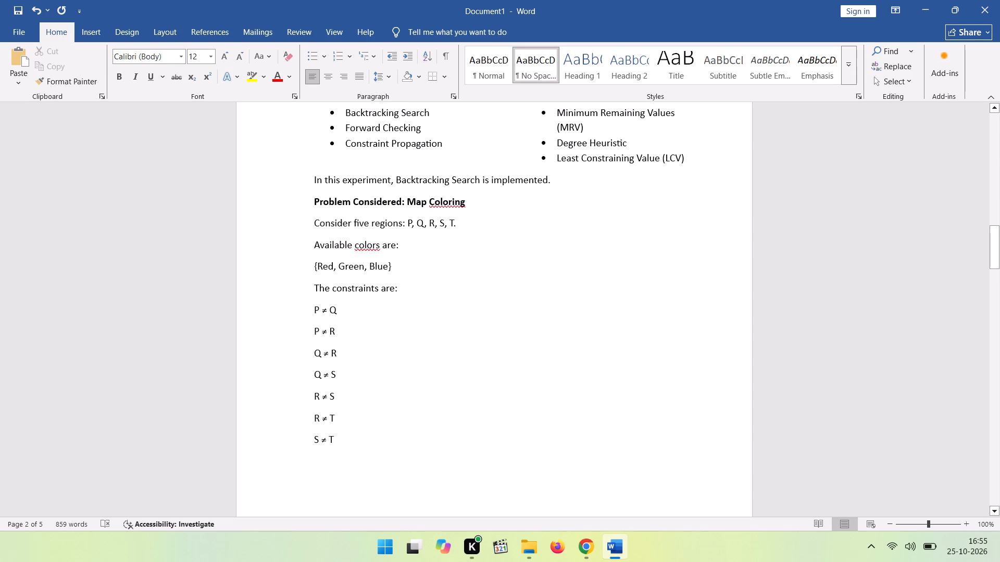
left_click_drag(302, 311, 360, 443)
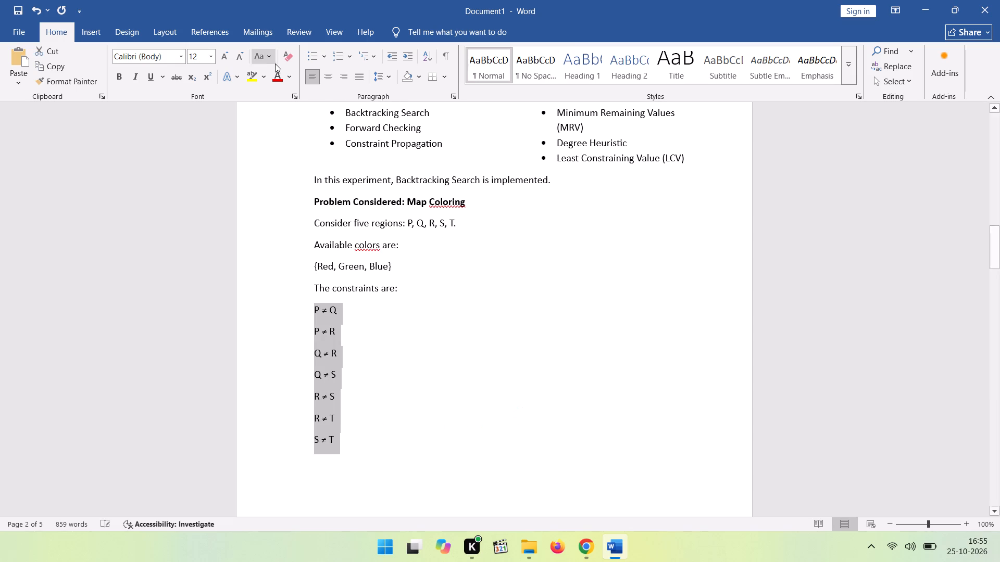
left_click(168, 29)
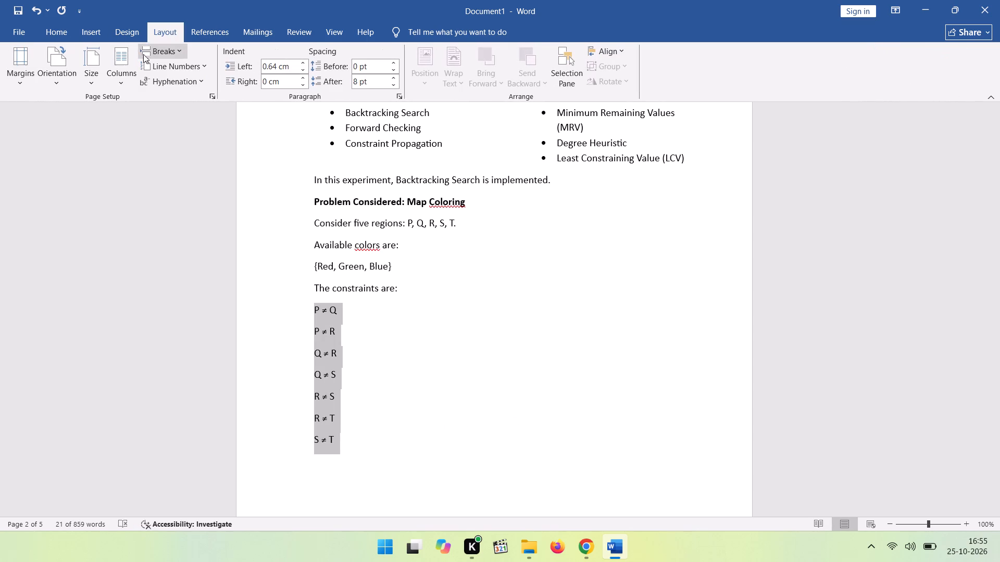
left_click(118, 86)
left_click(114, 136)
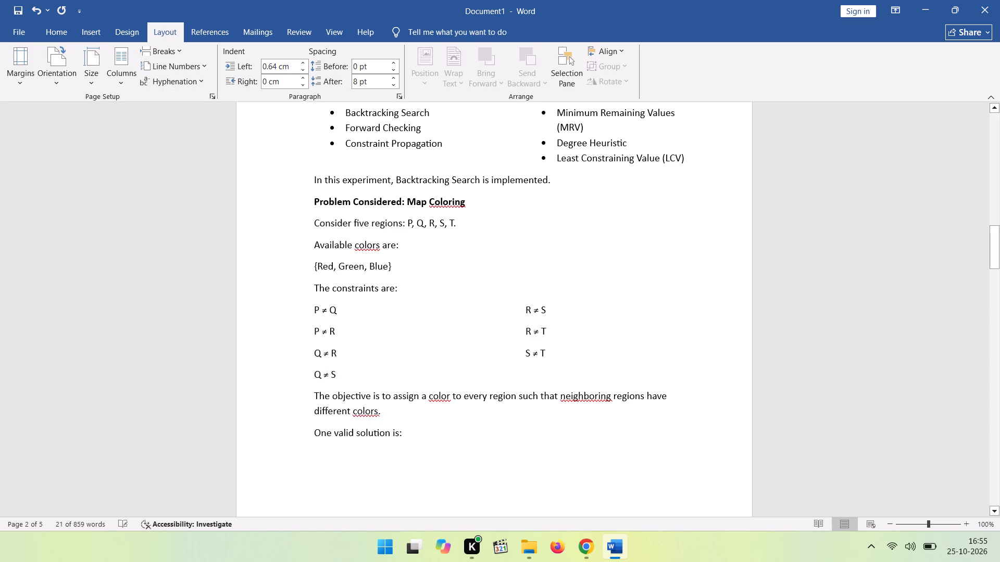
left_click(570, 353)
Arrange the five solution lines P = Red through T = Green under One valid solution is in two columns.
scroll(542, 375, "down", 2)
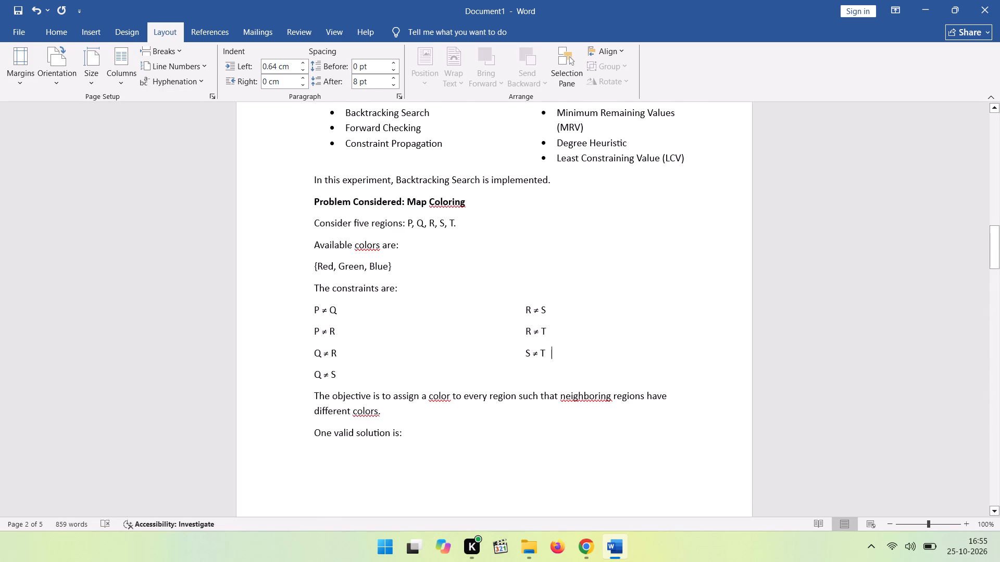
scroll(536, 379, "down", 7)
left_click_drag(292, 322, 453, 392)
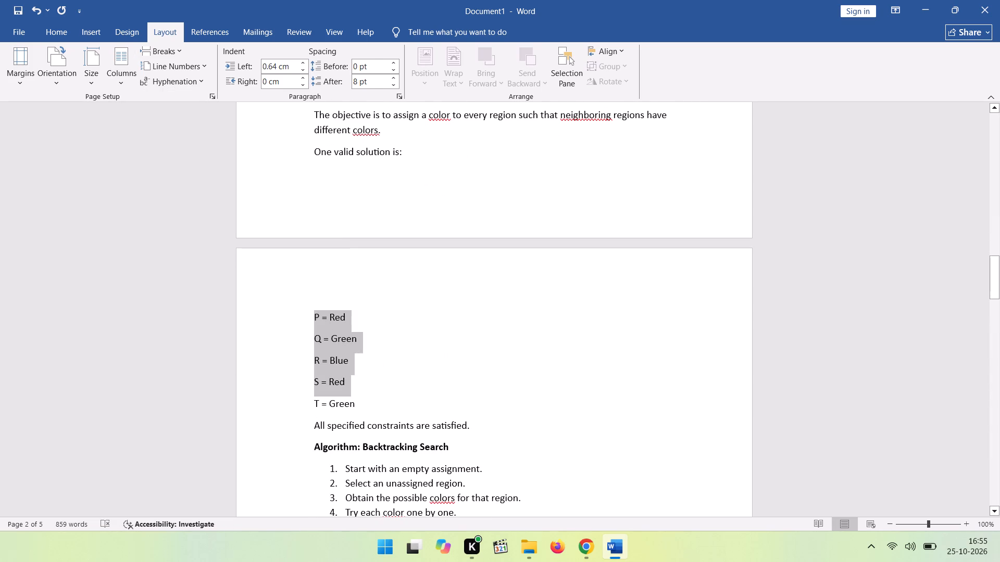
left_click_drag(453, 392, 455, 400)
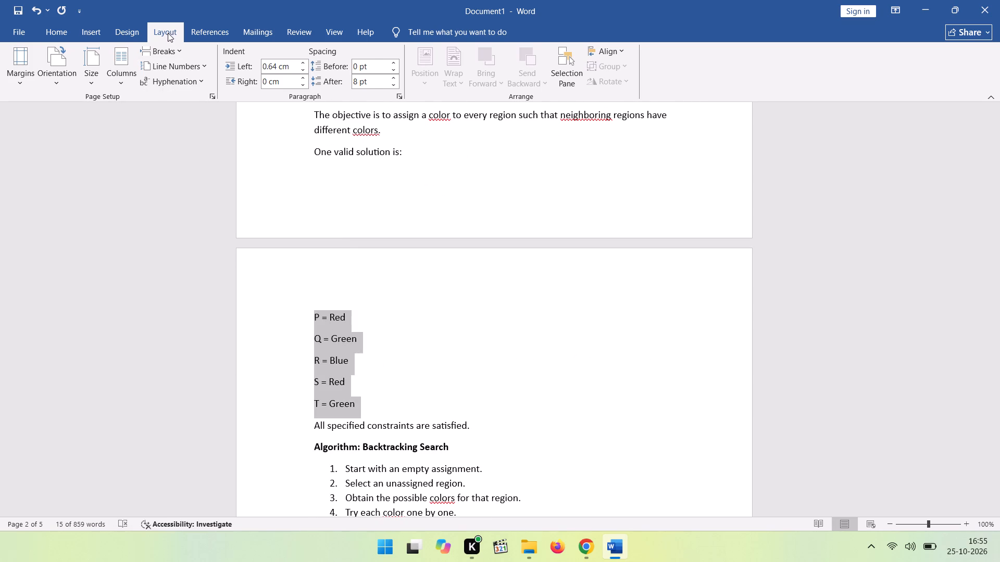
left_click(119, 83)
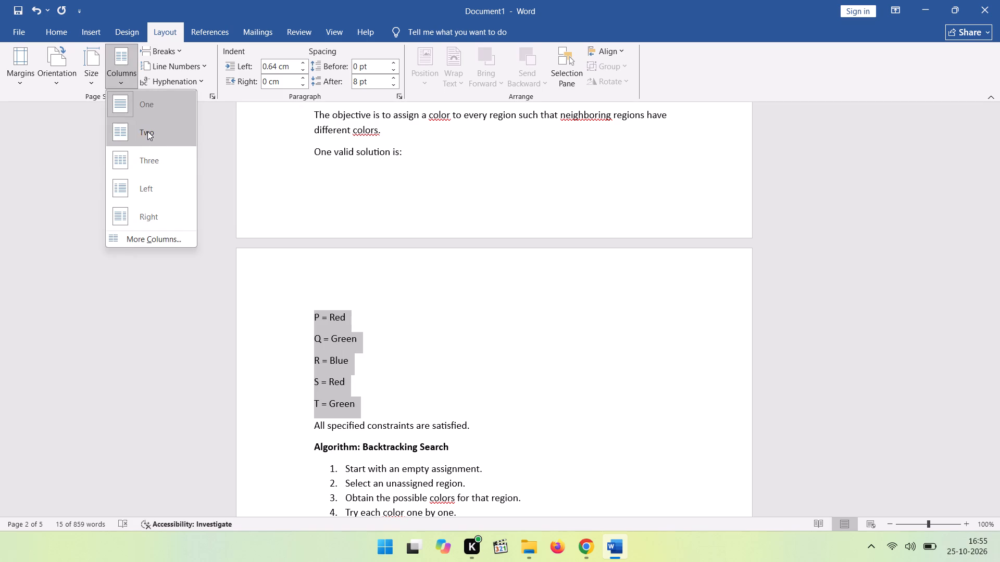
left_click(148, 133)
left_click(584, 354)
Review the rest of the document, from the Backtracking Search algorithm through the code, output, outcomes and questions.
scroll(574, 372, "down", 2)
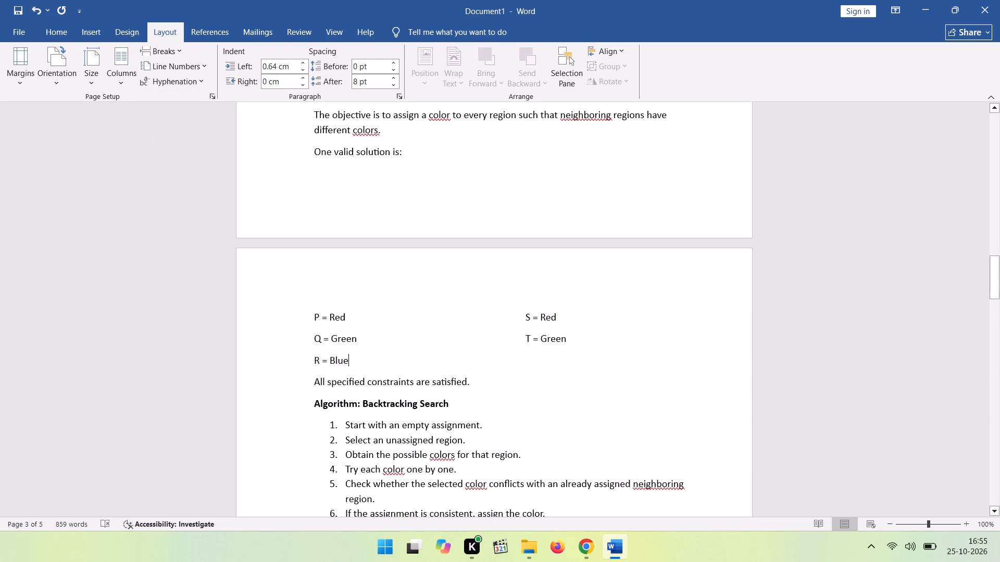
scroll(573, 372, "down", 18)
scroll(556, 377, "down", 6)
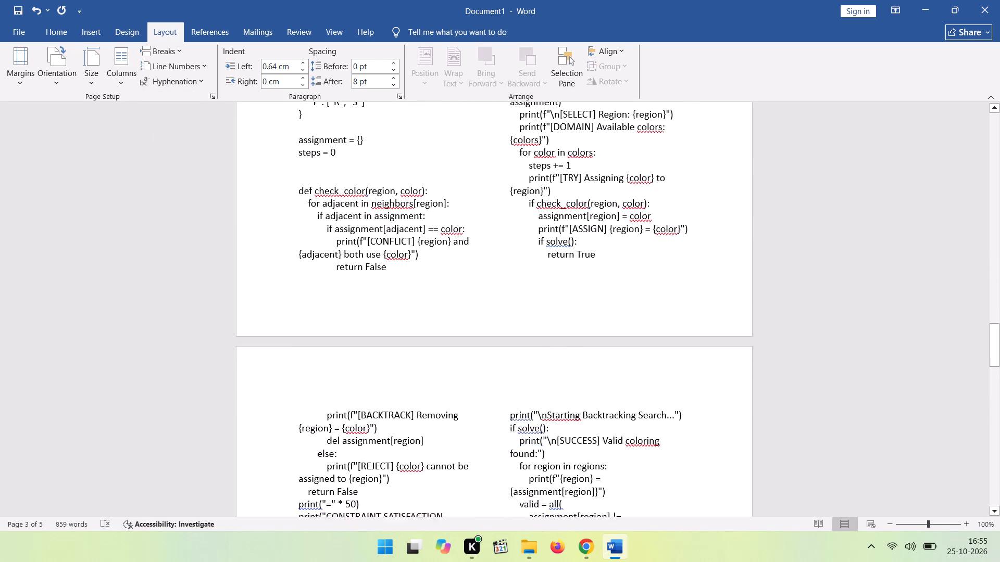
scroll(552, 381, "down", 15)
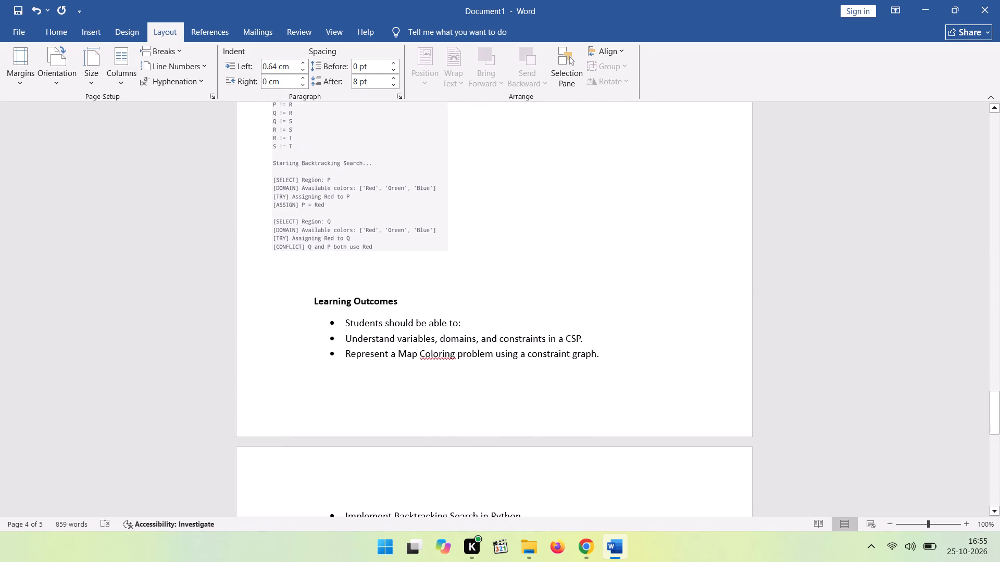
scroll(557, 405, "down", 15)
scroll(552, 406, "down", 8)
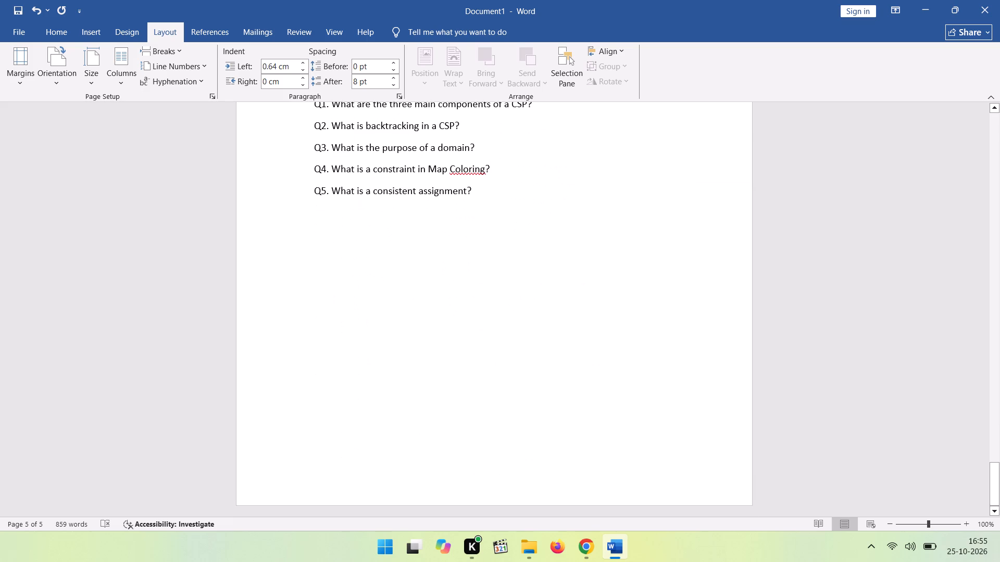
scroll(549, 408, "down", 9)
scroll(548, 410, "up", 20)
scroll(545, 412, "up", 6)
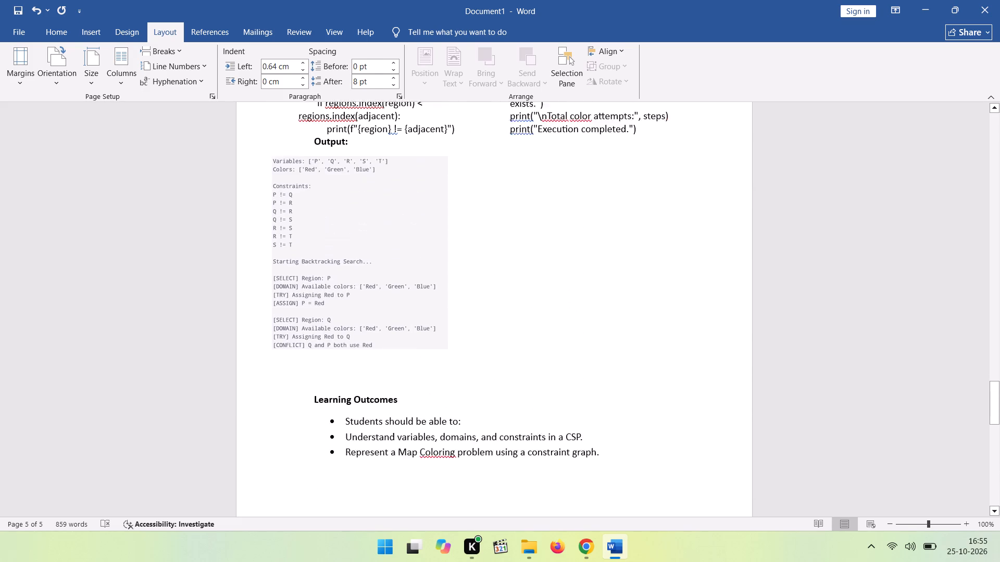
Switch to the Programiz page in Chrome and capture the output from [REJECT] Red cannot be assigned to Q through [ASSIGN] T = Green.
left_click(586, 549)
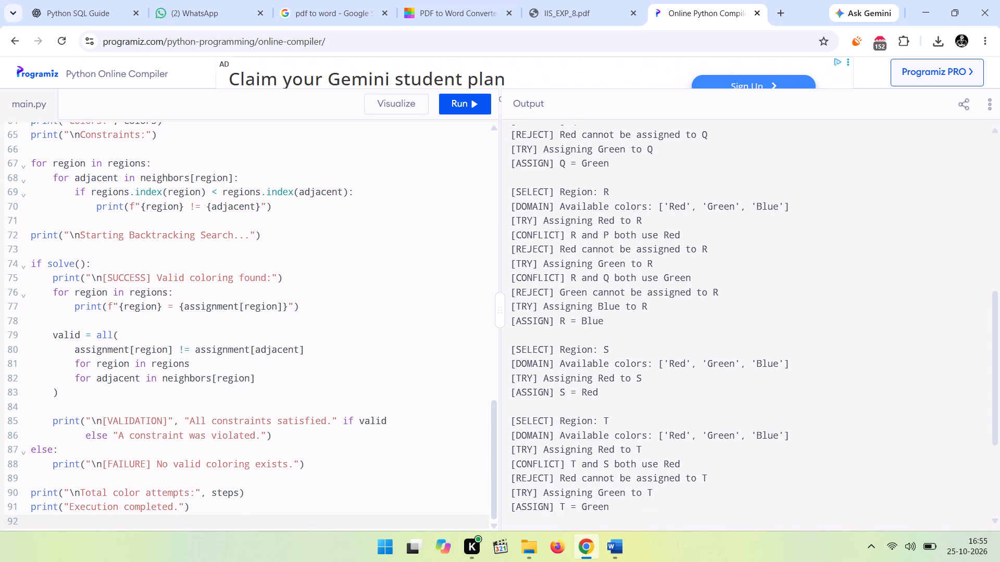
key("shift+super+s")
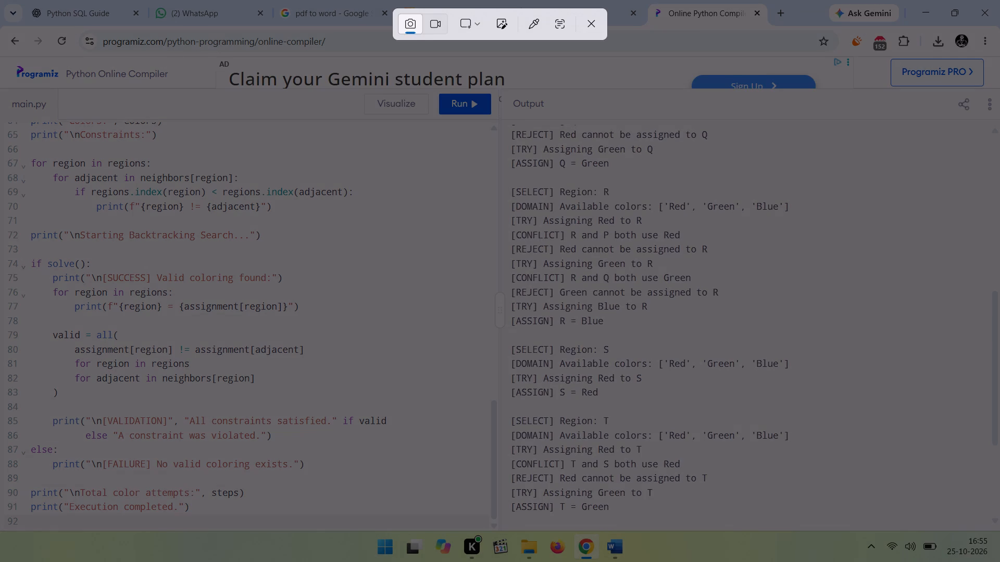
left_click_drag(509, 126, 855, 522)
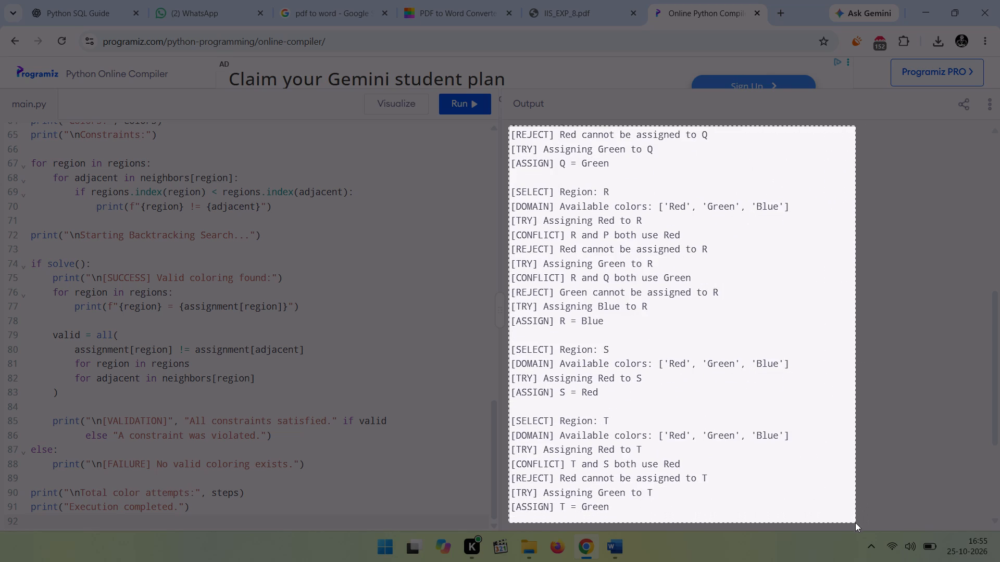
left_click_drag(855, 522, 816, 518)
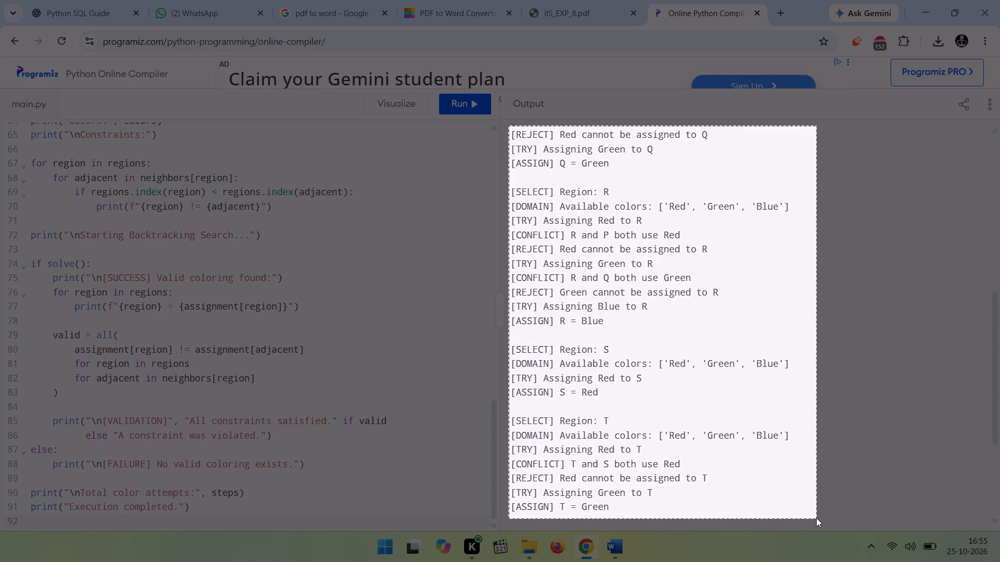
left_click_drag(816, 518, 804, 514)
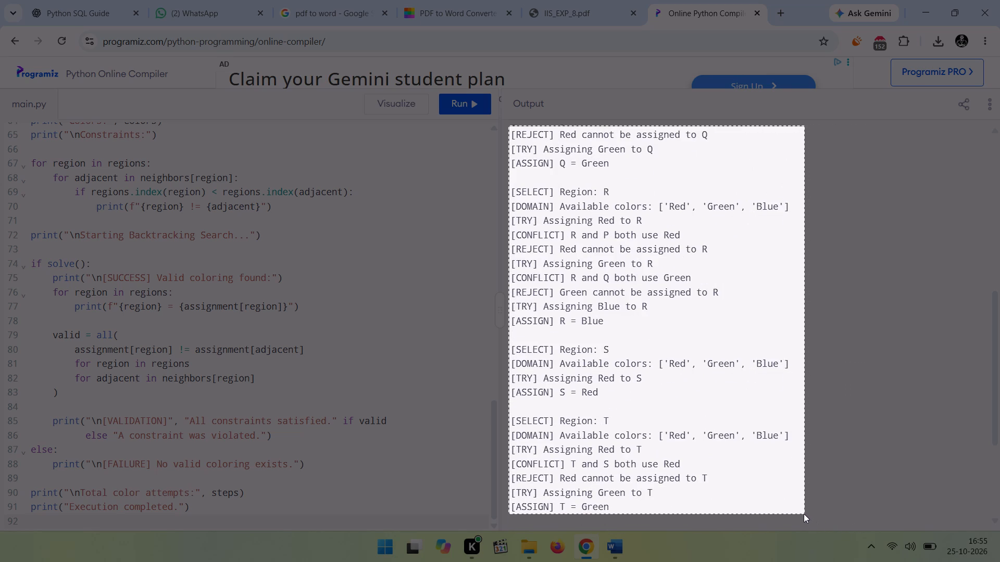
left_click_drag(804, 514, 799, 515)
Switch to Word and paste the captured output on the empty line between the first output screenshot and Learning Outcomes.
left_click(612, 553)
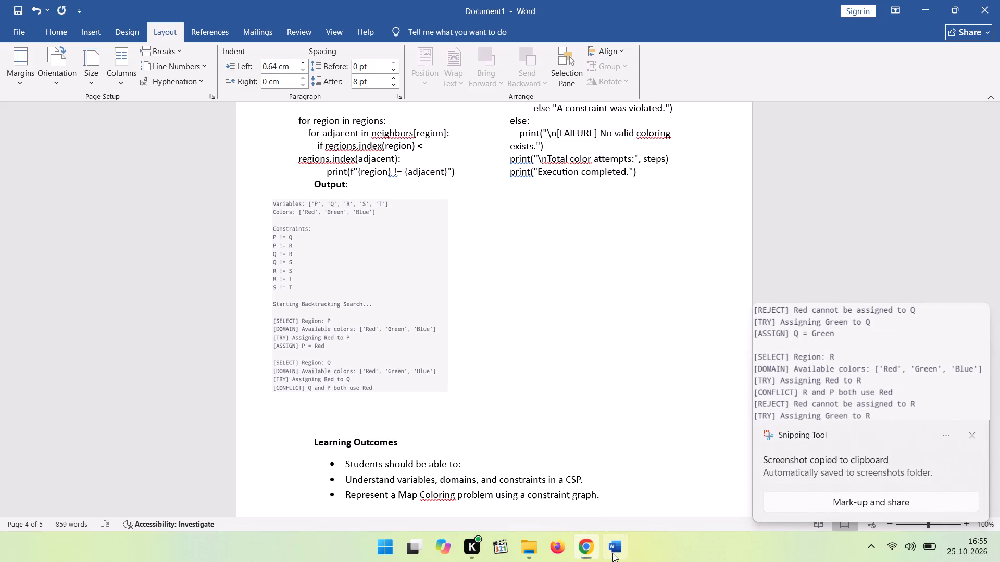
left_click(540, 371)
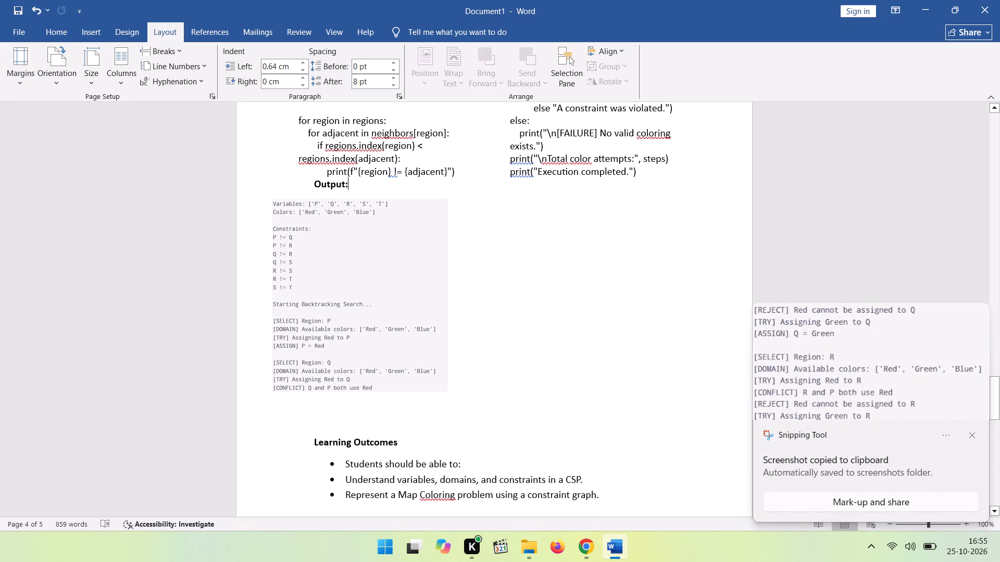
left_click(471, 385)
left_click(579, 216)
left_click(297, 446)
key("Left")
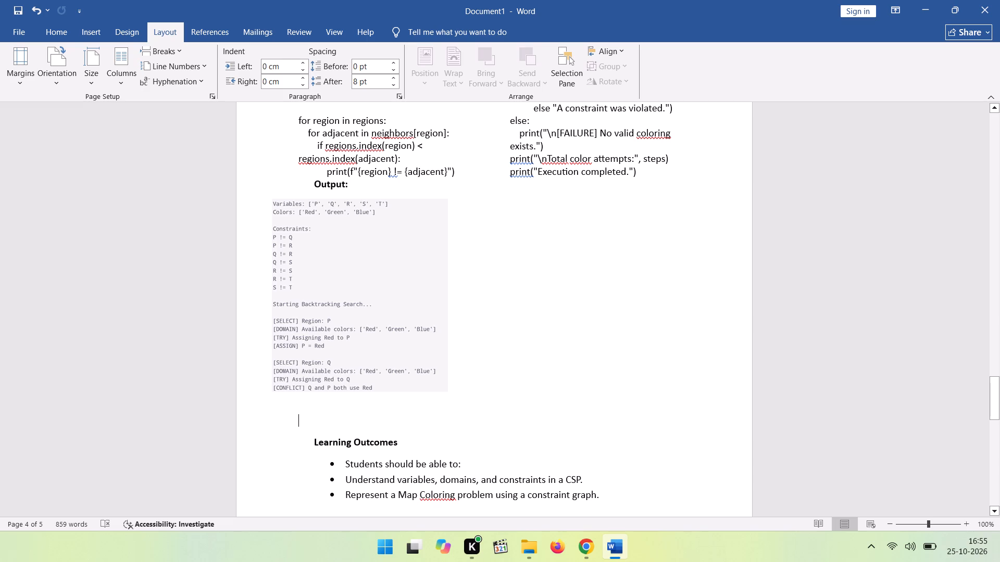
key("Left")
key("Left")
key("Right")
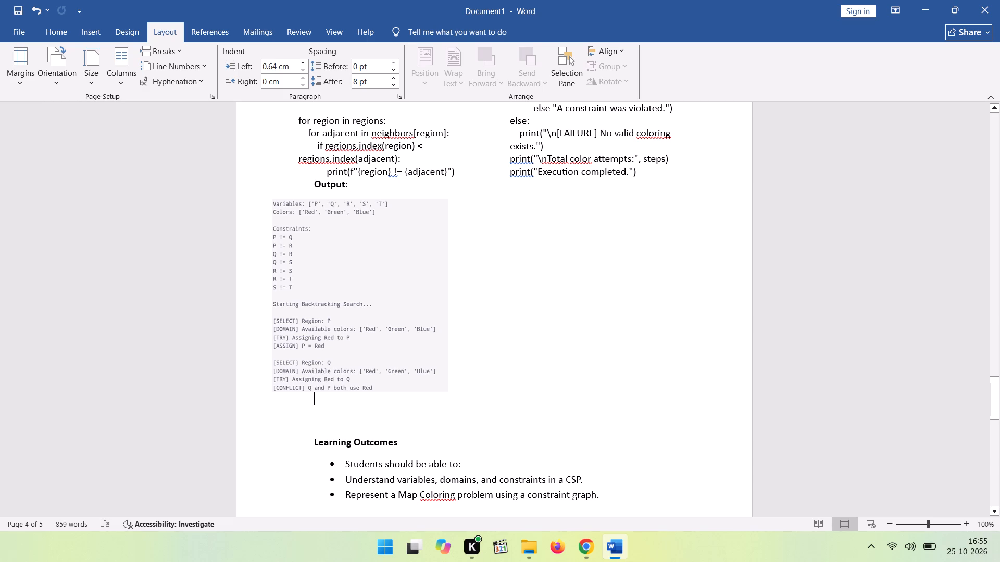
key("ctrl+v")
Set the pasted output screenshot's text wrapping to Top and Bottom.
left_click(409, 399)
scroll(438, 392, "down", 3)
scroll(526, 316, "up", 5)
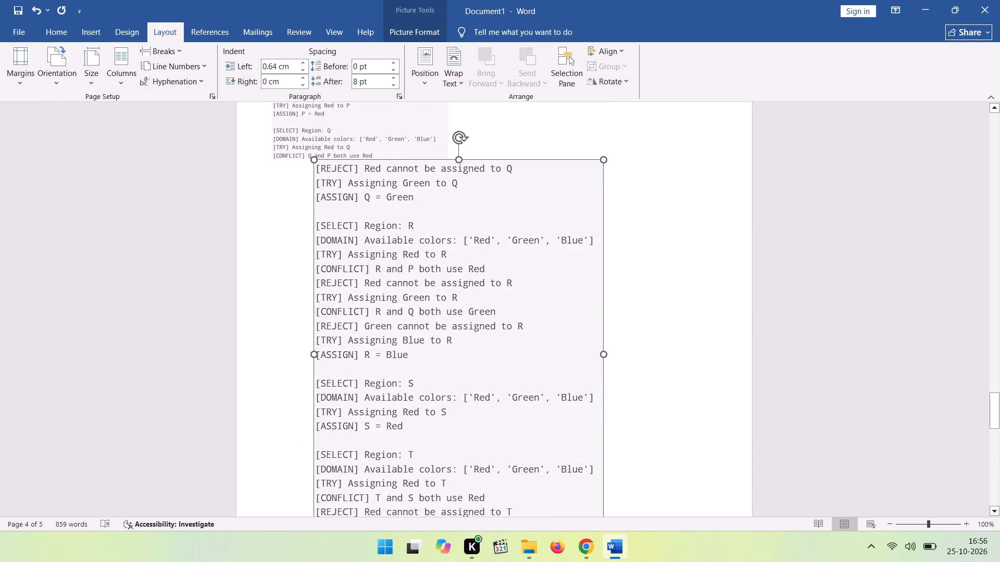
left_click(616, 187)
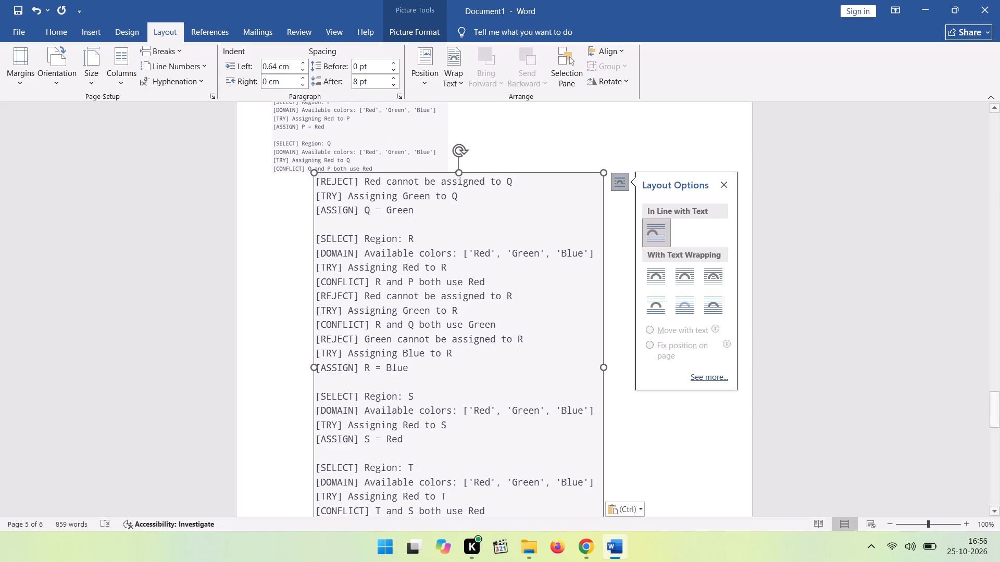
left_click(652, 309)
Shrink the new output screenshot to about half its width and place it beside the first one, beneath the second code column.
scroll(569, 359, "down", 4)
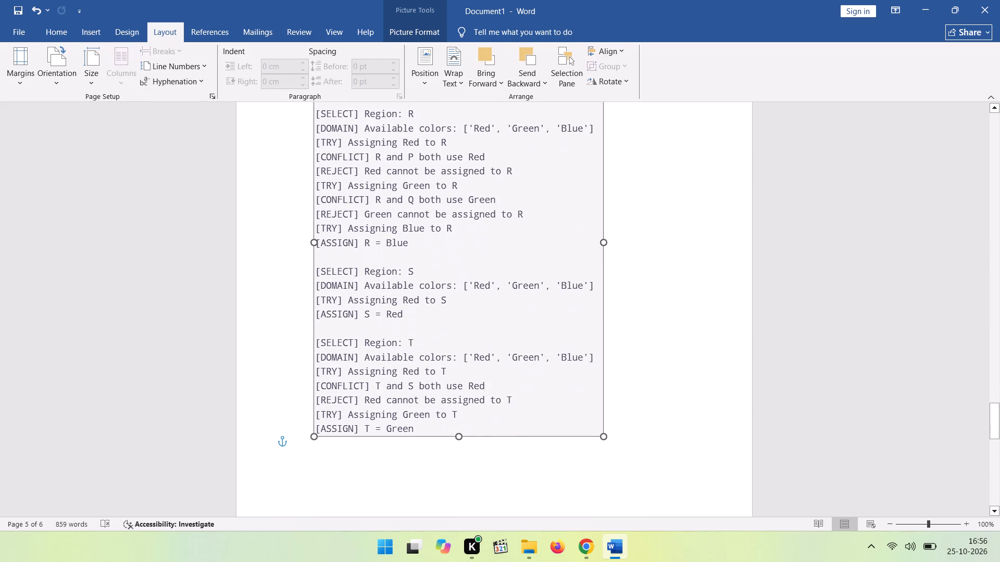
left_click_drag(603, 439, 381, 262)
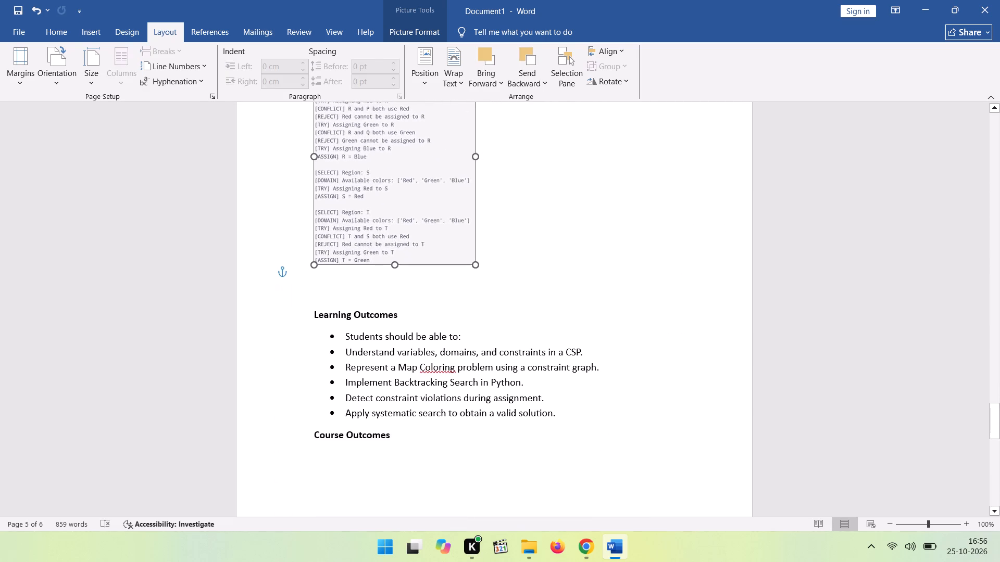
left_click_drag(381, 262, 380, 257)
scroll(423, 265, "up", 6)
left_click_drag(381, 379, 582, 231)
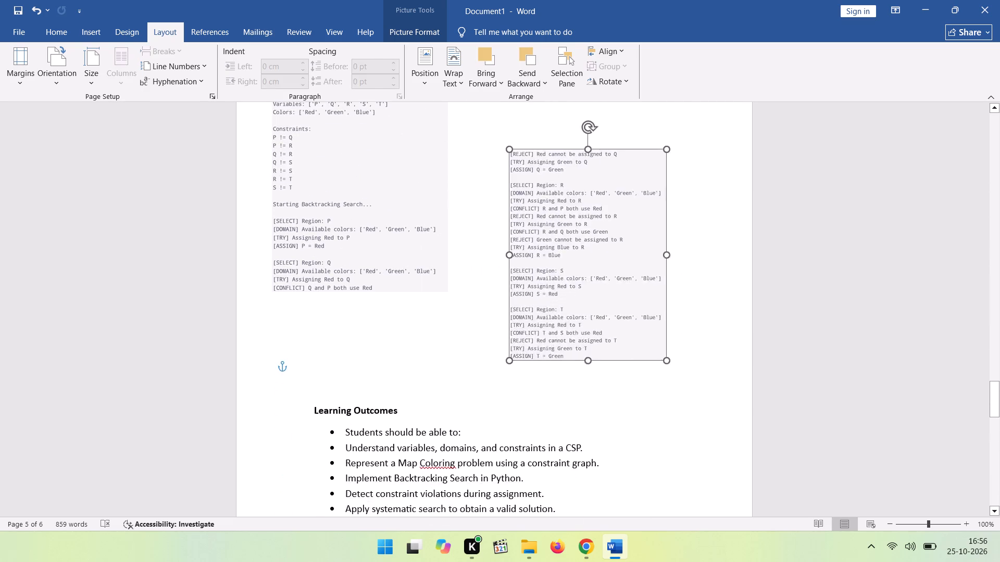
scroll(553, 329, "up", 6)
left_click_drag(576, 371, 573, 325)
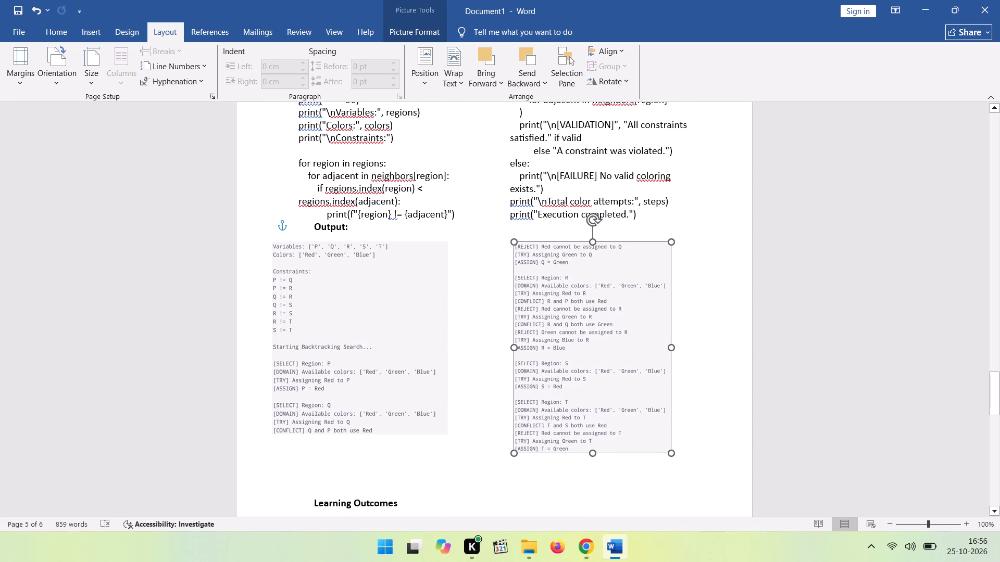
left_click_drag(573, 325, 567, 328)
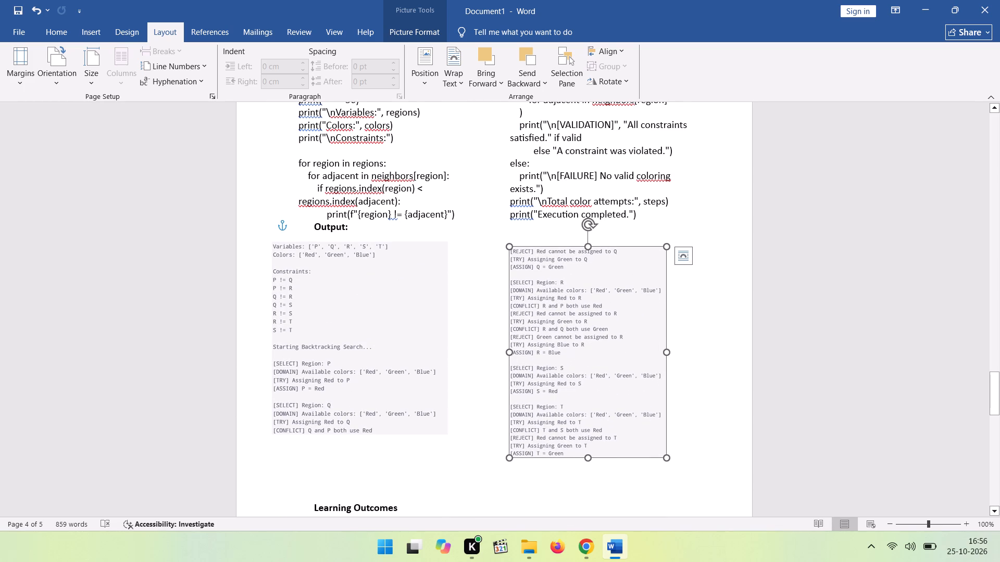
Move the first output screenshot into line with the first code column, its top edge level with the second screenshot.
left_click_drag(356, 381, 382, 388)
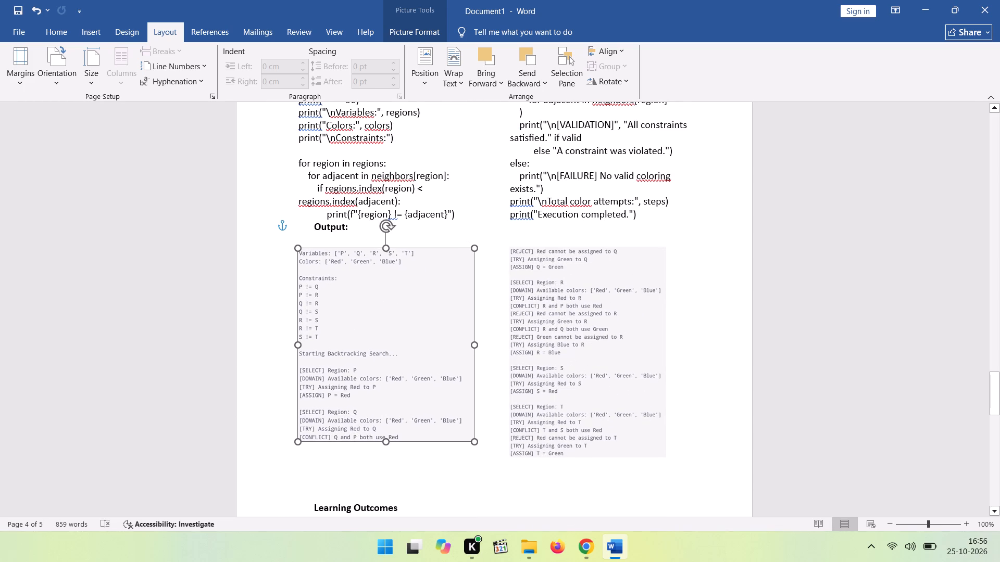
left_click_drag(382, 388, 380, 388)
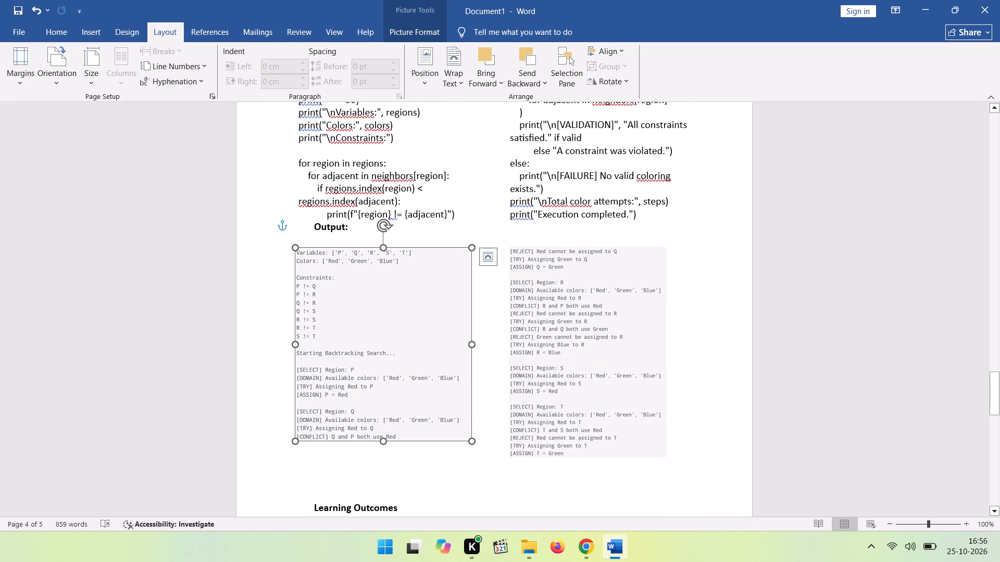
left_click(698, 385)
Review the document from the Output section back up to the Experiment No. 08 title.
scroll(701, 369, "up", 12)
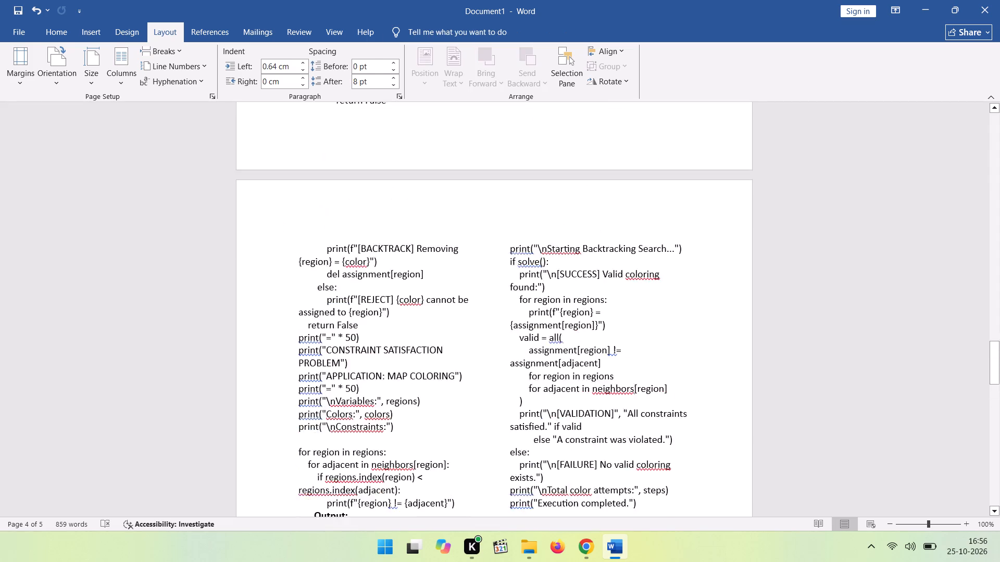
scroll(691, 347, "up", 20)
scroll(680, 335, "up", 8)
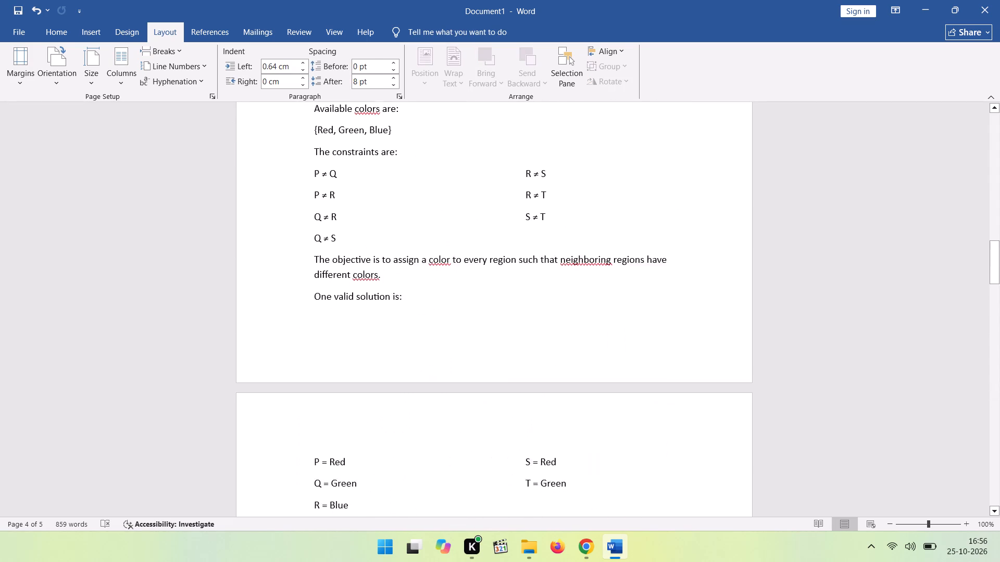
scroll(677, 336, "up", 16)
scroll(670, 337, "up", 7)
scroll(669, 337, "up", 16)
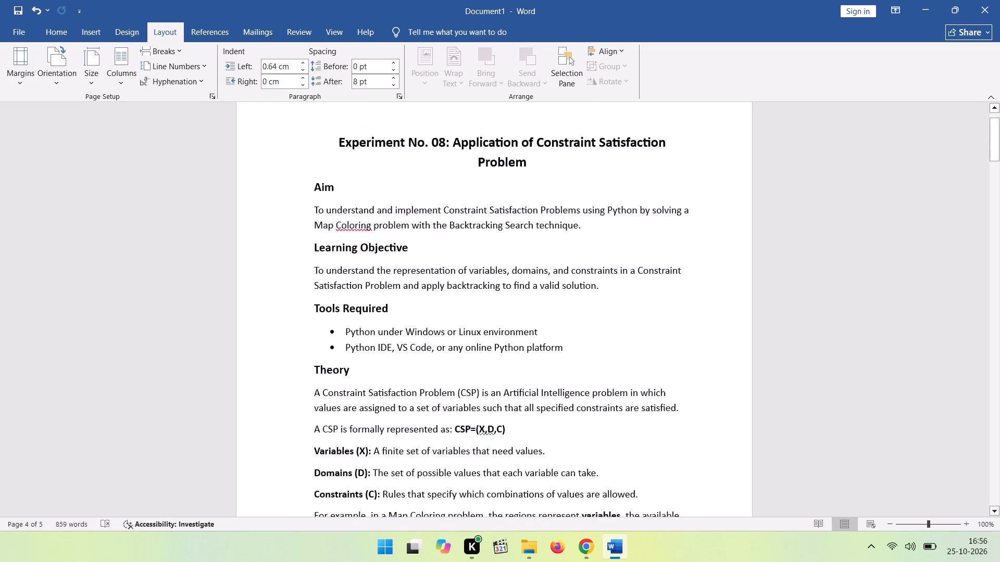
scroll(668, 337, "up", 13)
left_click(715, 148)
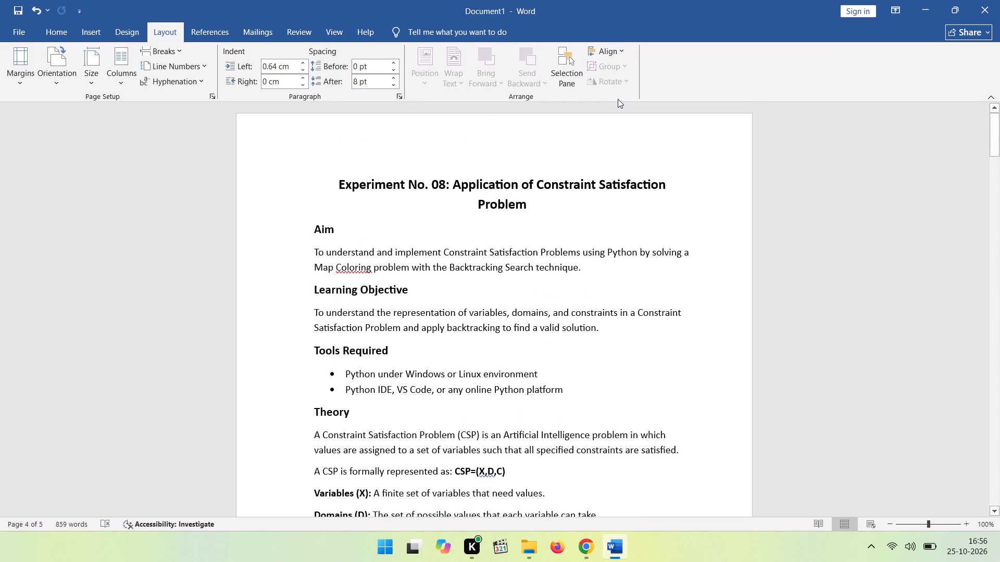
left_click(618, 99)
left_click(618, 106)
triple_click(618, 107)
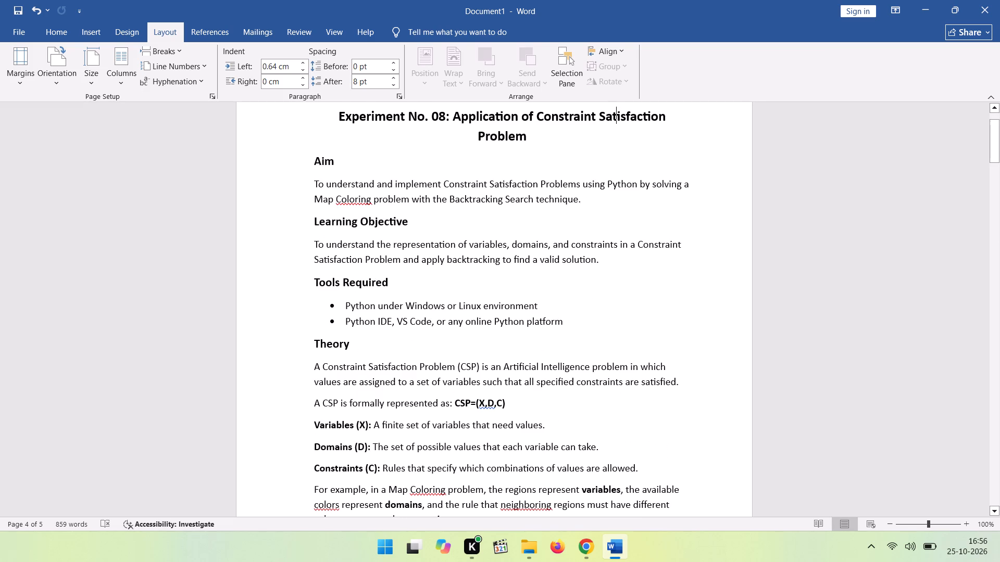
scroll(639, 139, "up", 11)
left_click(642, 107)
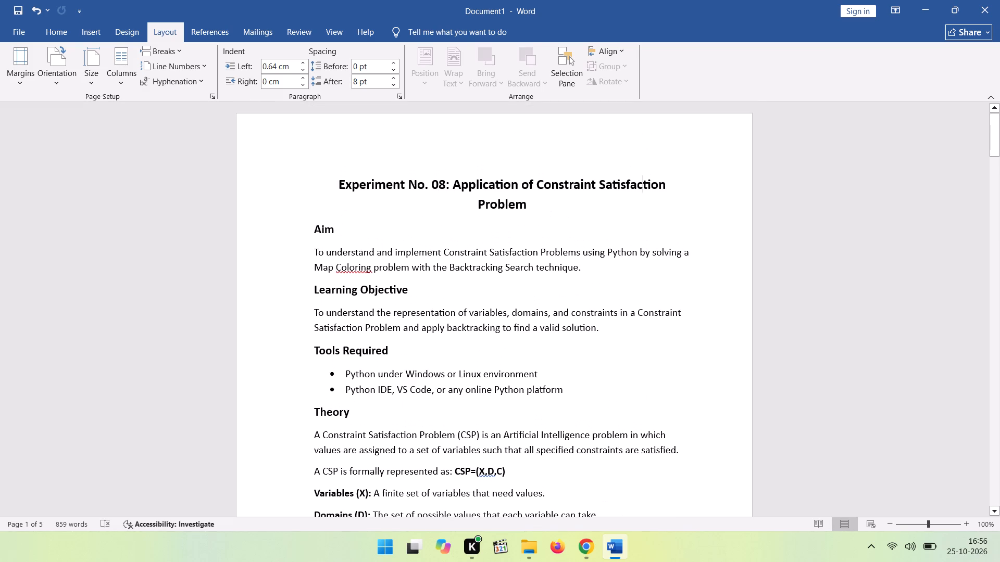
Hide the white space between the document's pages, starting from the top of the title page.
double_click(642, 107)
scroll(624, 158, "up", 6)
left_click(645, 149)
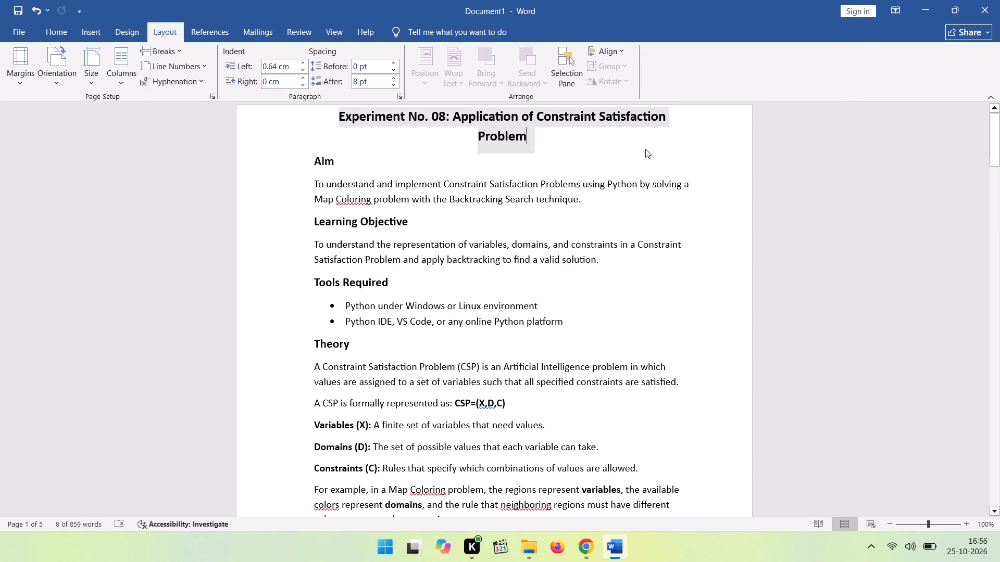
scroll(642, 157, "up", 12)
scroll(607, 221, "down", 7)
scroll(606, 223, "up", 14)
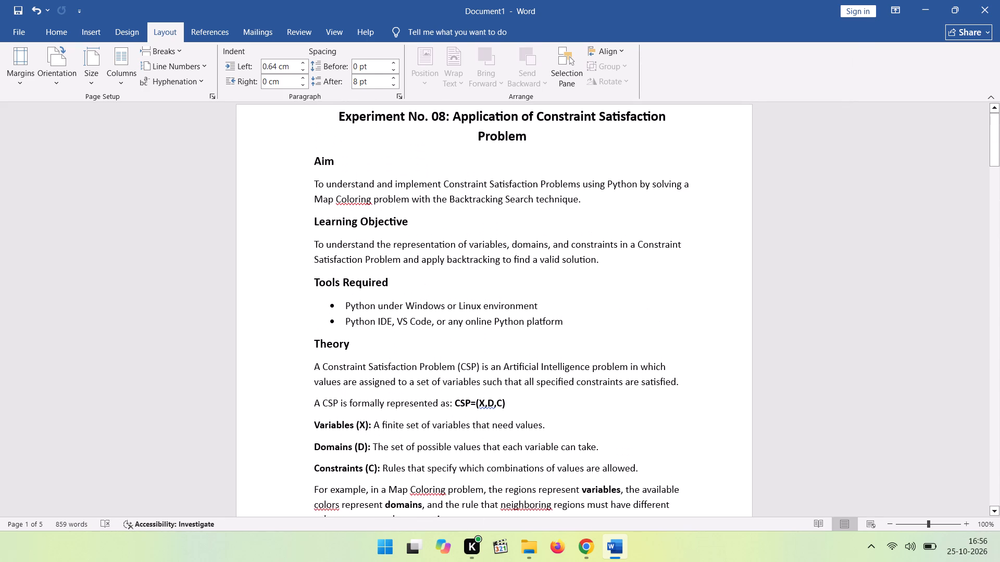
scroll(627, 150, "up", 6)
scroll(613, 164, "down", 6)
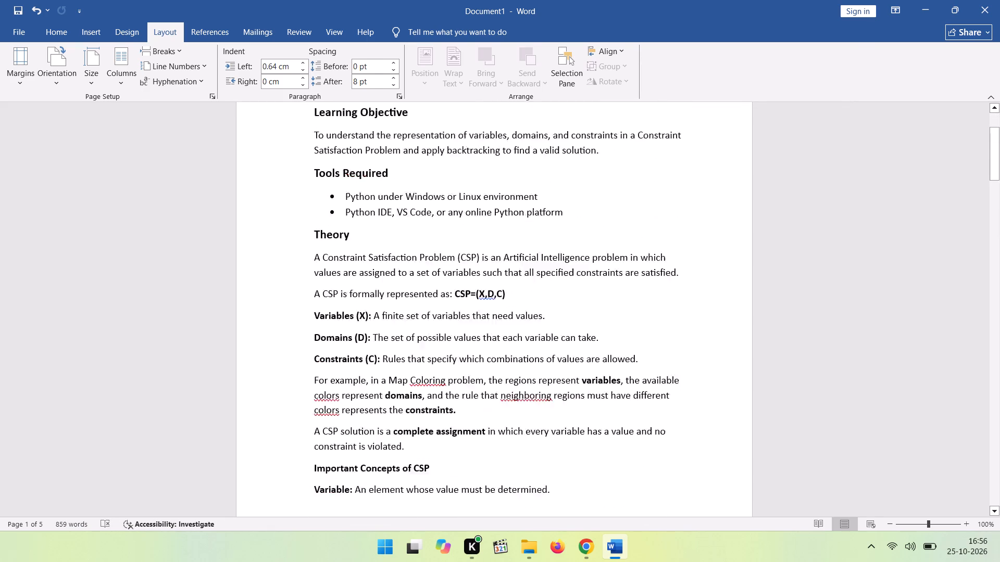
scroll(611, 169, "up", 7)
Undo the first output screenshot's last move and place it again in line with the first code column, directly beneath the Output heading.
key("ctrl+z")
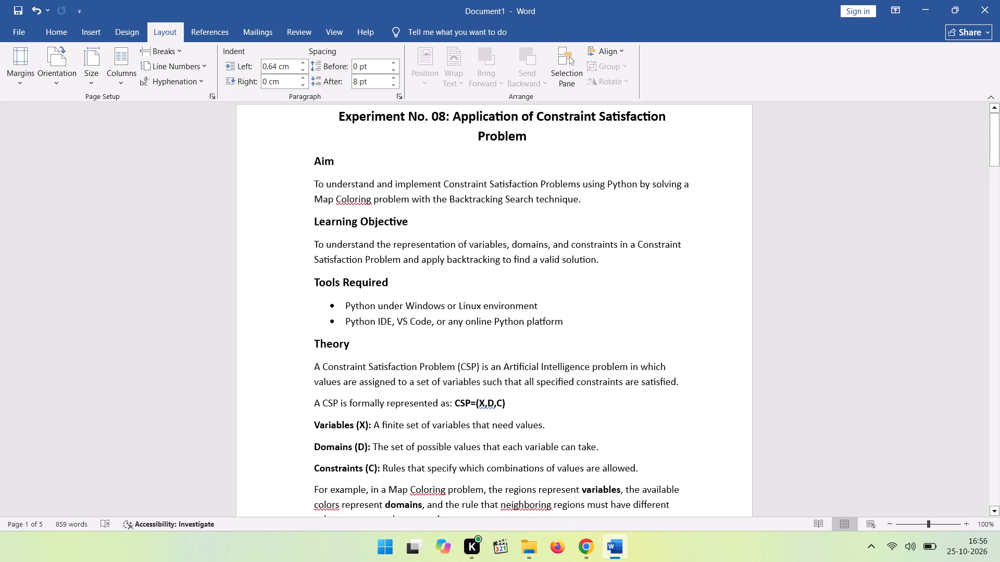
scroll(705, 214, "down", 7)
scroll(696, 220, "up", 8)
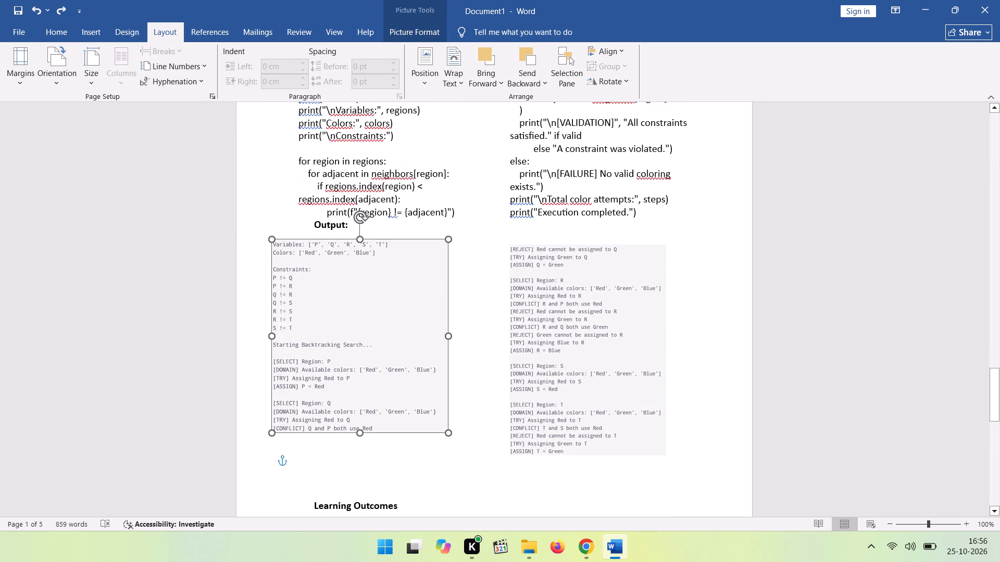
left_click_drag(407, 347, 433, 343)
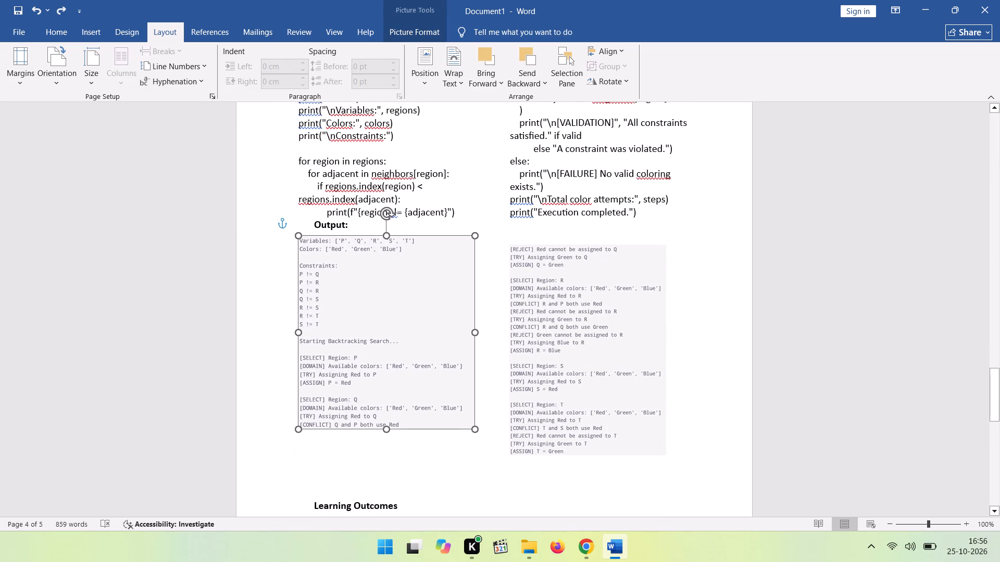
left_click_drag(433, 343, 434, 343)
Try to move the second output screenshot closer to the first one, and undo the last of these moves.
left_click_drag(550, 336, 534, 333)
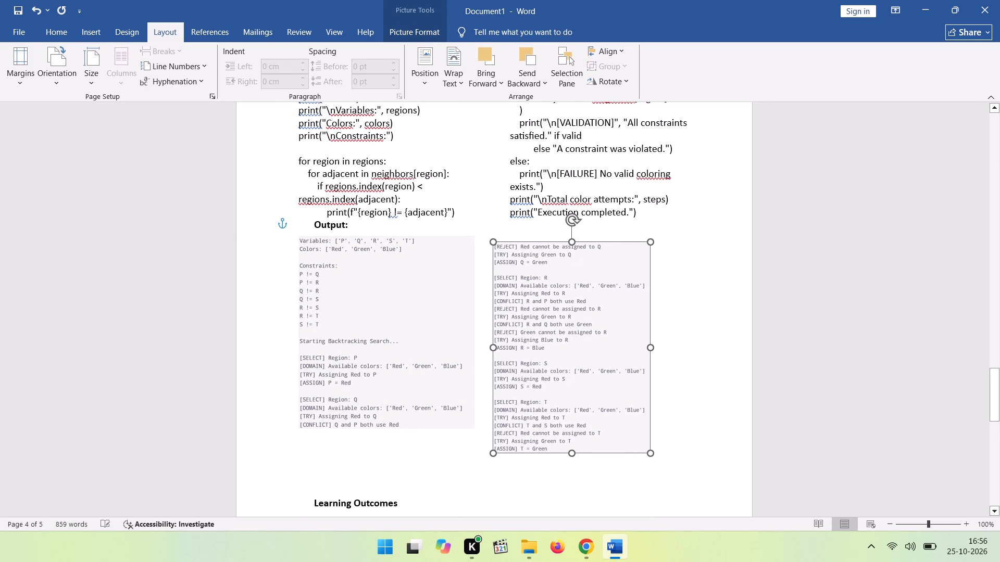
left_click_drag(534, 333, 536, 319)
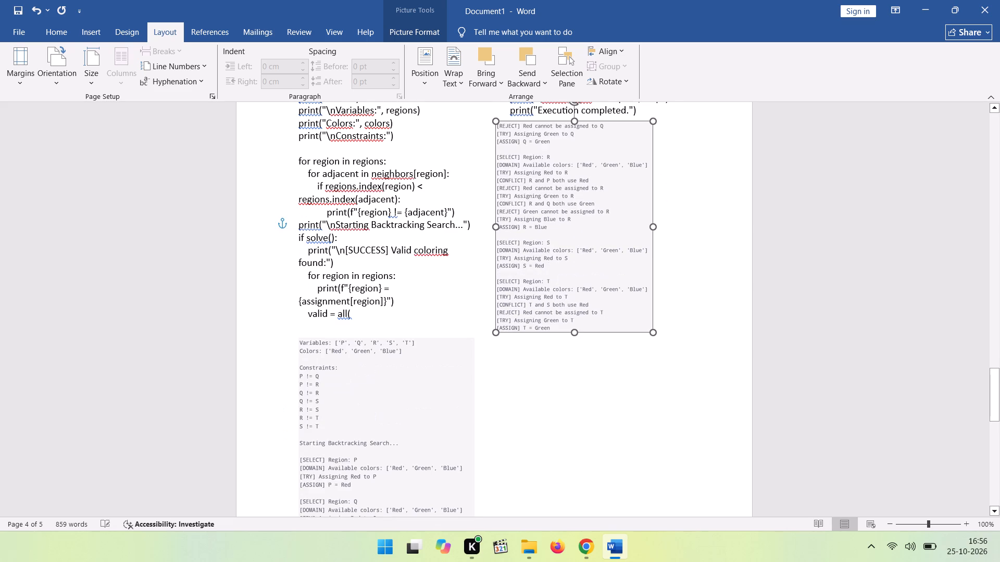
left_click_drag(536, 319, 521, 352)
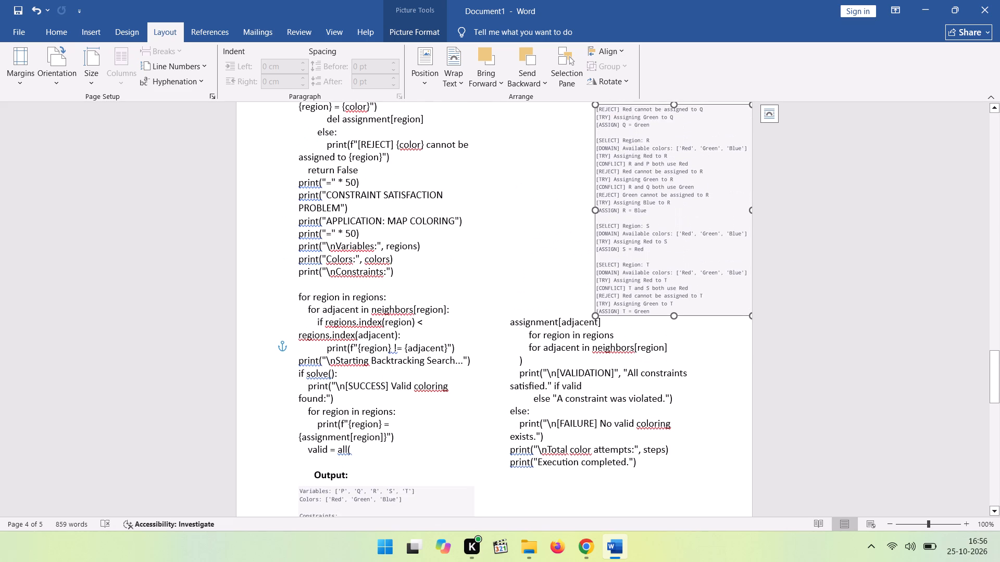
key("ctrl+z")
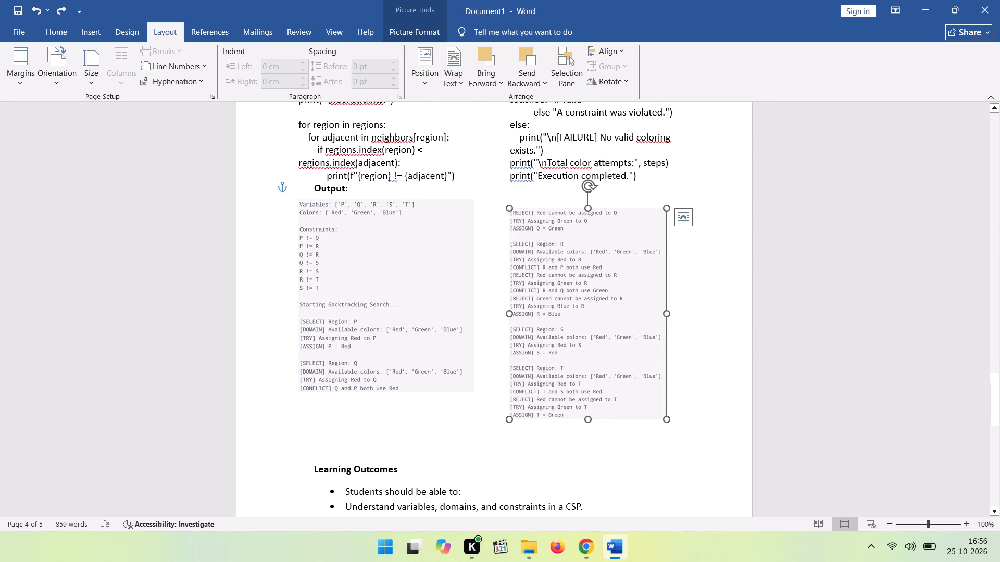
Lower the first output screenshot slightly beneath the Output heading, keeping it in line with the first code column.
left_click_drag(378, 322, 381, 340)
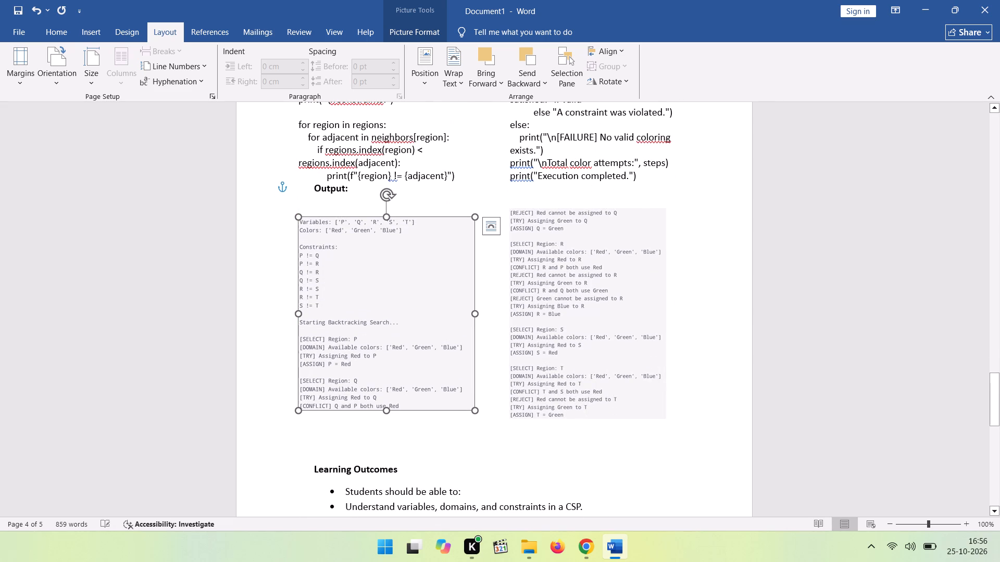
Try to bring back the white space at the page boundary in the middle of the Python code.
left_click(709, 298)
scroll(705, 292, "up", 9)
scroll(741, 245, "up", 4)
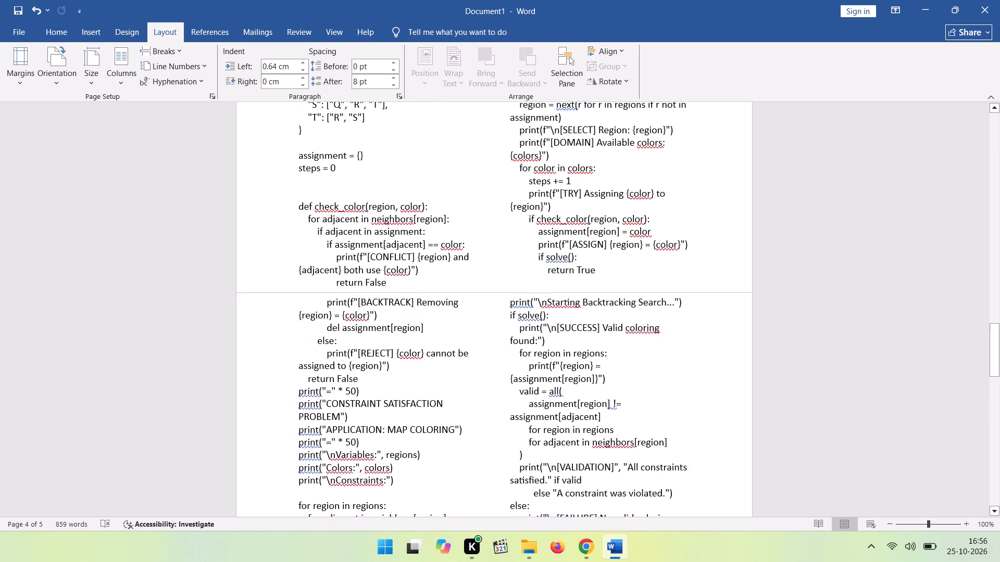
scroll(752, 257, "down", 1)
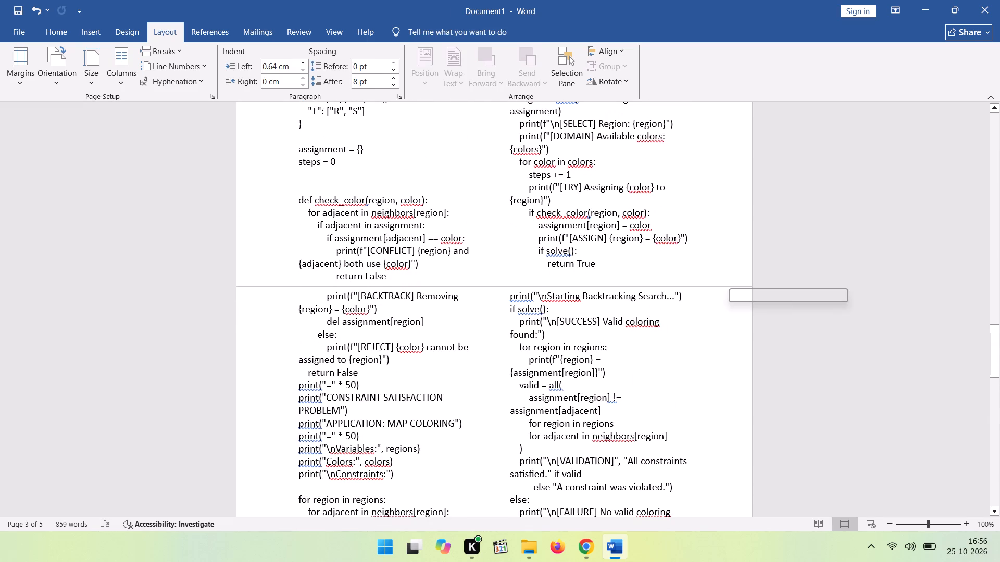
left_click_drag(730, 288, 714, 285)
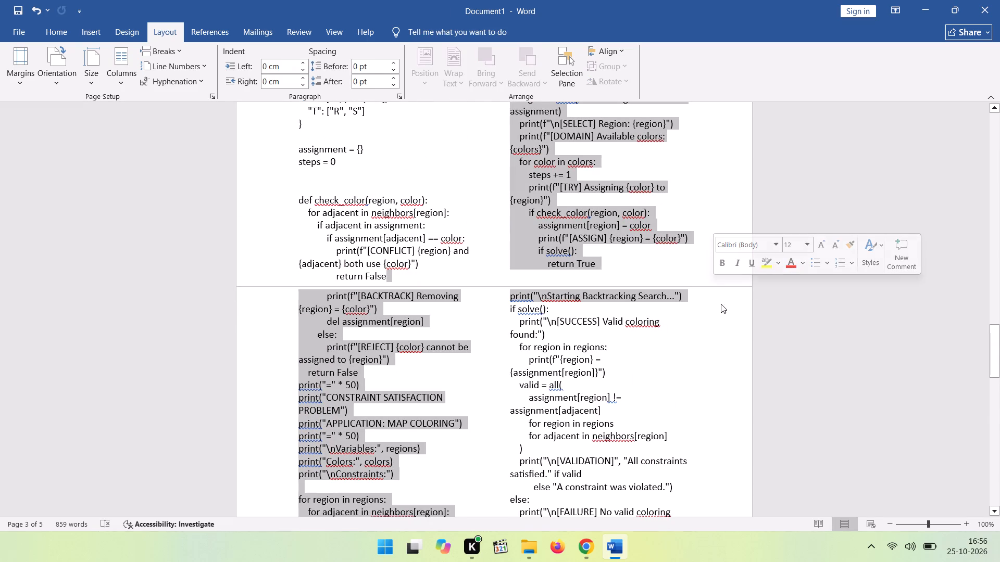
Undo the moves of both output screenshots and the shrinking of the second one.
key("ctrl+z")
key("ctrl+z")
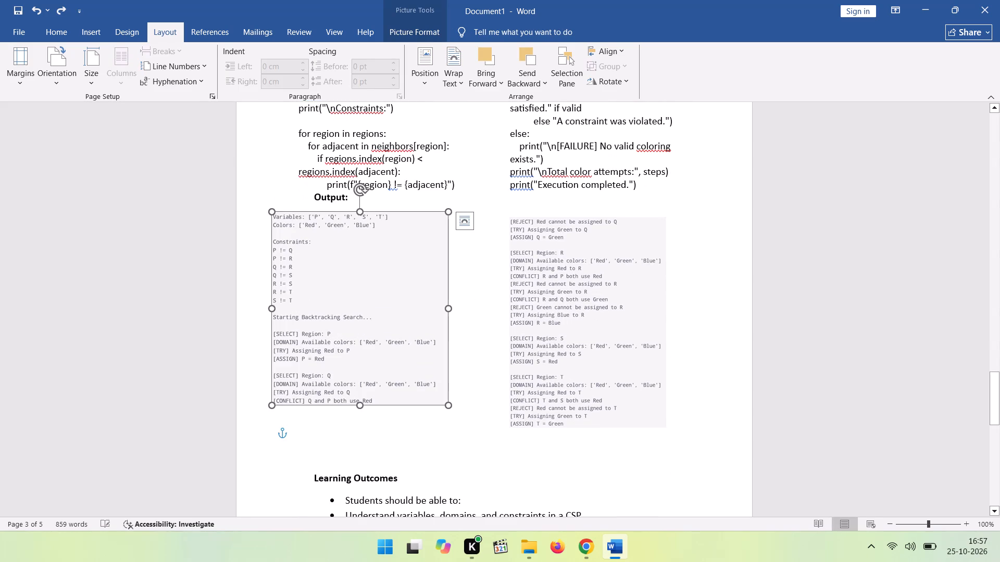
key("ctrl+z")
key("ctrl+z")
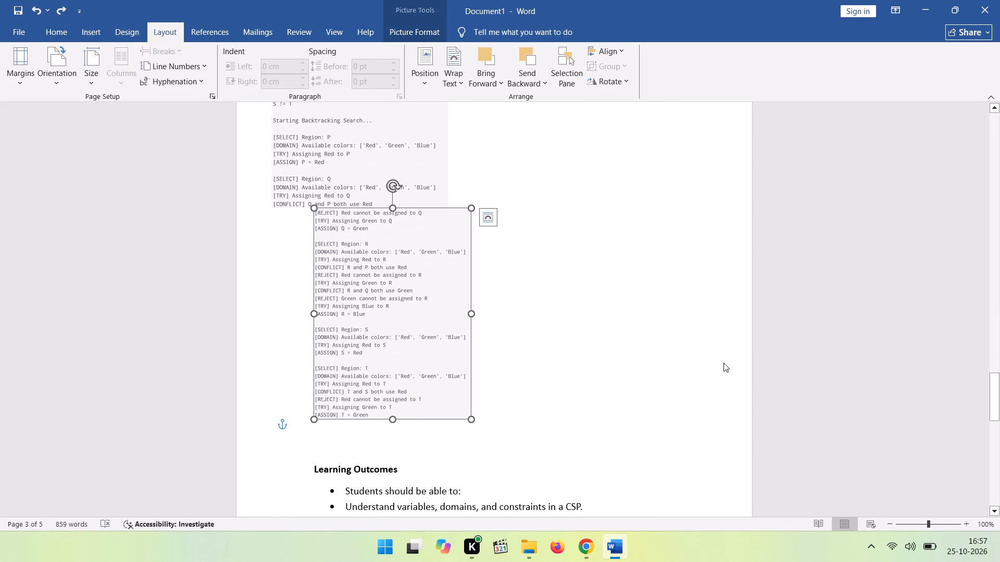
key("ctrl+z")
Review the page boundaries and contents from the Output section back up to the Experiment No. 08 title.
scroll(723, 363, "up", 8)
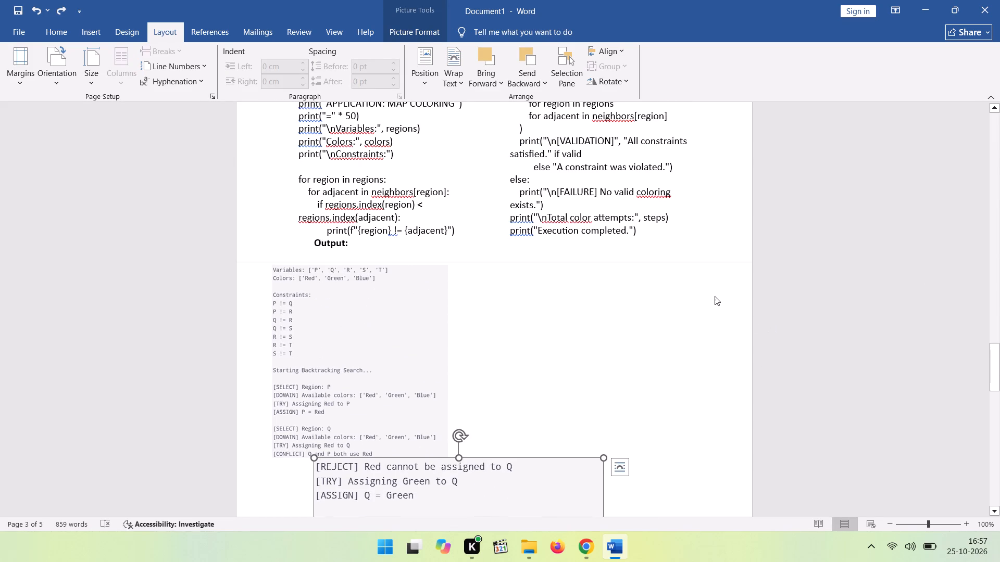
scroll(715, 296, "up", 9)
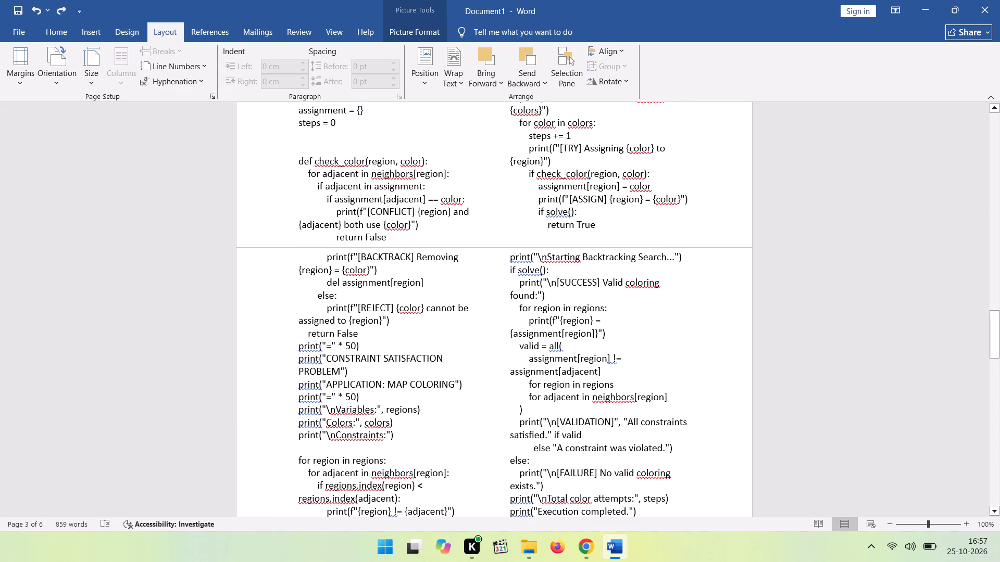
left_click(712, 248)
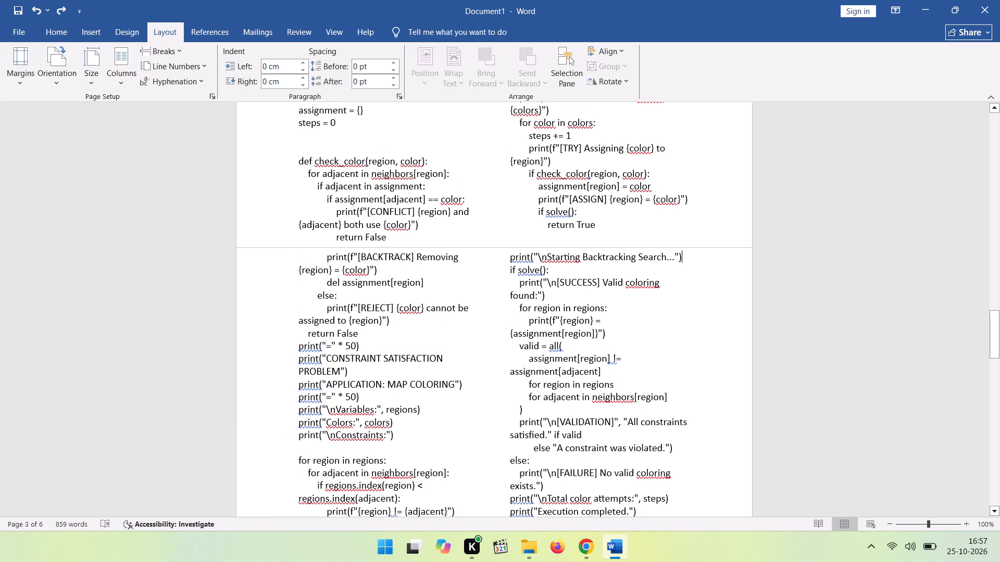
right_click(712, 248)
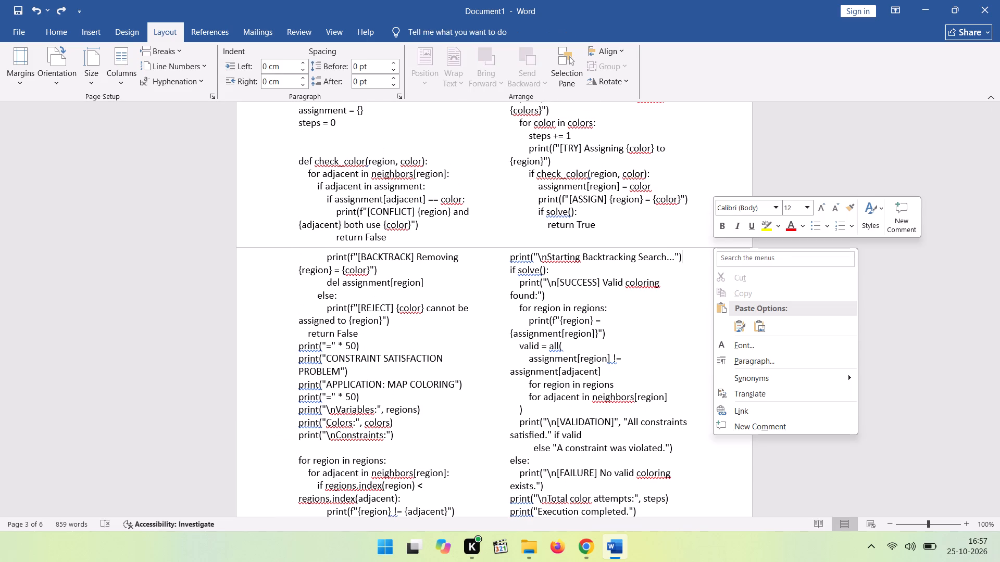
scroll(693, 250, "up", 20)
scroll(693, 250, "up", 1)
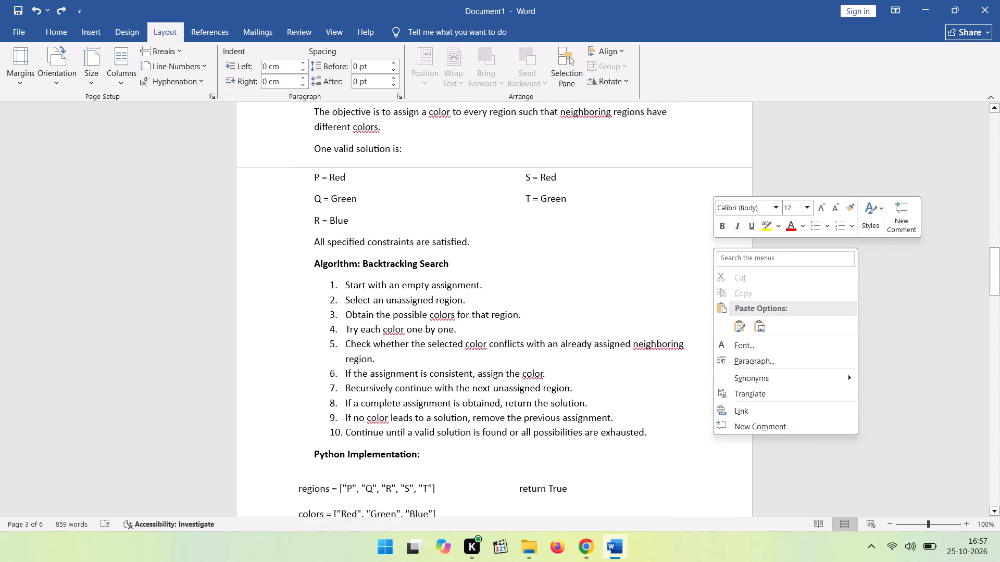
scroll(642, 298, "up", 3)
scroll(640, 300, "up", 20)
scroll(640, 300, "up", 5)
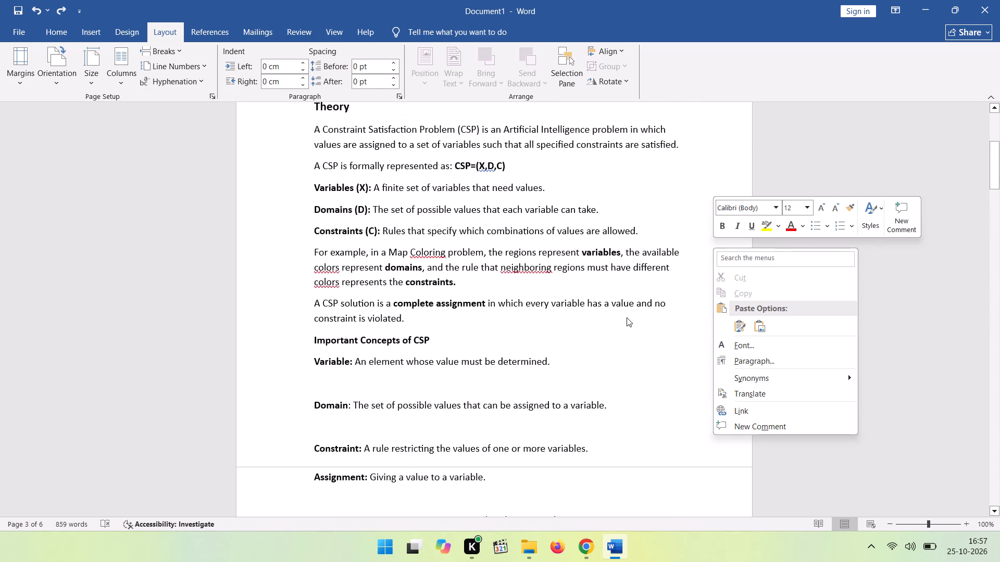
scroll(627, 317, "up", 11)
scroll(626, 318, "up", 13)
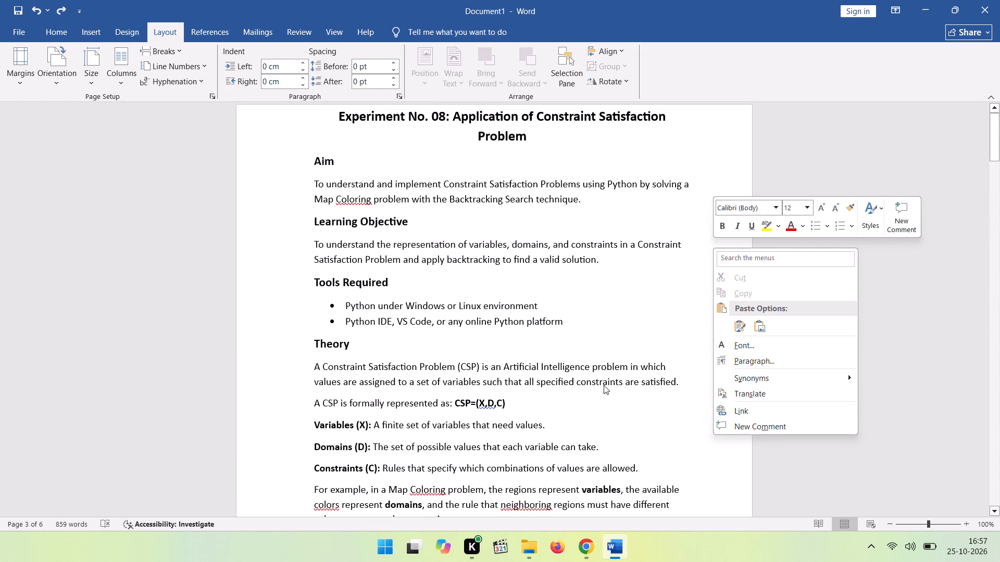
left_click(620, 389)
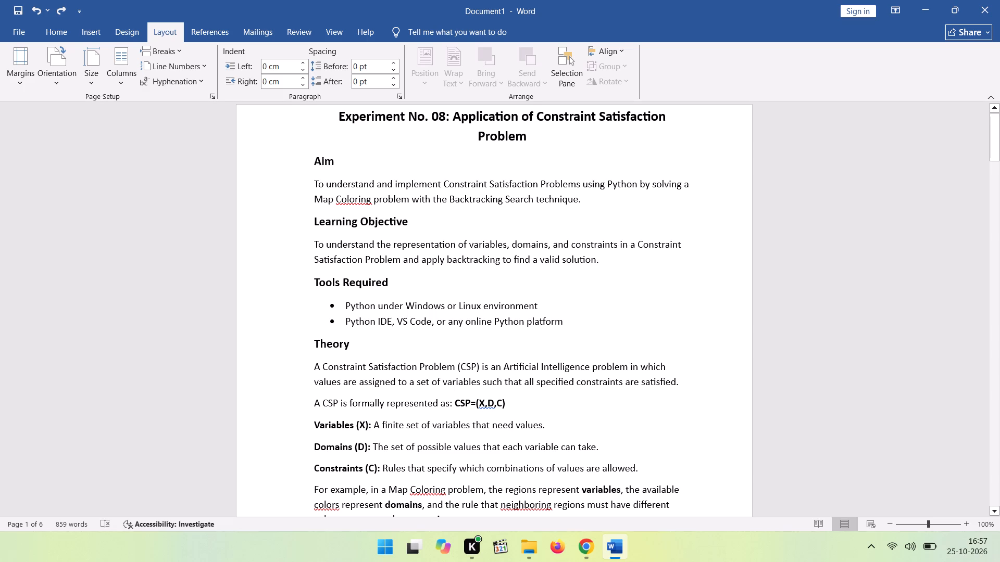
Show the formatting marks, inspect the page boundary between the Constraint and Assignment definitions, and hide the marks again.
key("ctrl+shift+8")
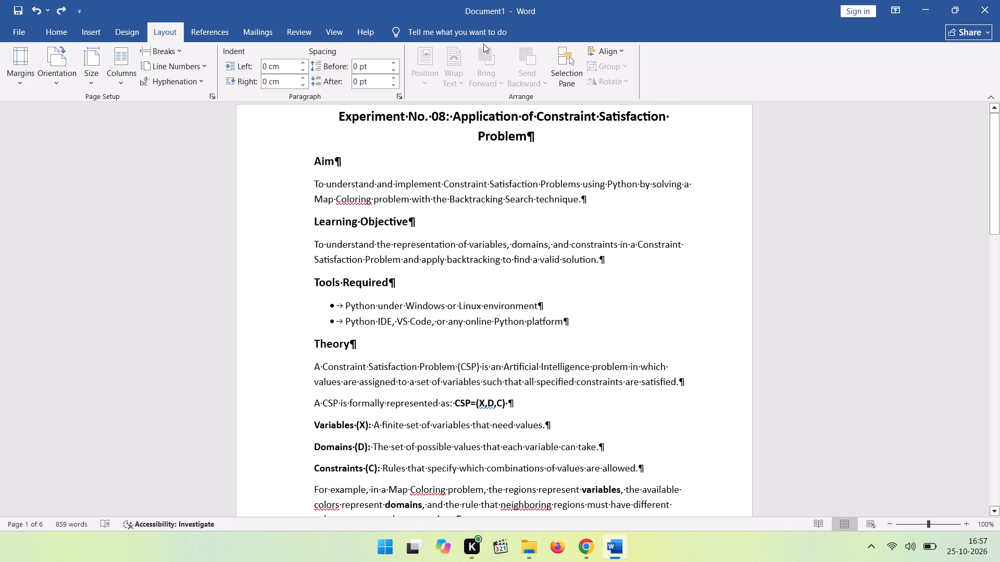
scroll(590, 0, "down", 5)
scroll(554, 267, "down", 6)
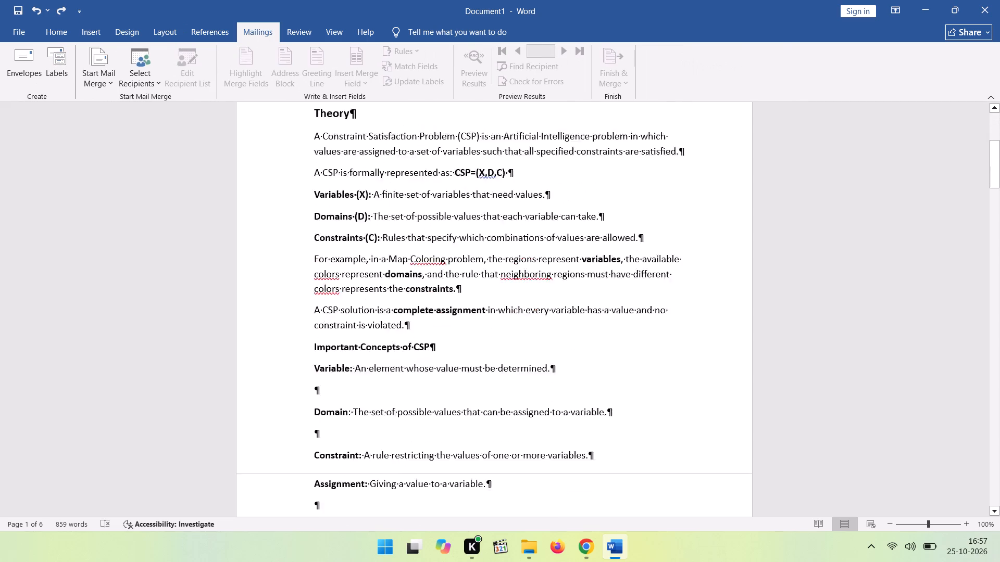
scroll(560, 294, "down", 3)
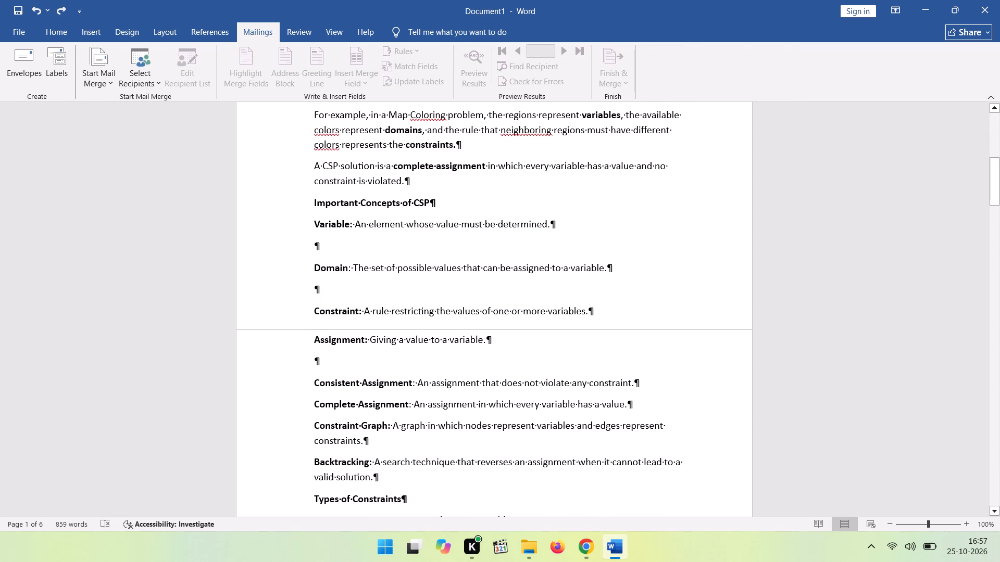
left_click(338, 328)
right_click(338, 328)
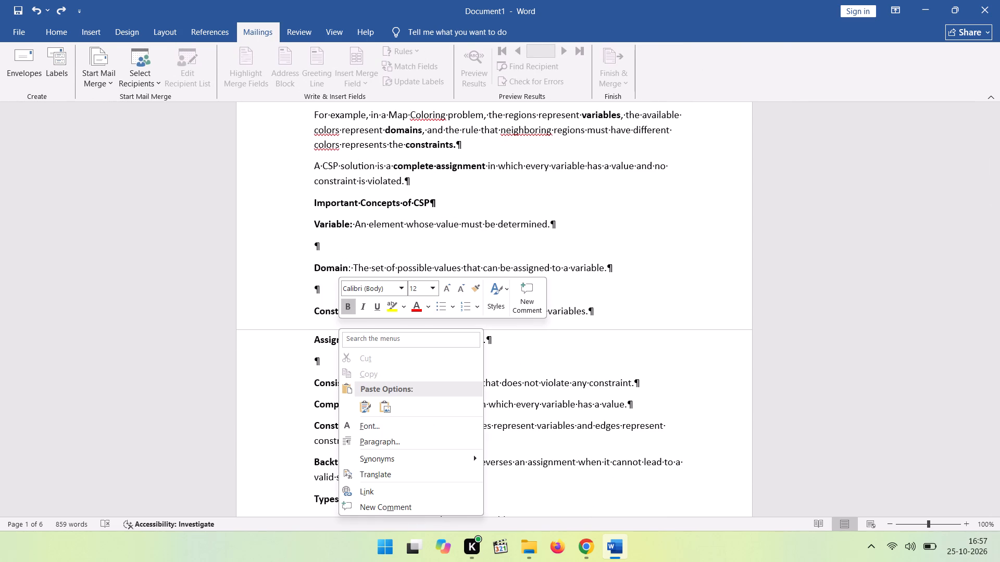
left_click(195, 520)
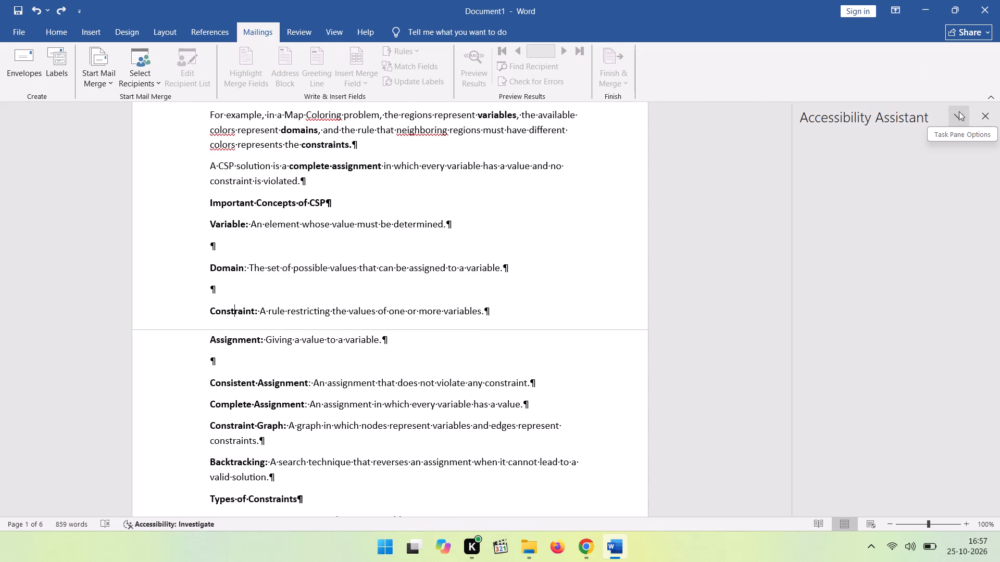
left_click(982, 115)
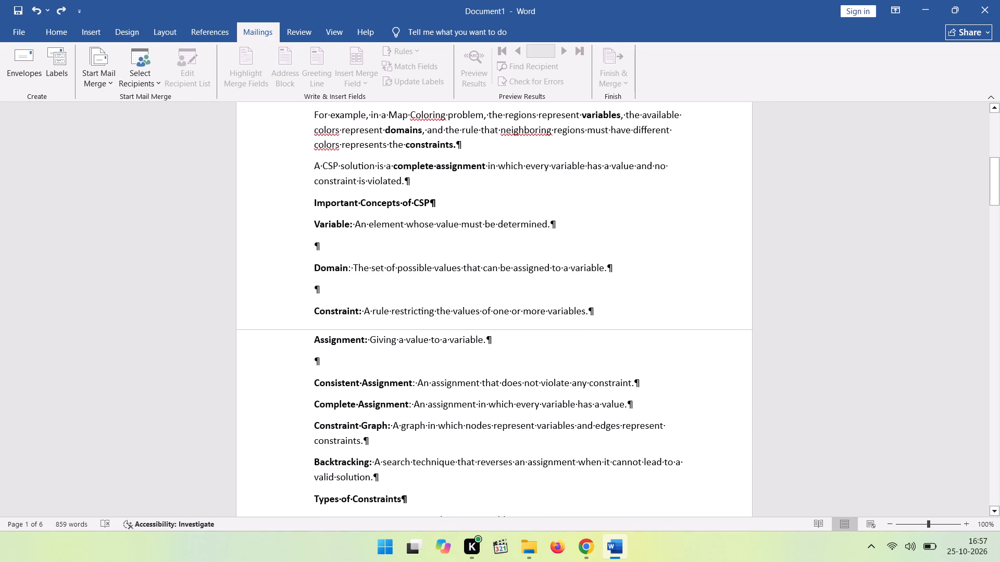
key("ctrl+shift+8")
Copy the entire contents of the document.
key("ctrl+a")
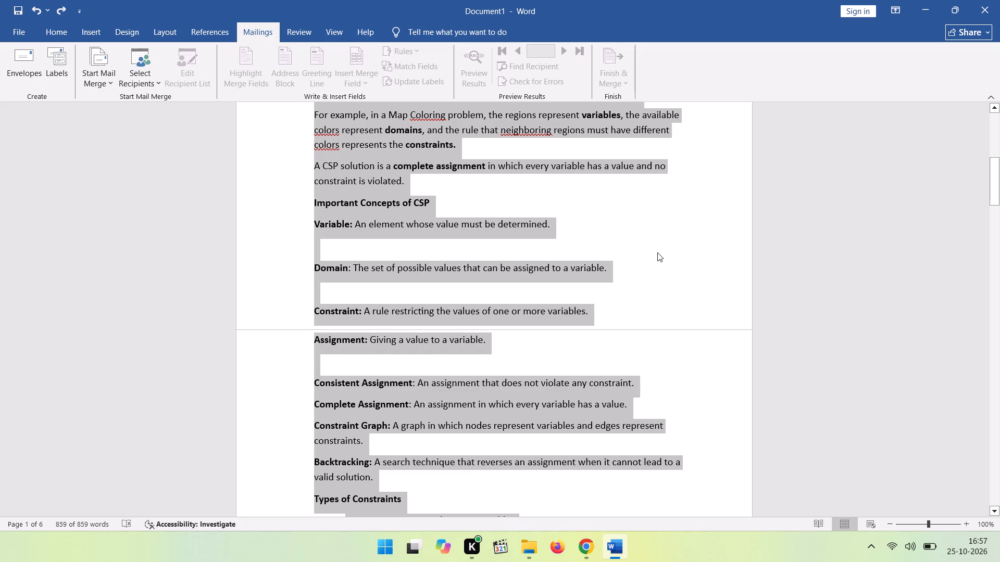
key("ctrl+c")
key("ctrl+c")
Close Document1 without saving it, keeping the copied content available on the clipboard.
left_click(999, 0)
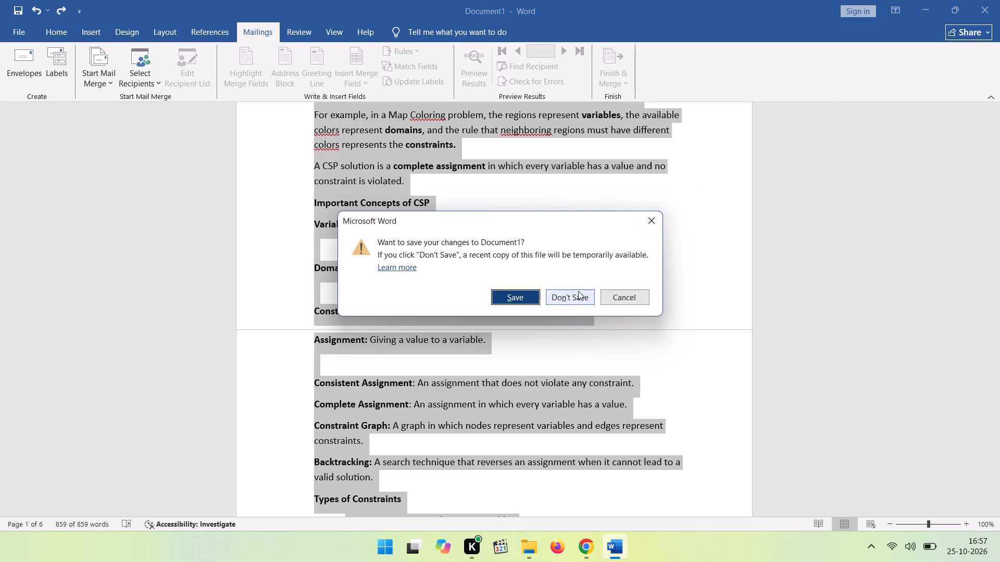
left_click(571, 299)
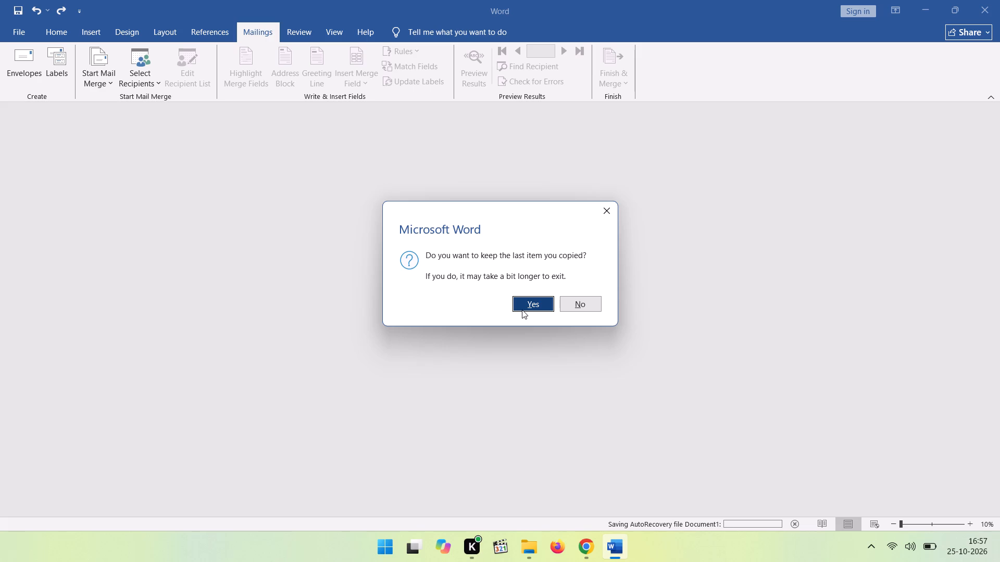
left_click(530, 302)
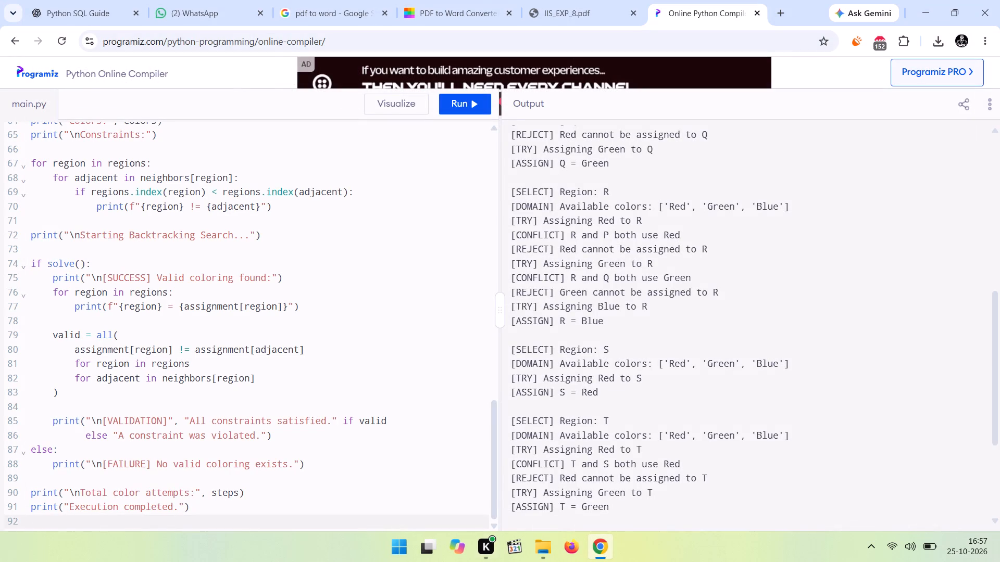
Create a blank Word document and try to paste the copied Experiment 08 content into it.
left_click(392, 554)
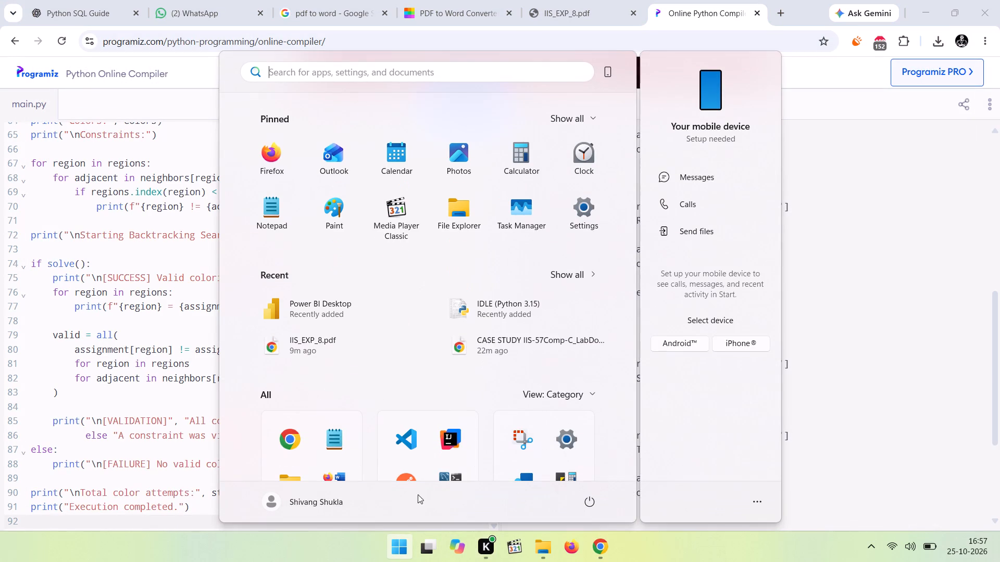
scroll(409, 409, "down", 1)
left_click(331, 420)
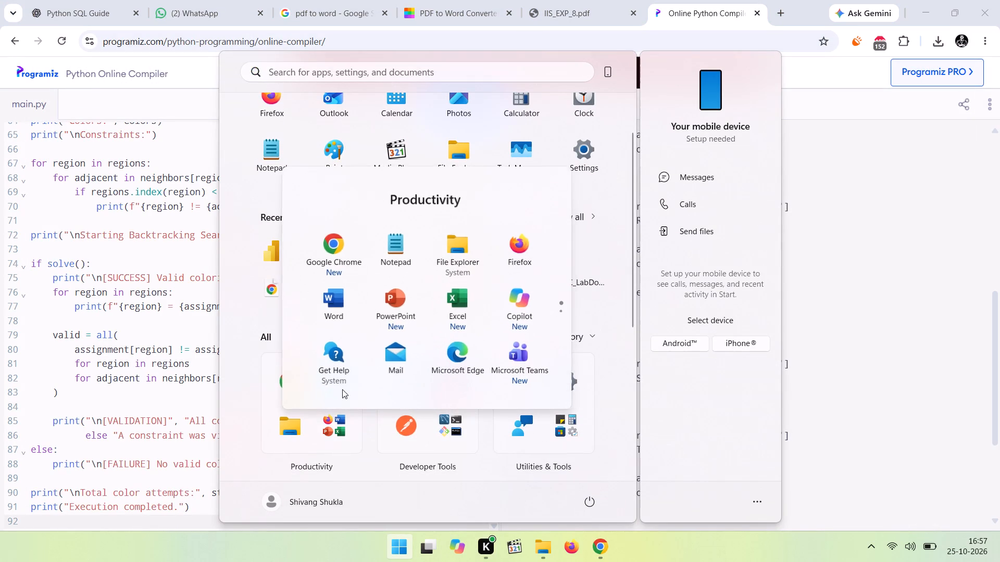
left_click(336, 297)
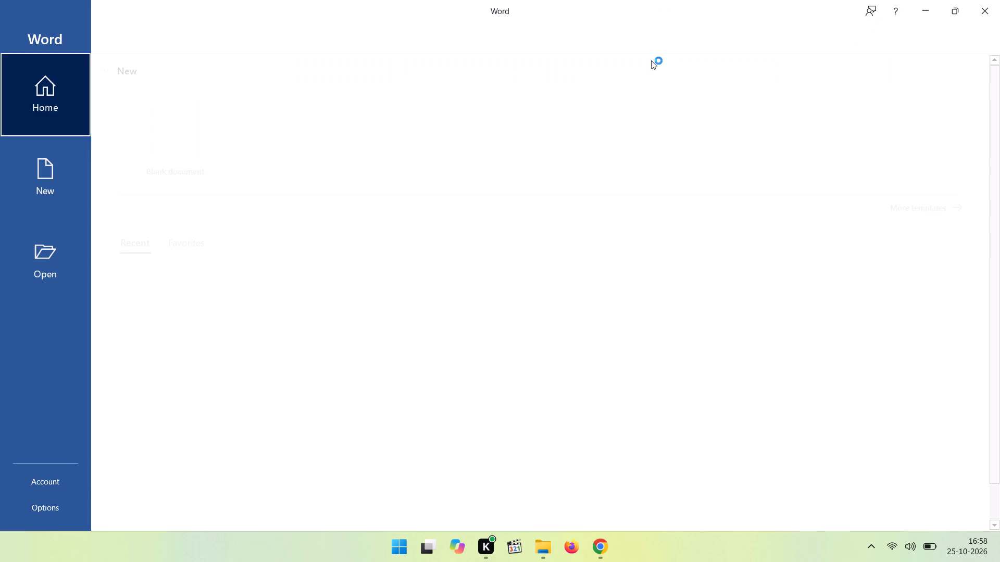
left_click(194, 139)
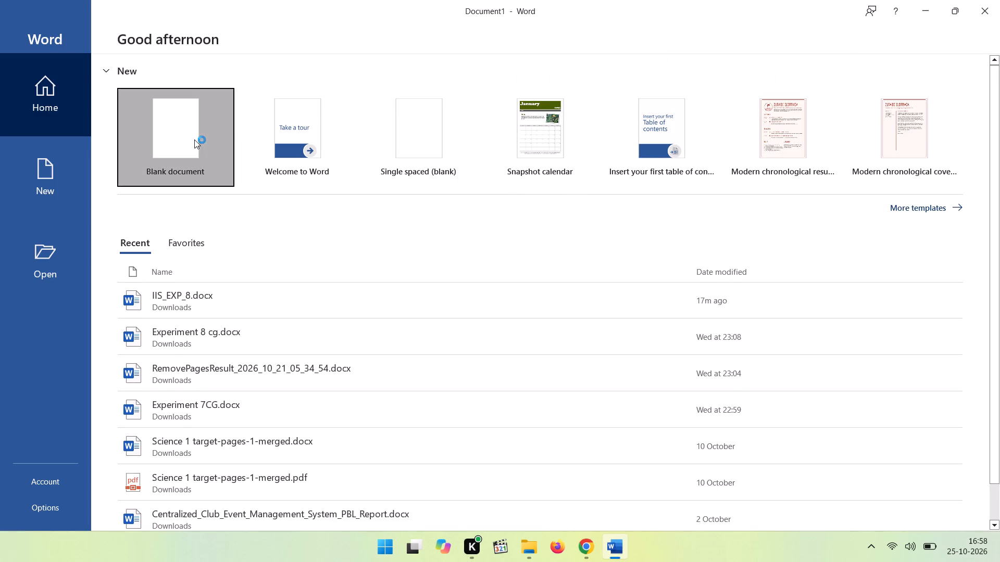
key("ctrl+v")
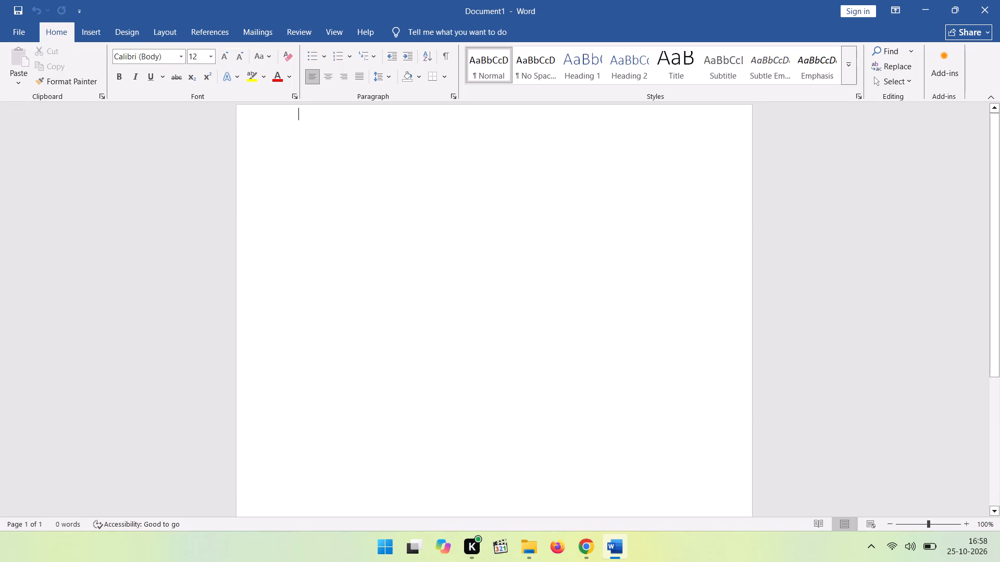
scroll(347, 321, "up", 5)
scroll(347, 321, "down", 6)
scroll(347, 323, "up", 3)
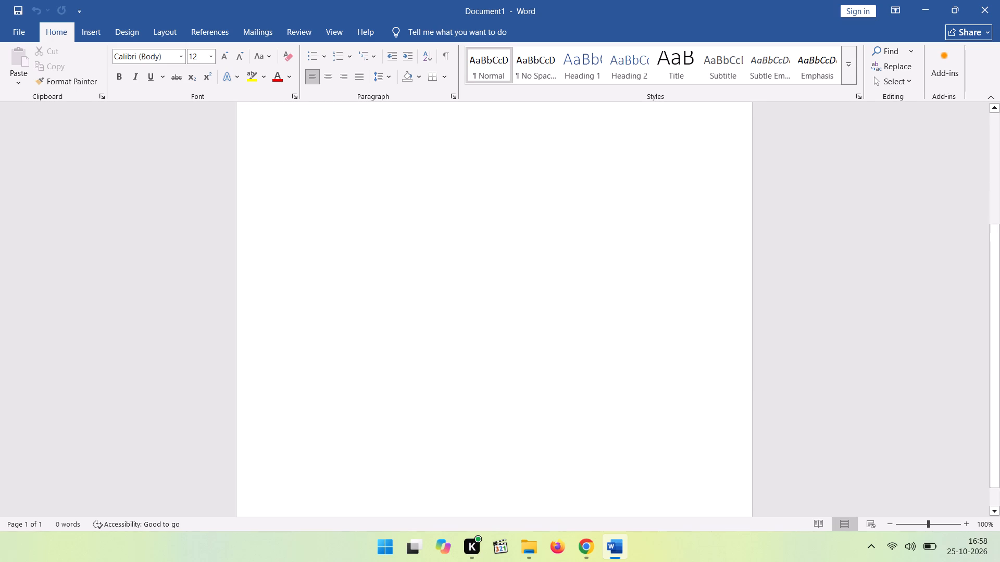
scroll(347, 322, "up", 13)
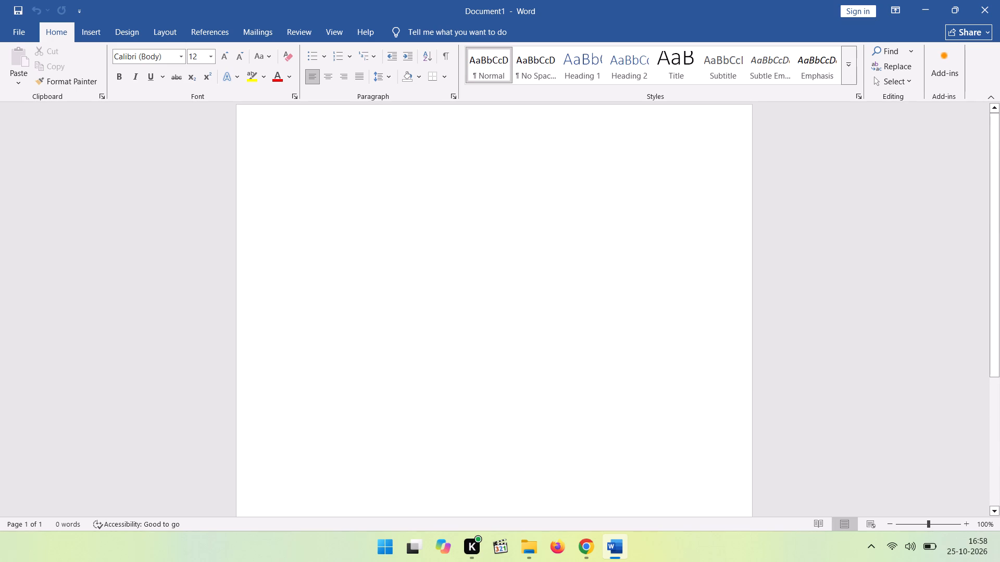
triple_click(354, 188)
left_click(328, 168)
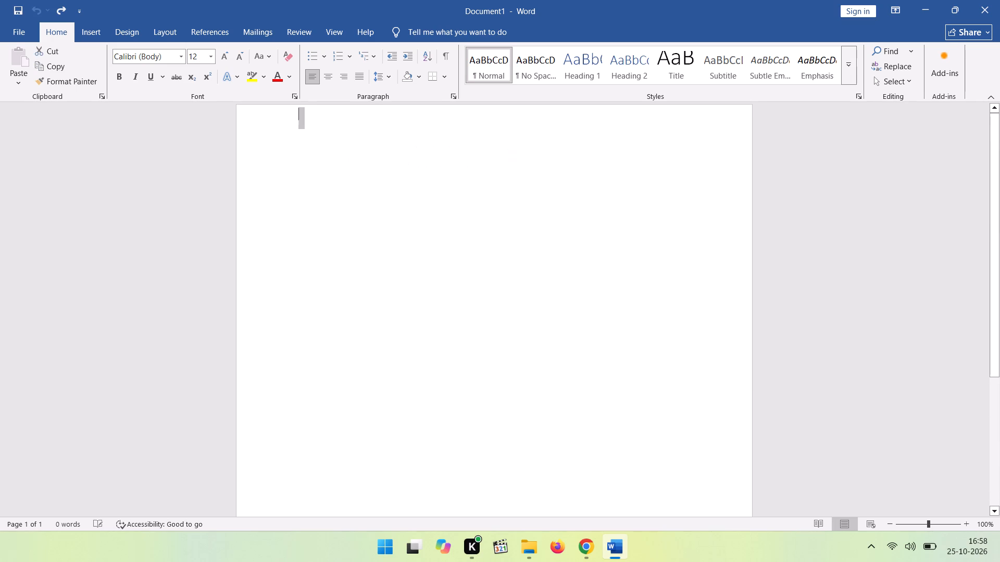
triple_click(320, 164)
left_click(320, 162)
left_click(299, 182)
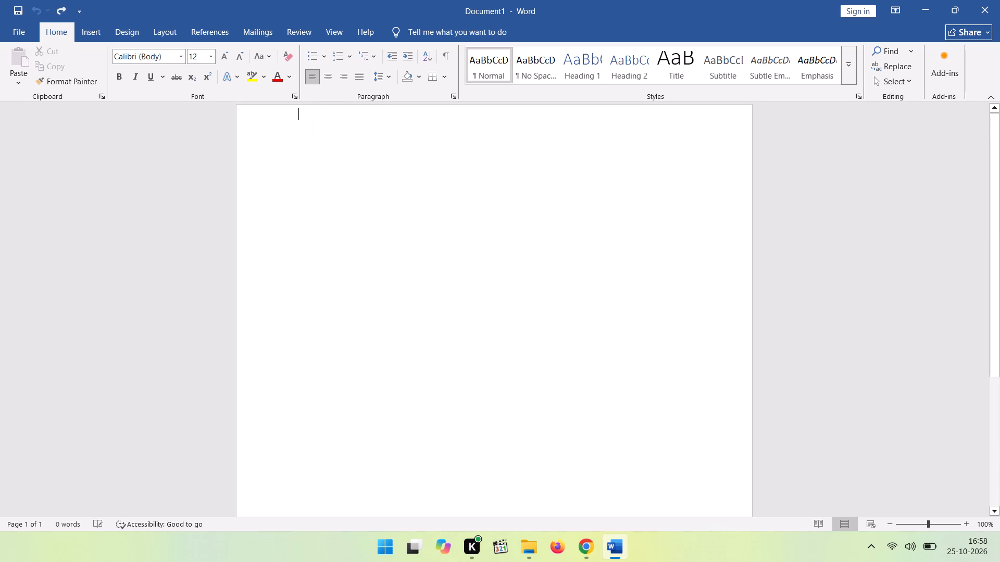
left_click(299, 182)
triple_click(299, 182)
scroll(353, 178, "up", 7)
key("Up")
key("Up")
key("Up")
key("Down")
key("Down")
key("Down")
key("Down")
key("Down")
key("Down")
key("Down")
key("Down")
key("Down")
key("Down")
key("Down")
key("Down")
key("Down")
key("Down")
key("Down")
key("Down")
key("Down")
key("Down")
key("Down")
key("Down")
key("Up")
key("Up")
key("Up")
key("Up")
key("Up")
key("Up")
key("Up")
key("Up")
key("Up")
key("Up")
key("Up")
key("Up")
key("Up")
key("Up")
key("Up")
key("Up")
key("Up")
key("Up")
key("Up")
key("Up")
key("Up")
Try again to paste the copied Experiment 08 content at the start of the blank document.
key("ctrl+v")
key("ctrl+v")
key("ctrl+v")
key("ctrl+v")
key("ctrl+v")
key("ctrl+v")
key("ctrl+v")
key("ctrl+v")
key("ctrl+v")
Insert a page break at the start of the blank document.
left_click(87, 41)
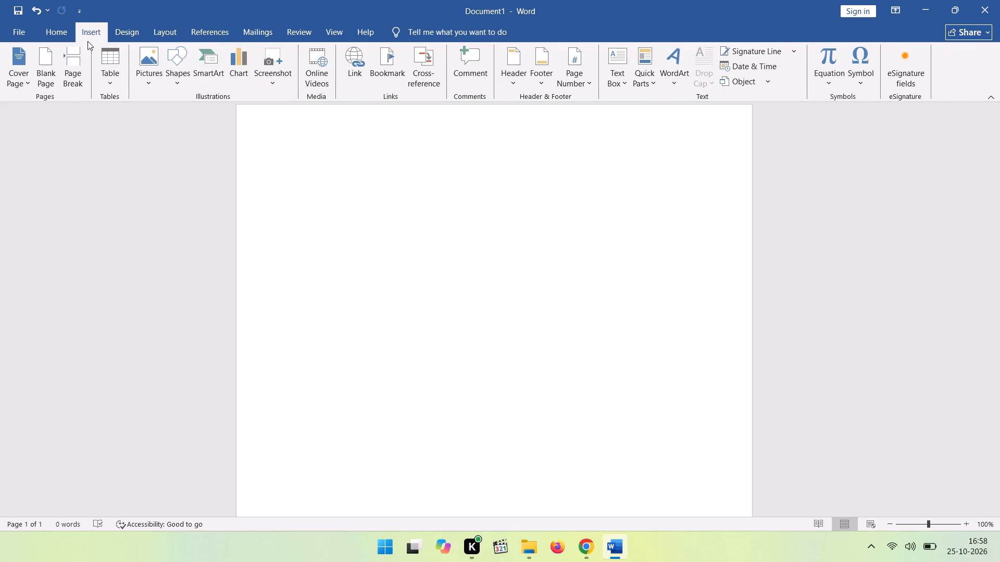
left_click(79, 72)
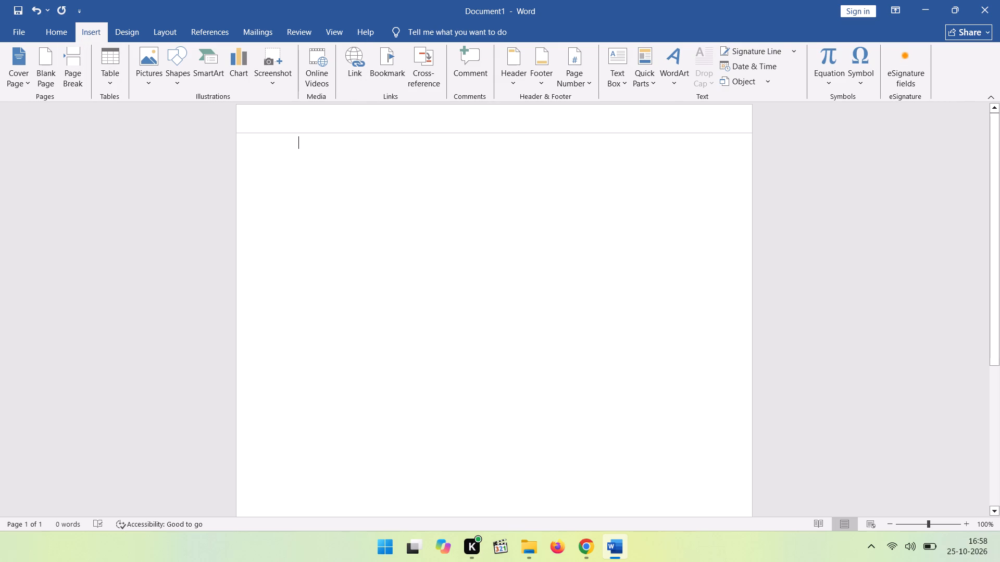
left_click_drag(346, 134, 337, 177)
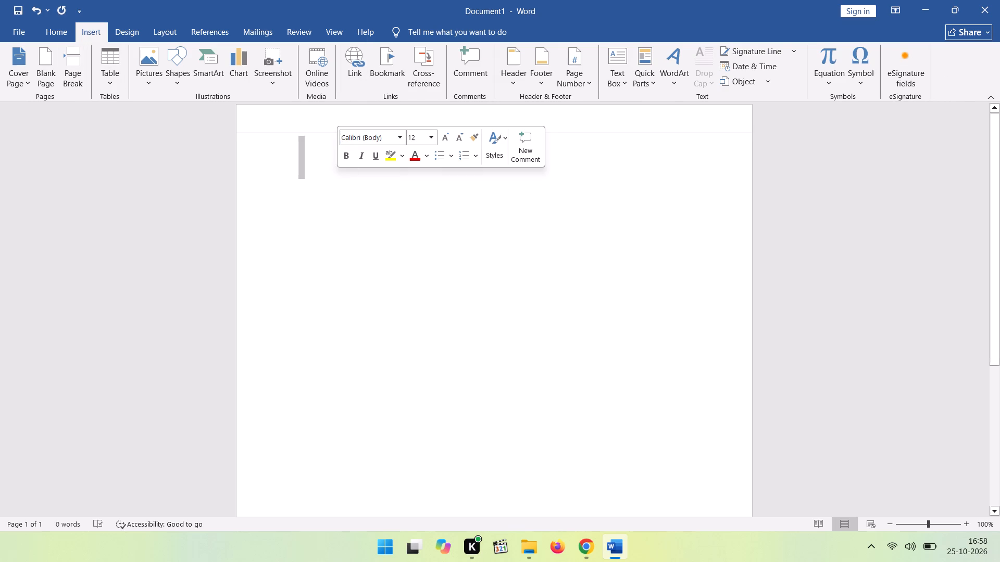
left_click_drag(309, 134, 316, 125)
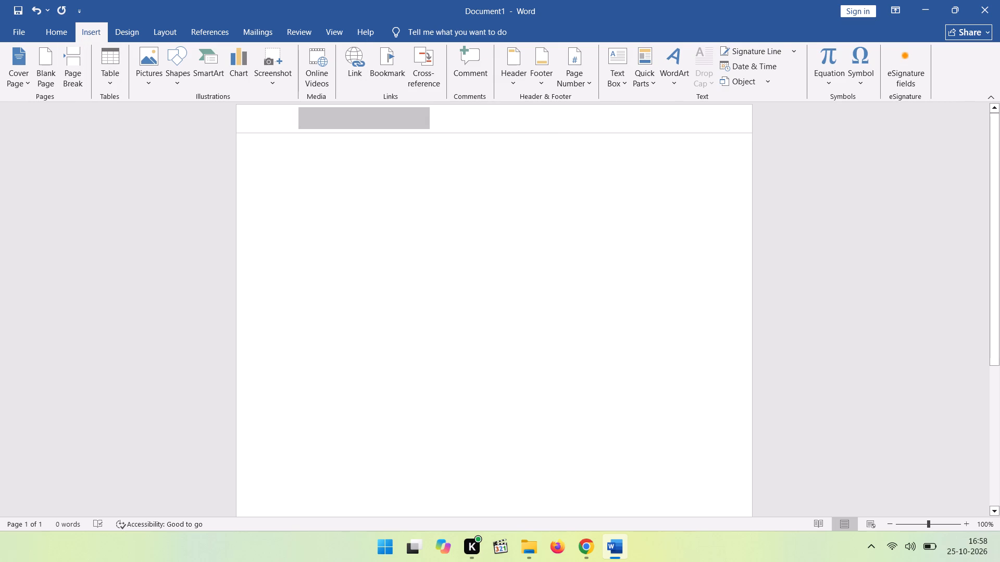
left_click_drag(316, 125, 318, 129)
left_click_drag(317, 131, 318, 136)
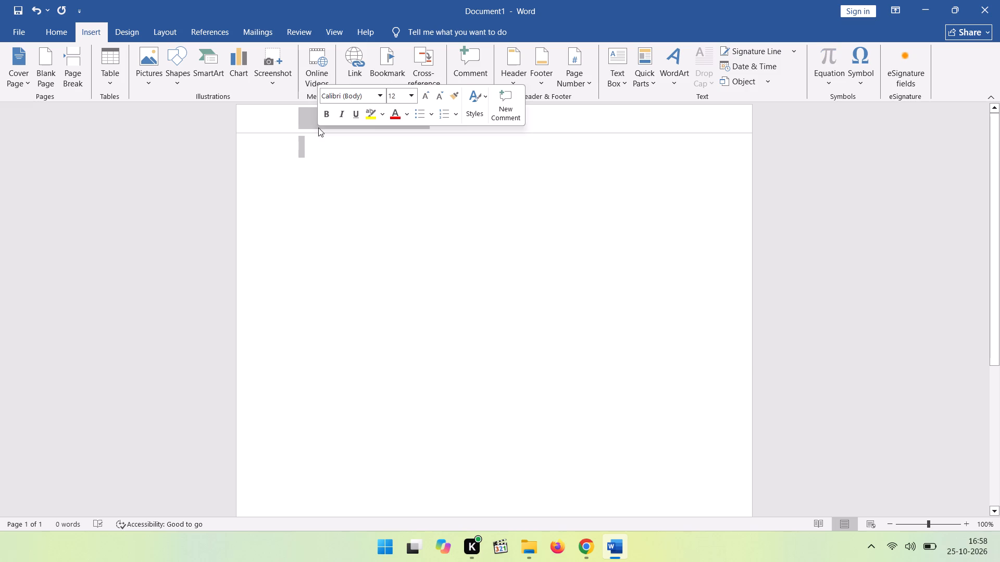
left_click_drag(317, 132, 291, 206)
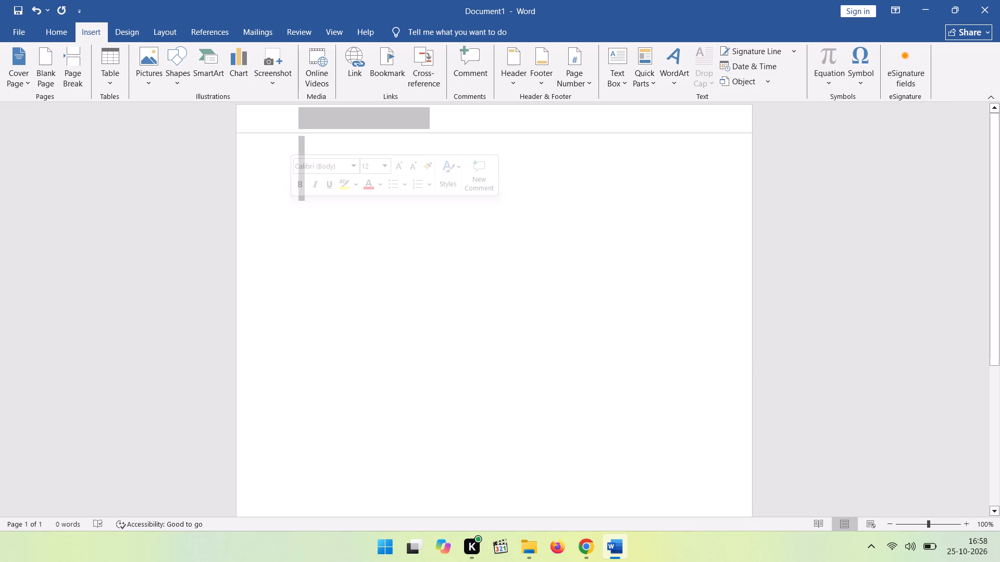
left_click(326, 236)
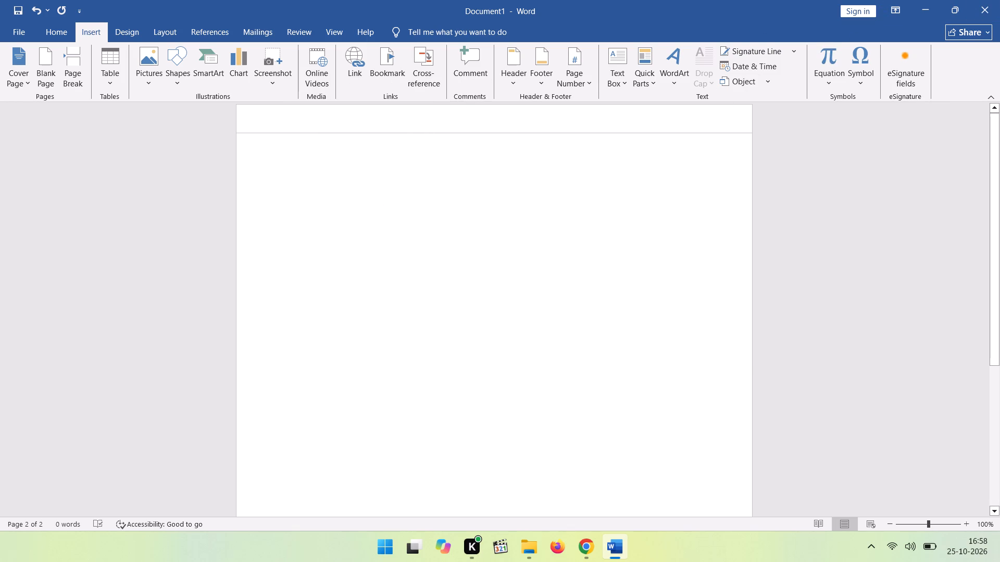
left_click(592, 545)
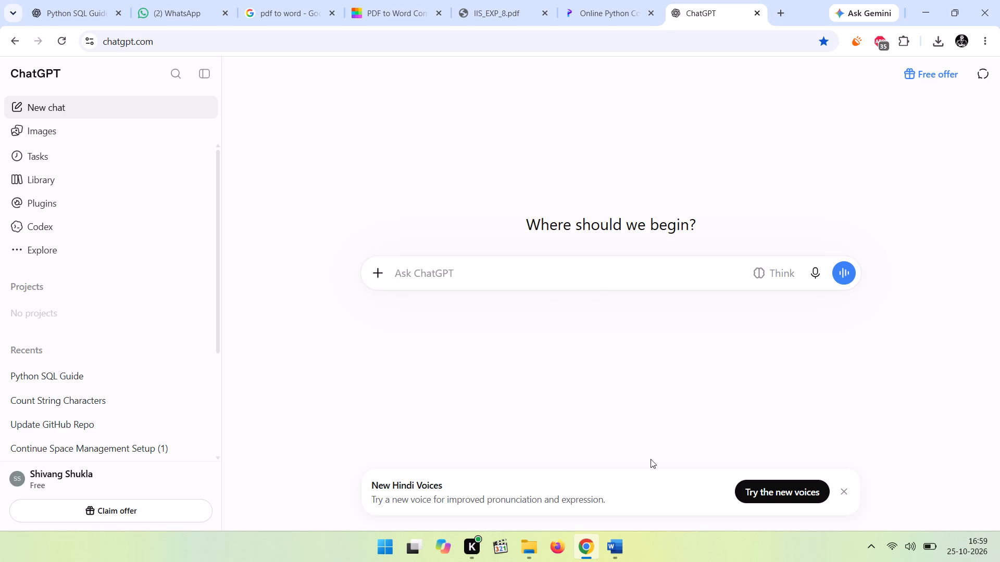
Return to the Word document and show the hidden white space between its two pages.
left_click(609, 557)
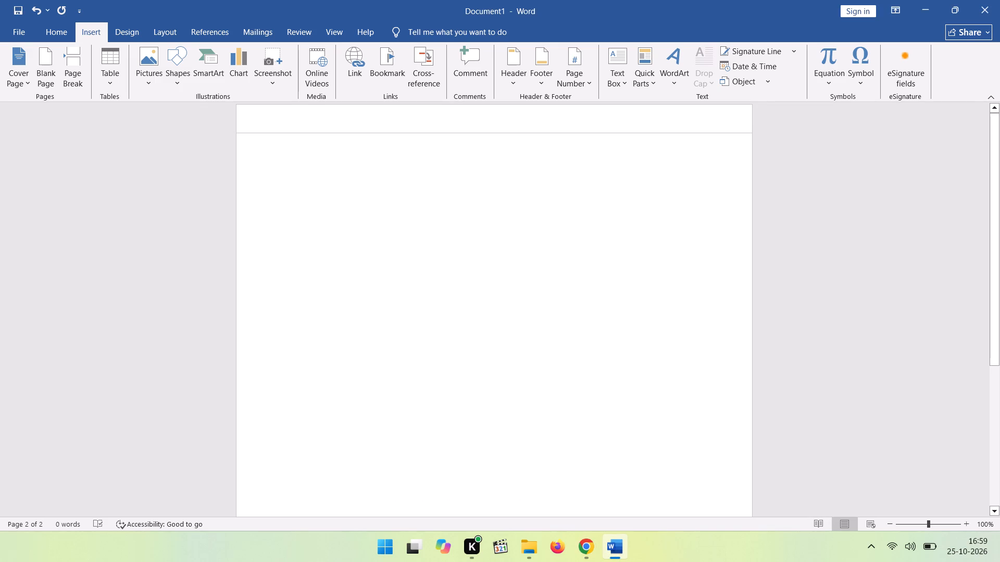
left_click(527, 134)
left_click_drag(527, 134, 529, 146)
left_click_drag(529, 135, 532, 159)
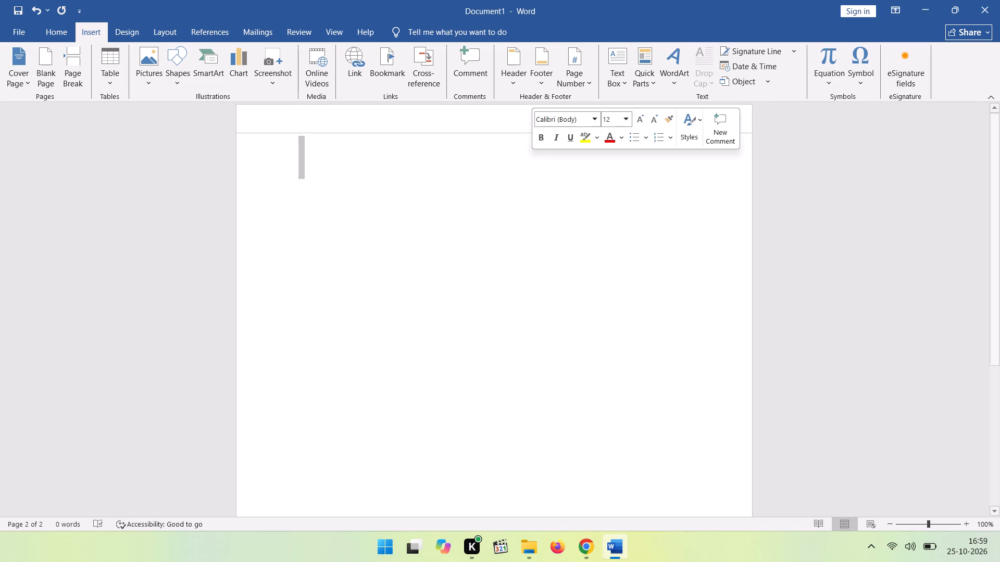
left_click(511, 134)
left_click(511, 134)
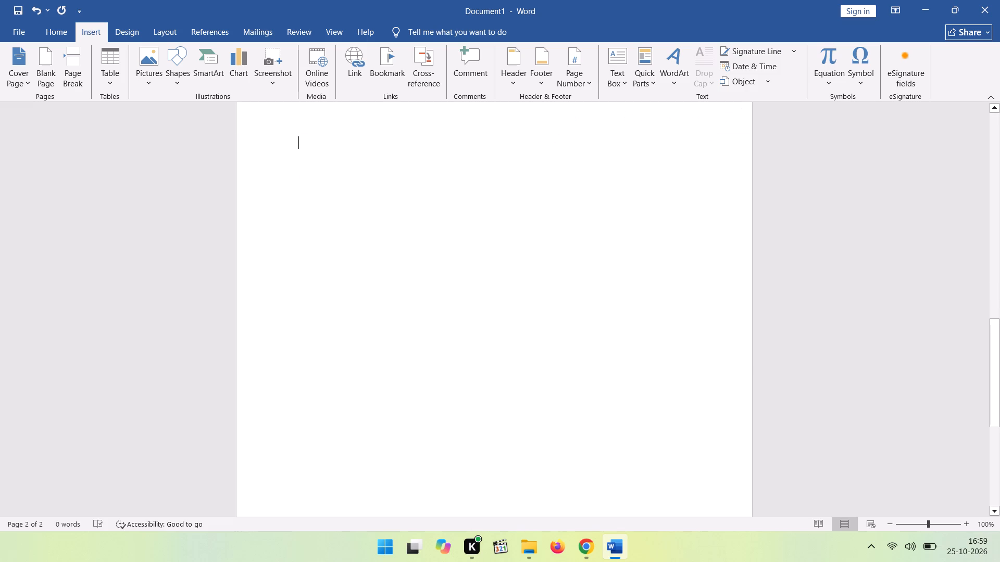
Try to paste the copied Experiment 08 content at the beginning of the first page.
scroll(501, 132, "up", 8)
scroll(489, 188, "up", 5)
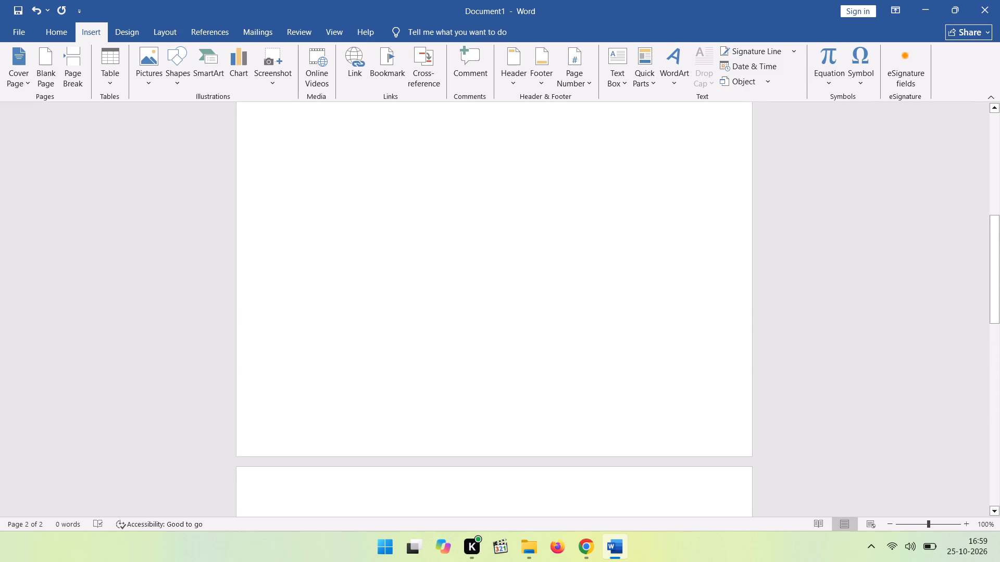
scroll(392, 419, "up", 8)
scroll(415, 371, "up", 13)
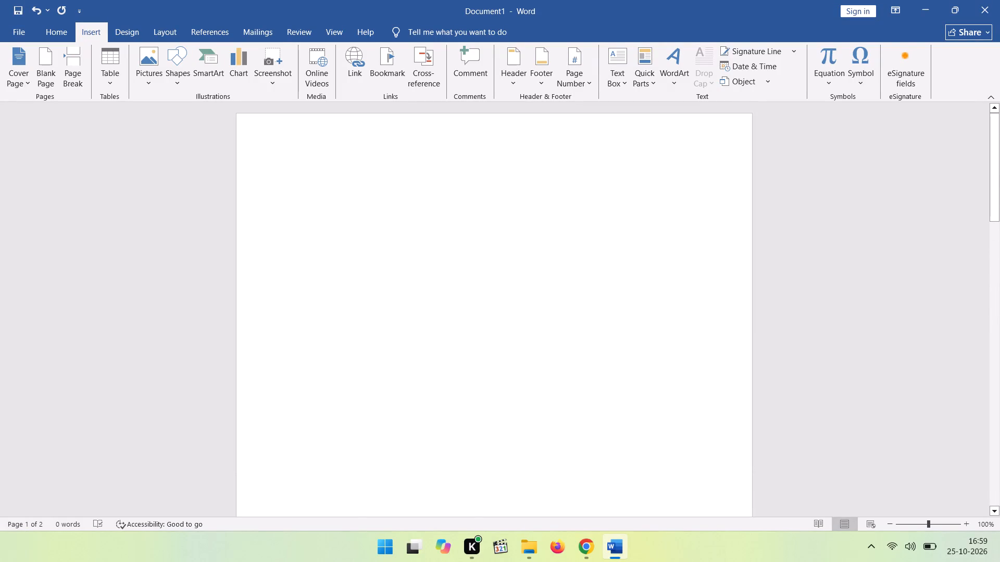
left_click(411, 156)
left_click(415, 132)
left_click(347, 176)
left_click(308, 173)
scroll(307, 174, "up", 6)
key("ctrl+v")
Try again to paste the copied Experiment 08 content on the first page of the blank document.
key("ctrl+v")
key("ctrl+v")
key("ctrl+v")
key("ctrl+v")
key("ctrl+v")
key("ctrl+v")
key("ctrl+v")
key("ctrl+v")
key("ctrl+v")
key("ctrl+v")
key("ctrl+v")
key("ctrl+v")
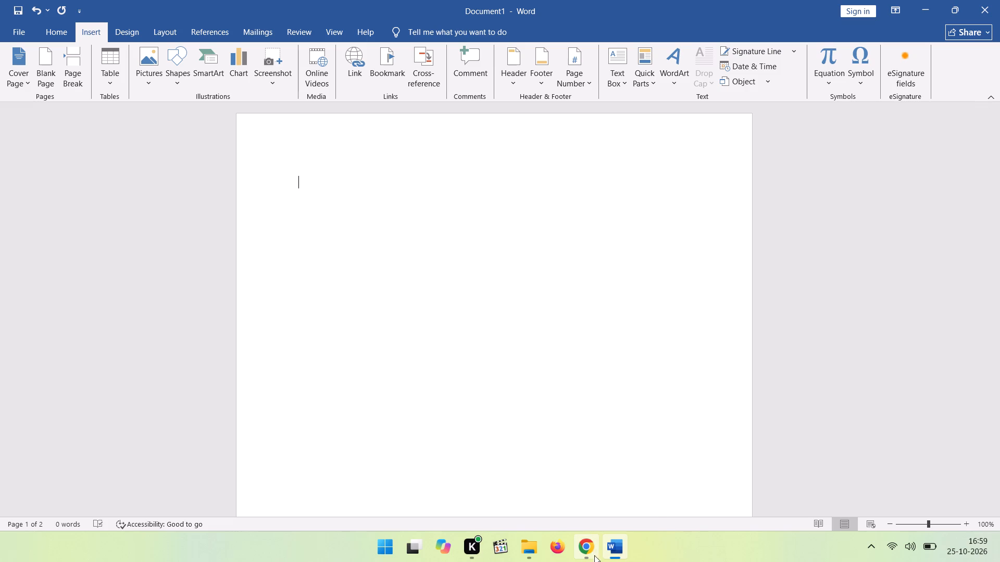
Switch to Chrome, download the converted IIS_EXP_8.docx again from Smallpdf, and open it in Word.
left_click(590, 550)
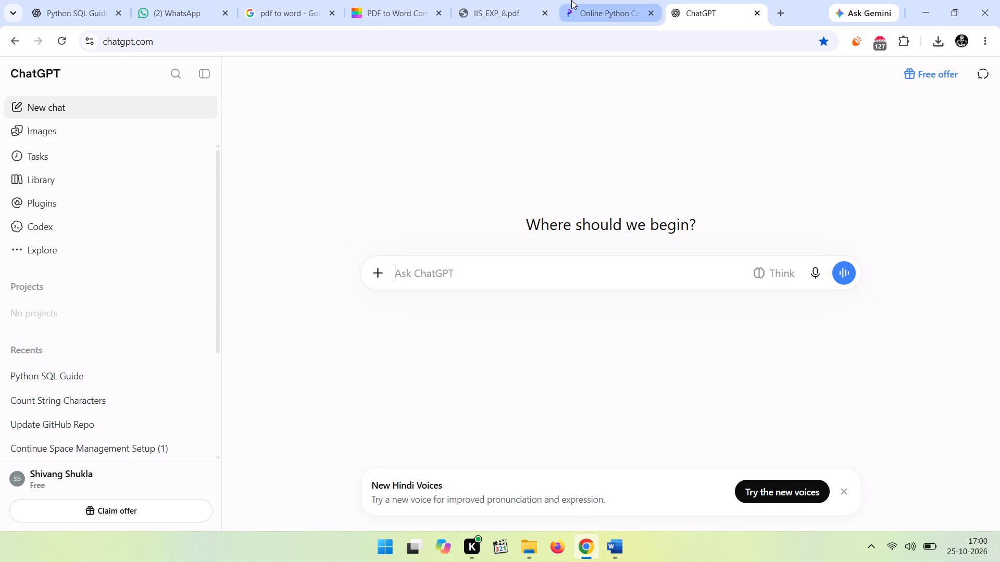
left_click(584, 7)
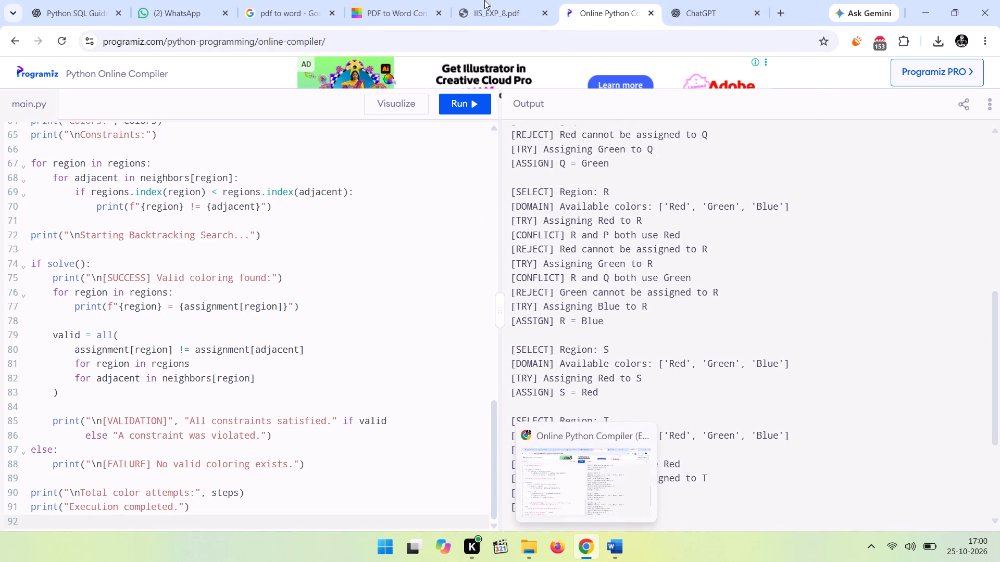
left_click(936, 38)
left_click(915, 98)
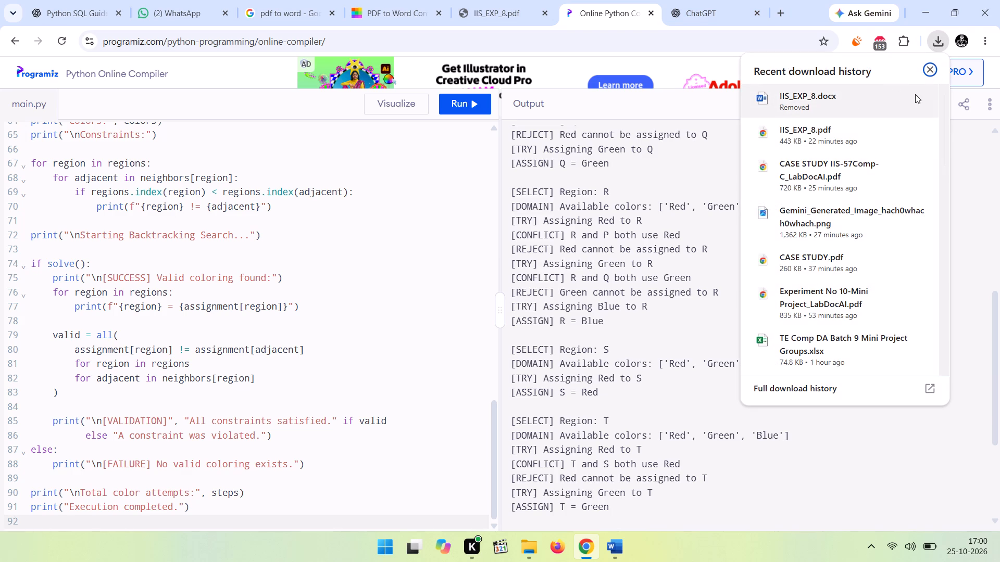
left_click(410, 8)
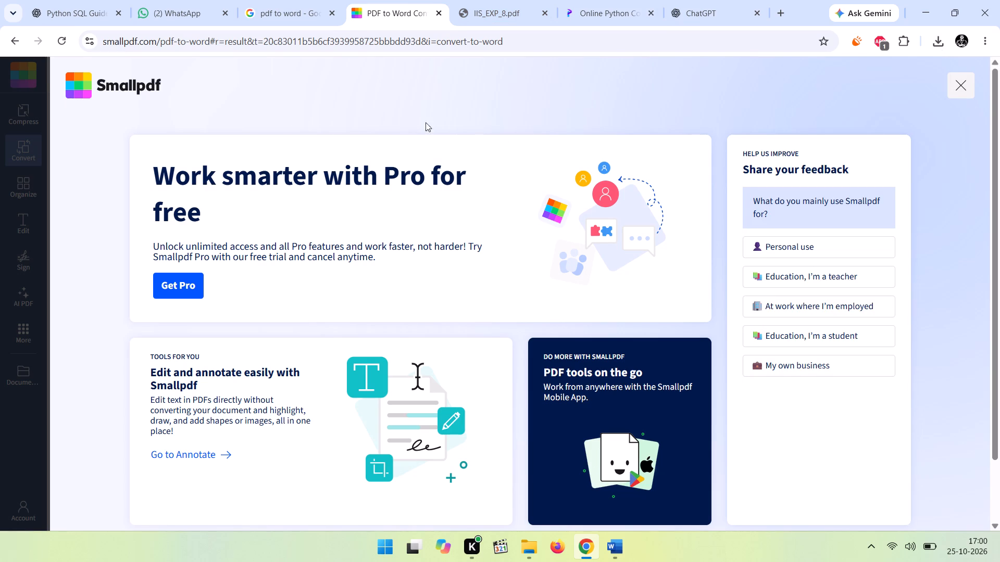
left_click(964, 80)
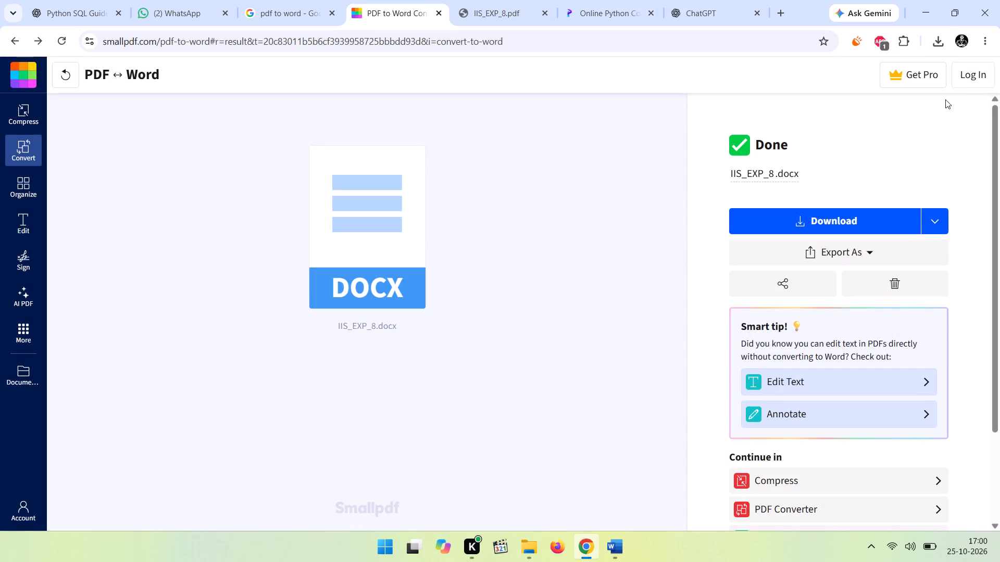
left_click(831, 224)
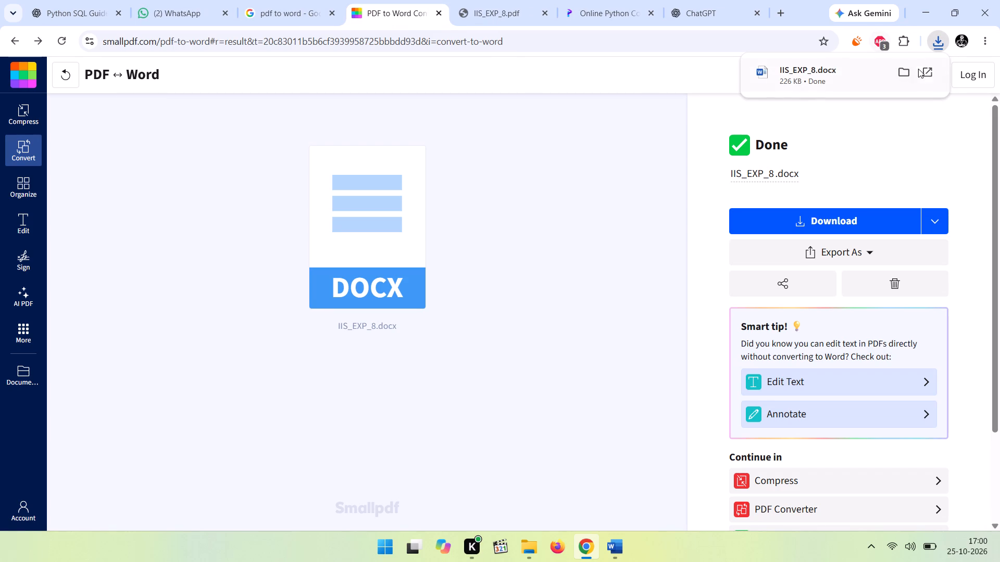
left_click(927, 70)
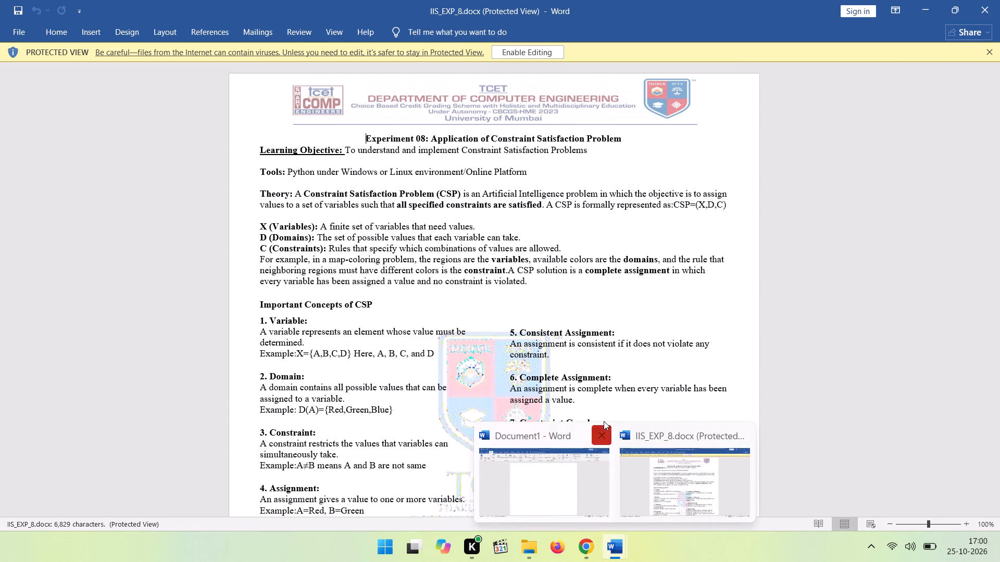
Close the blank Document1, leaving IIS_EXP_8.docx open.
left_click(605, 431)
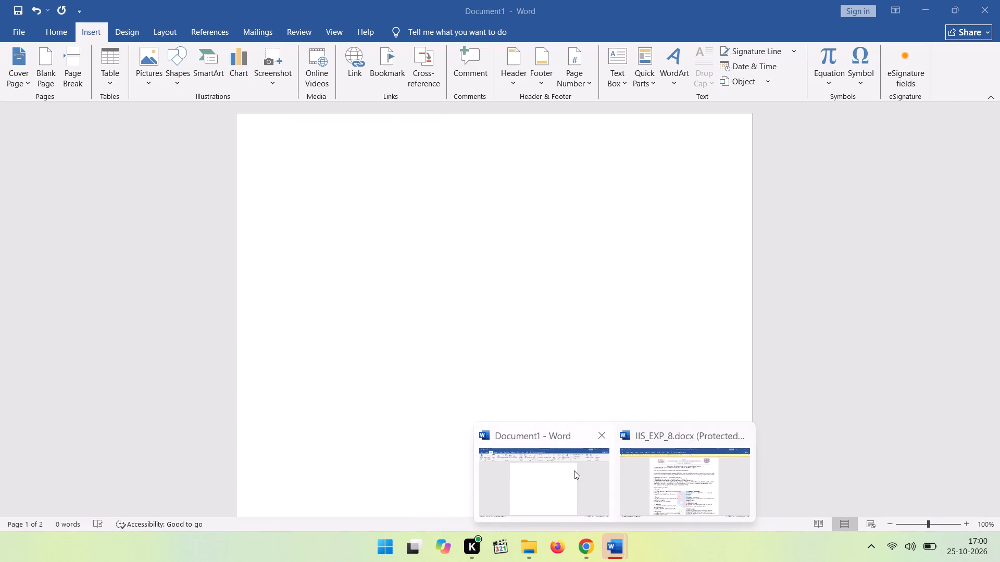
left_click(574, 470)
left_click(578, 298)
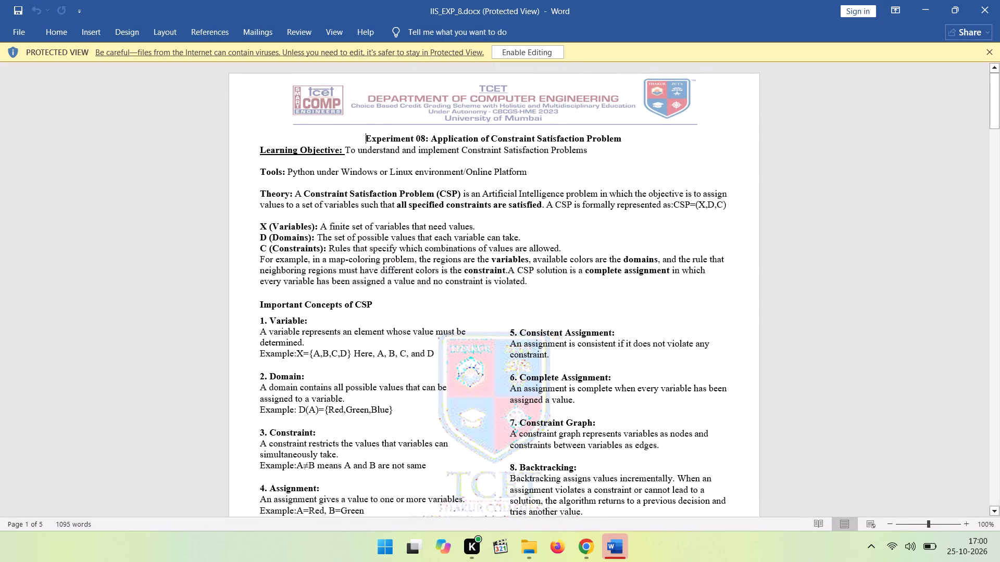
Enable editing for the protected IIS_EXP_8.docx.
left_click(534, 50)
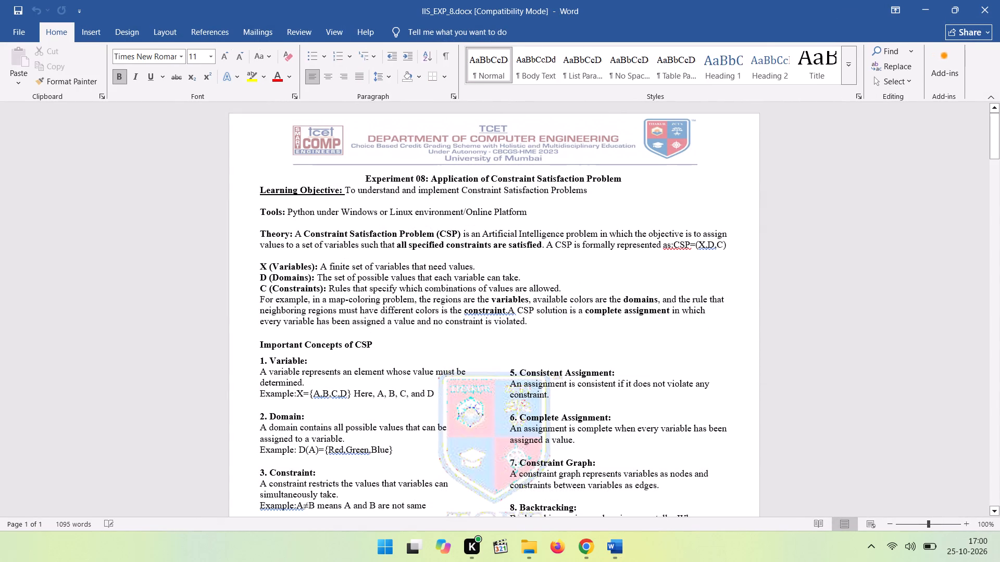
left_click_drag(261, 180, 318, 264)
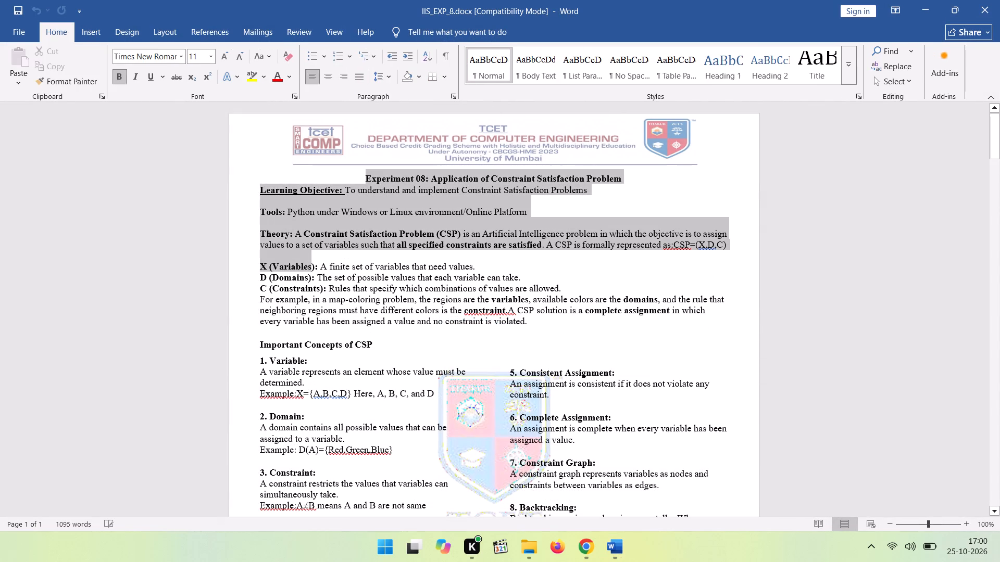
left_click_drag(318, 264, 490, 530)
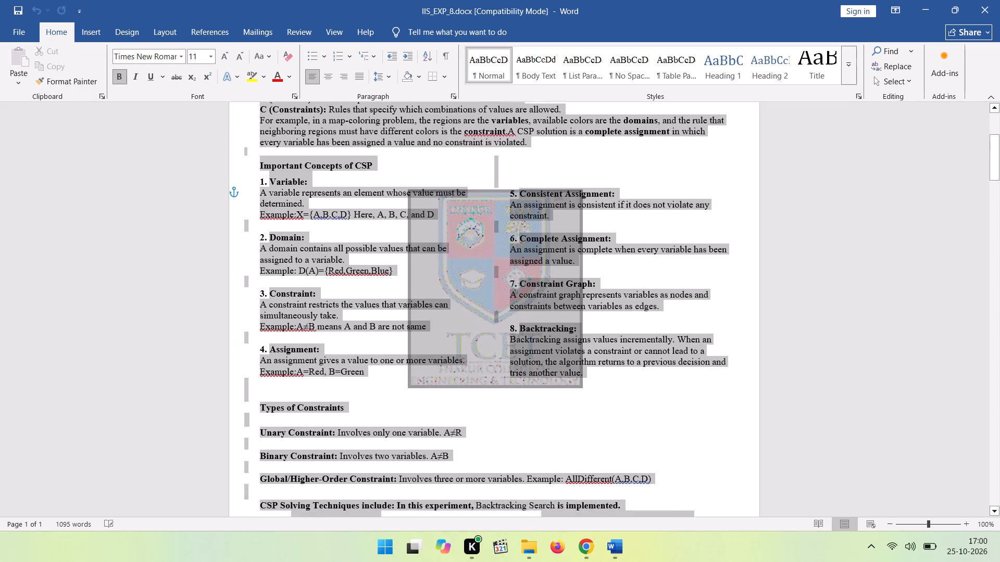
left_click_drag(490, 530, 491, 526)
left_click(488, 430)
Delete the faded TCET logo watermark picture behind the Important Concepts of CSP text on the first page.
scroll(486, 432, "up", 7)
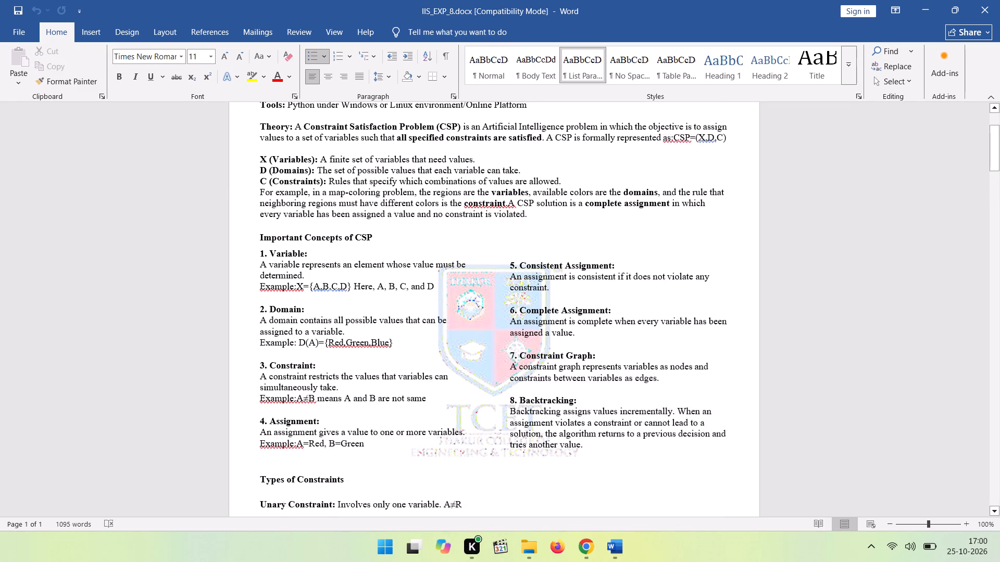
left_click(483, 371)
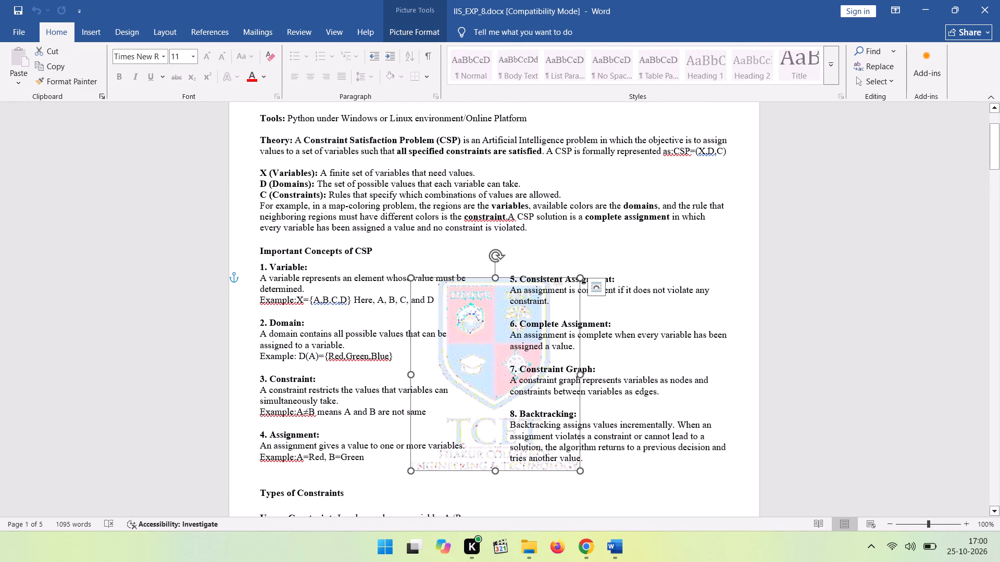
key("F11")
key("F11")
key("F10")
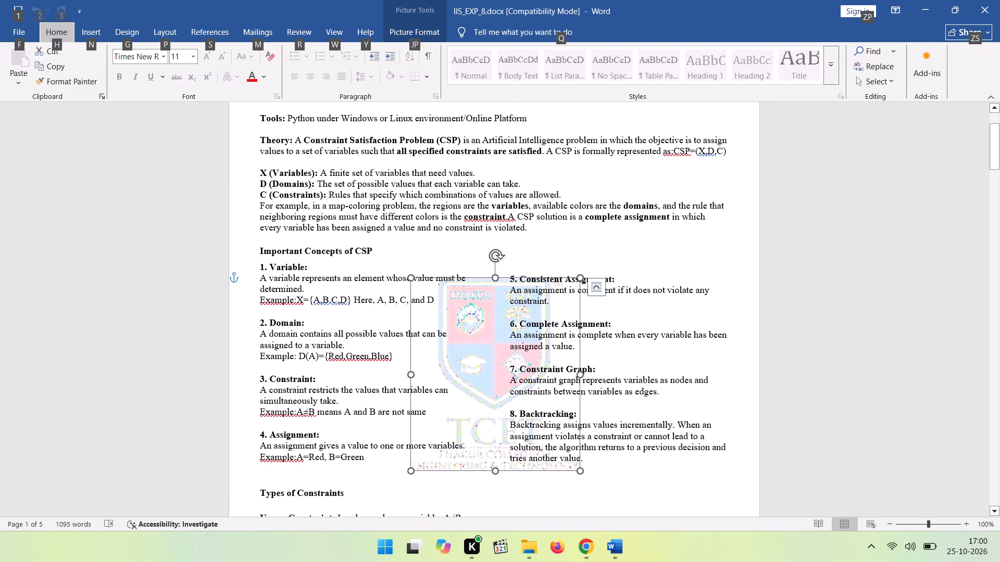
key("F11")
key("F12")
key("F11")
key("F10")
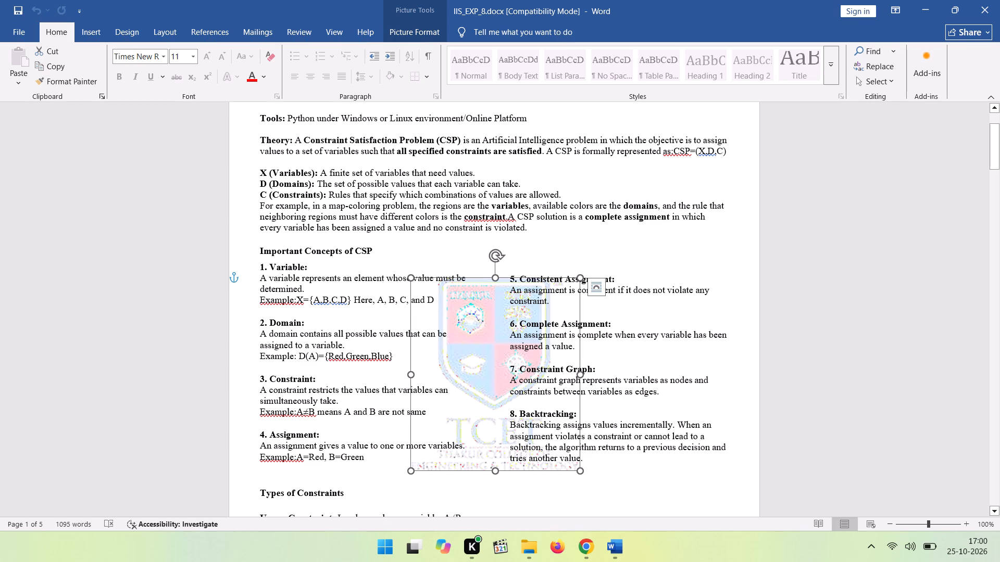
key("F9")
key("F10")
key("F10")
key("F9")
key("F9")
key("F12")
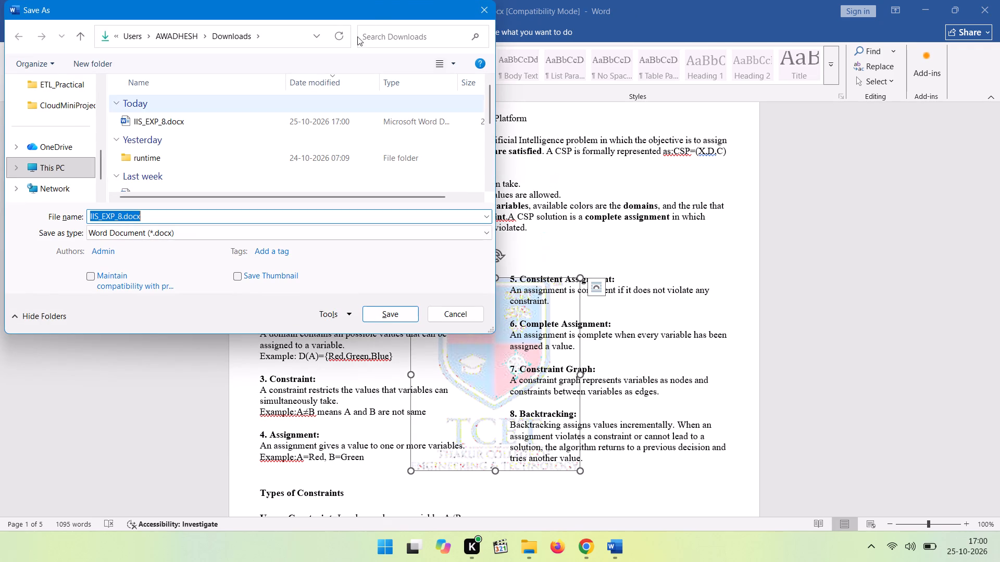
left_click(486, 5)
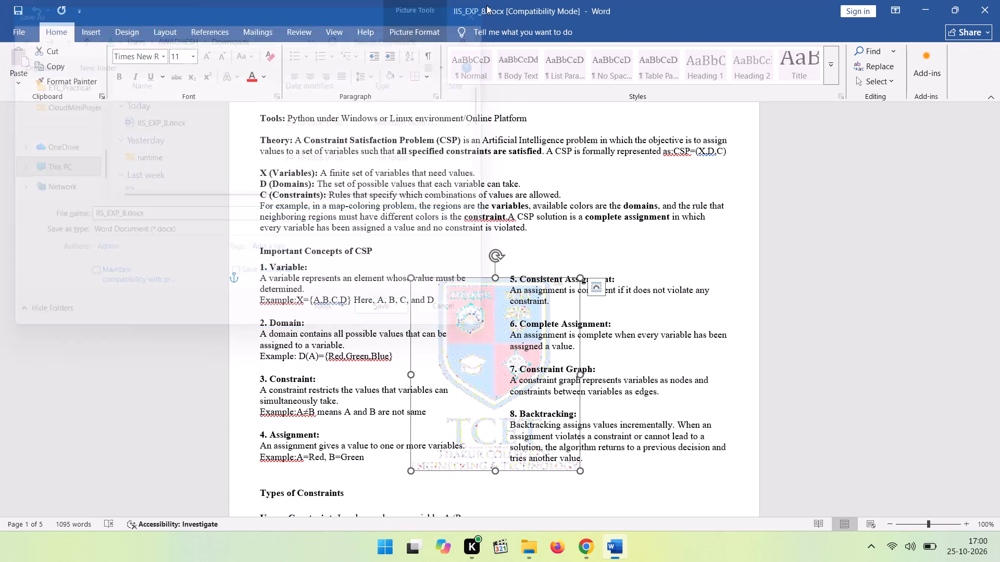
key("Insert")
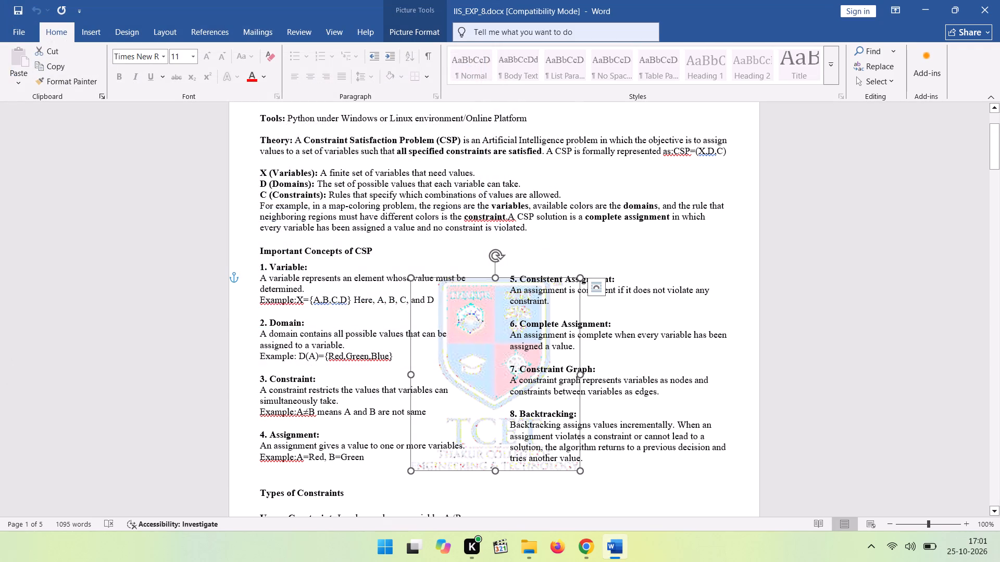
key("Delete")
Delete the faded TCET logo watermark picture behind the algorithm steps and Implementation code on the second page.
scroll(530, 222, "down", 5)
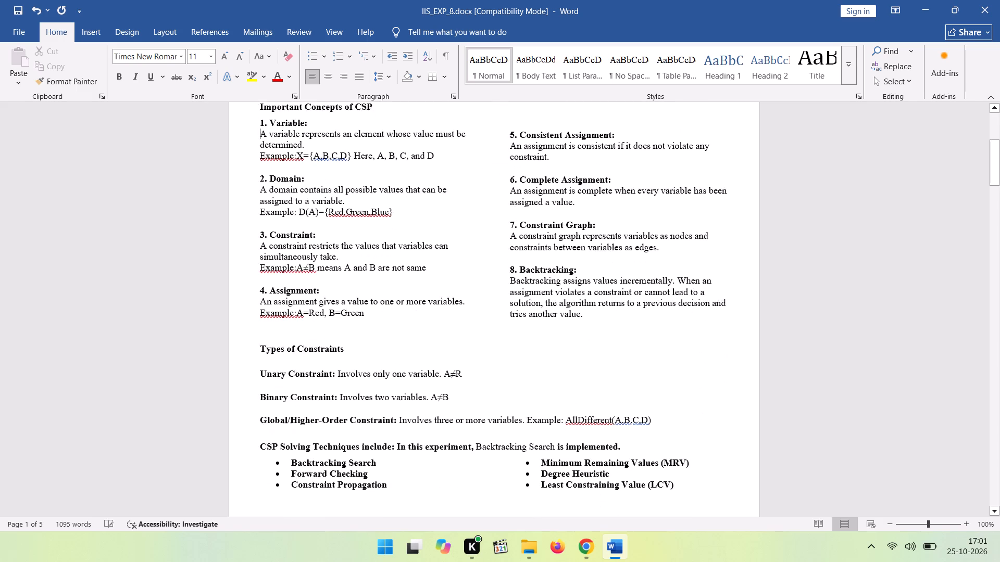
scroll(438, 366, "down", 17)
scroll(520, 267, "down", 3)
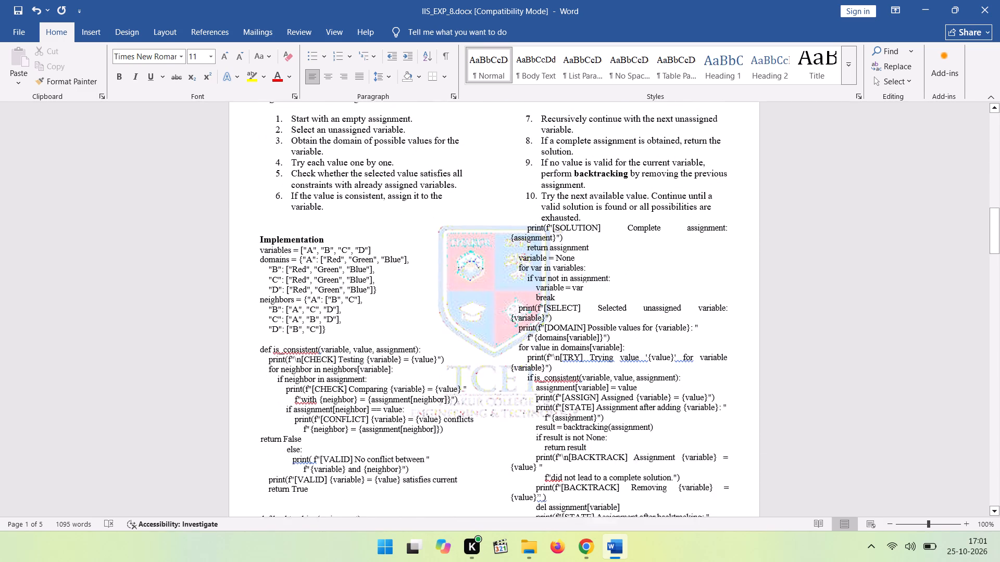
left_click(484, 244)
key("Delete")
Delete the faded TCET logo watermark picture behind the code and Output screenshots on the third page.
scroll(484, 244, "down", 8)
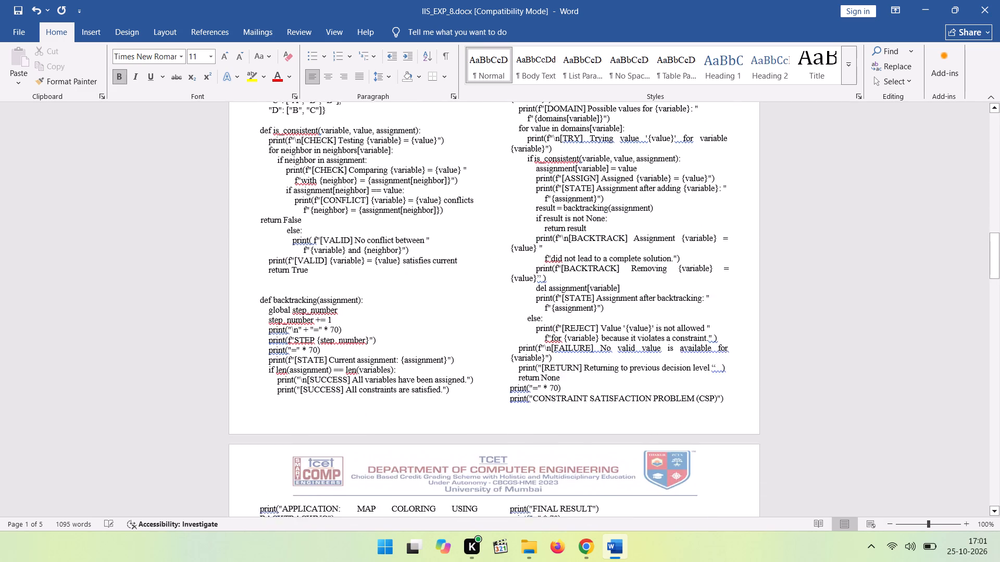
scroll(483, 244, "down", 15)
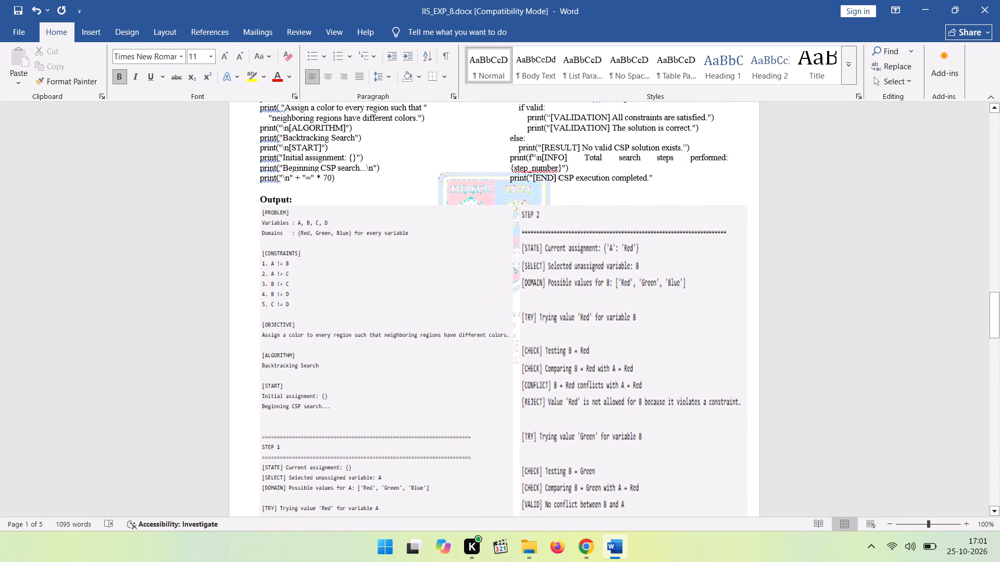
left_click(497, 186)
key("Delete")
Delete the faded TCET logo watermark picture behind the Result and discussion section on the fourth page.
scroll(492, 200, "down", 7)
scroll(460, 255, "down", 3)
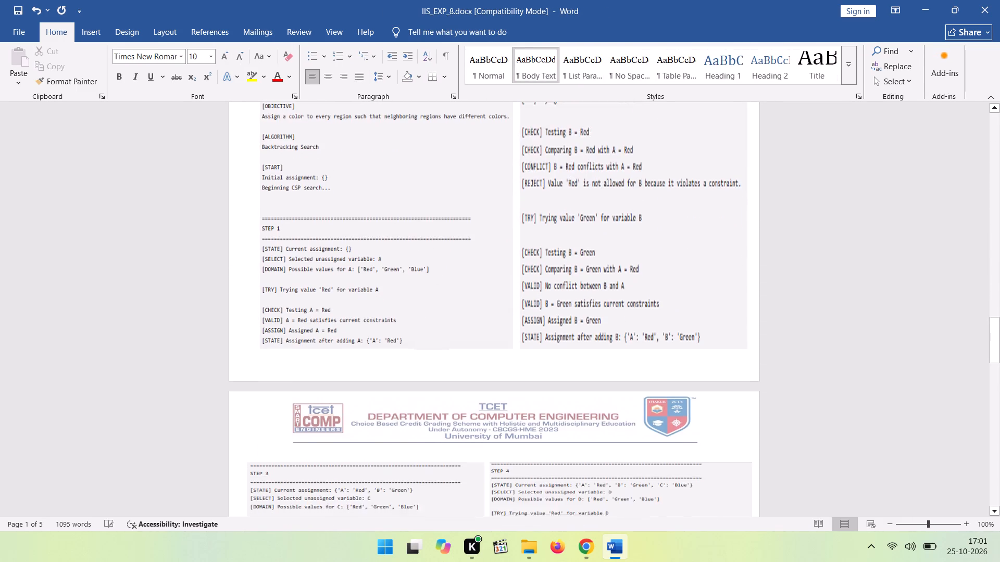
scroll(460, 255, "down", 12)
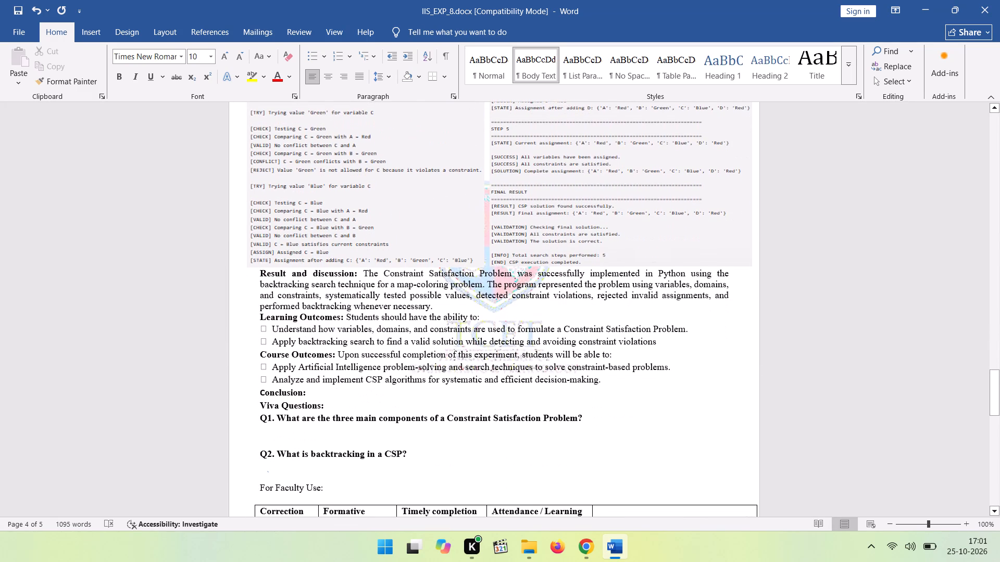
left_click(497, 303)
key("Delete")
Delete the faded TCET logo watermark picture on the last page, below the marks table.
scroll(497, 305, "down", 14)
scroll(493, 315, "down", 8)
left_click(518, 270)
key("Delete")
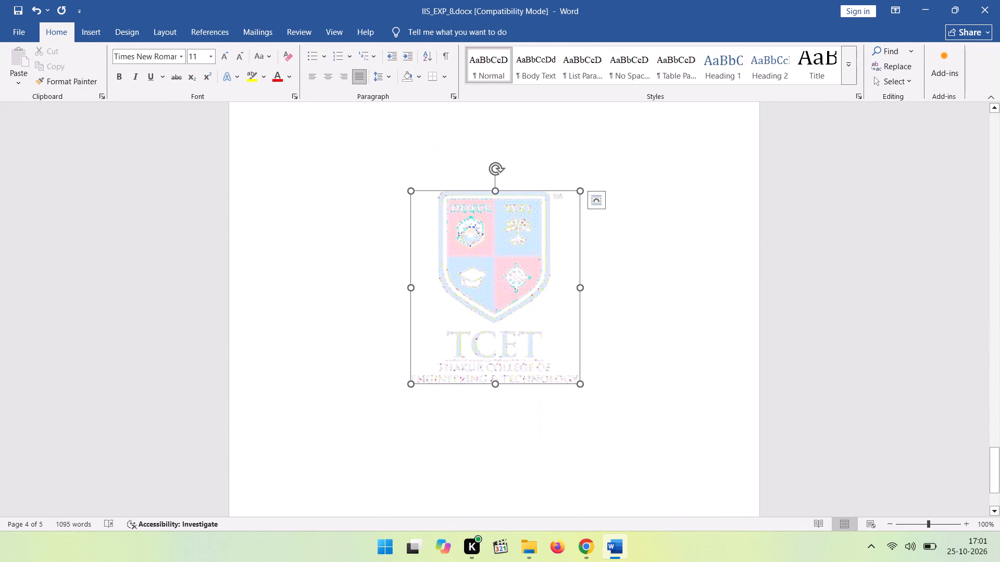
Delete the faculty marks table at the end of the document together with the "For Faculty Use:" line above it.
scroll(515, 272, "up", 6)
scroll(387, 203, "up", 5)
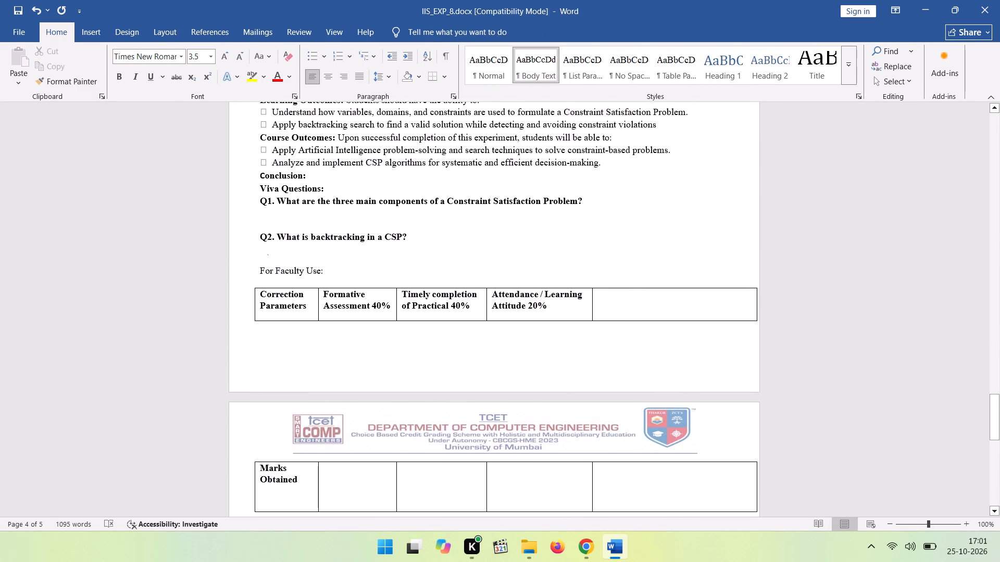
left_click_drag(244, 285, 317, 346)
left_click(271, 267)
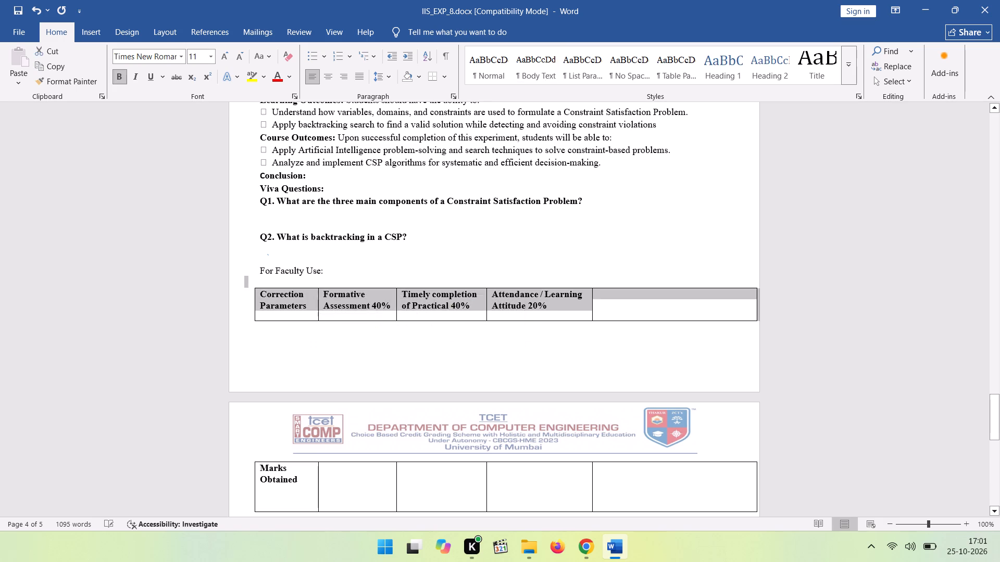
left_click_drag(255, 280, 491, 484)
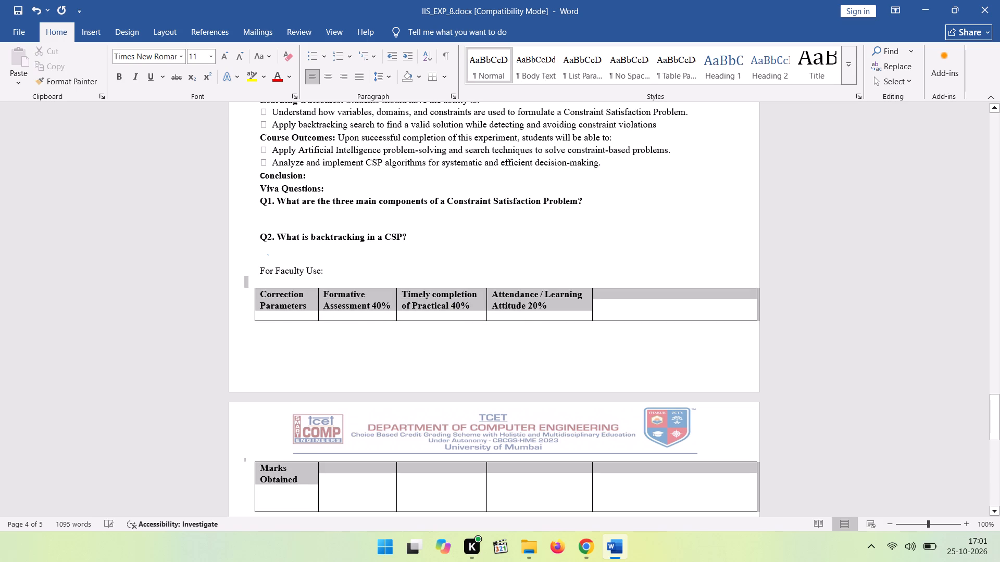
left_click_drag(491, 484, 497, 484)
key("Delete")
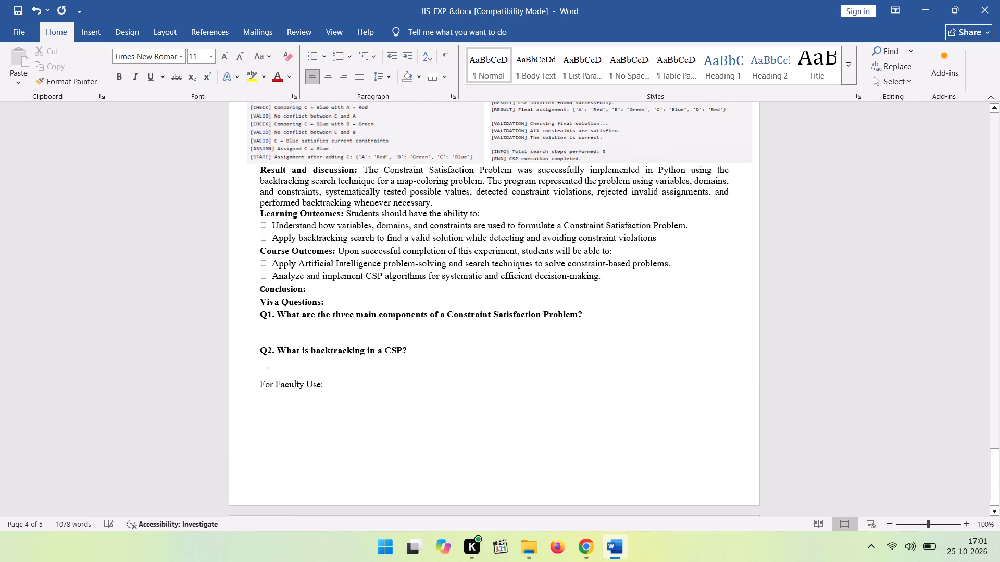
left_click_drag(321, 391, 262, 378)
key("Delete")
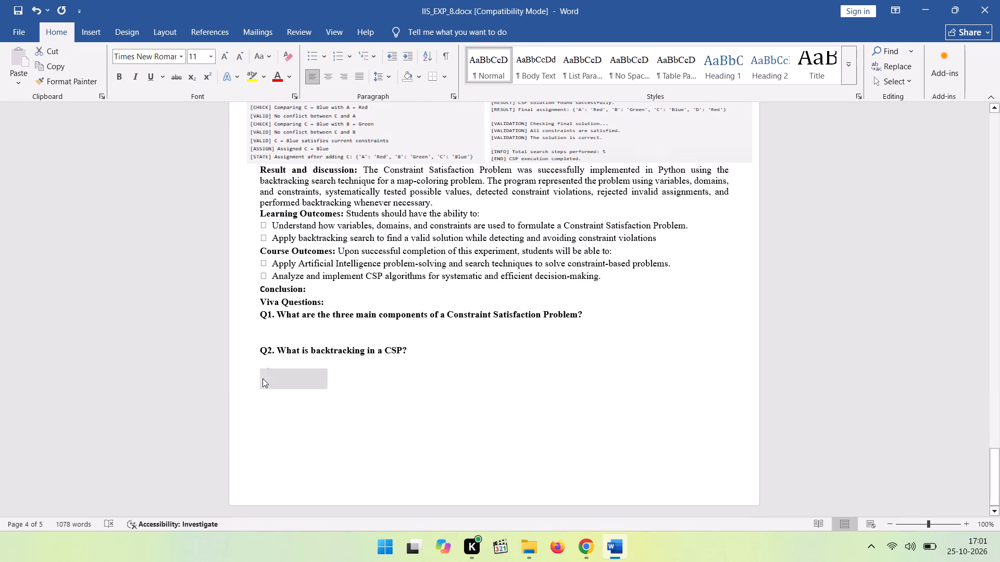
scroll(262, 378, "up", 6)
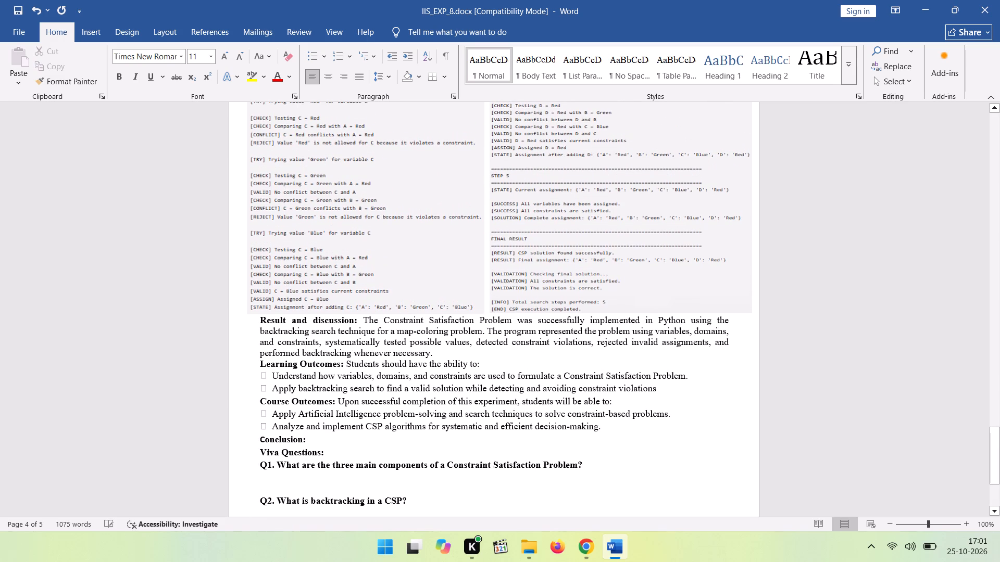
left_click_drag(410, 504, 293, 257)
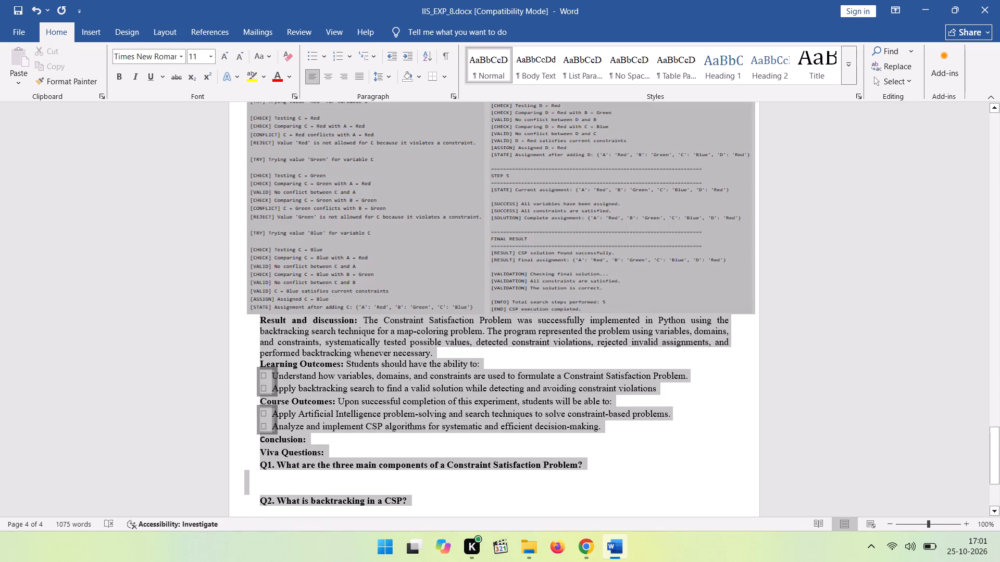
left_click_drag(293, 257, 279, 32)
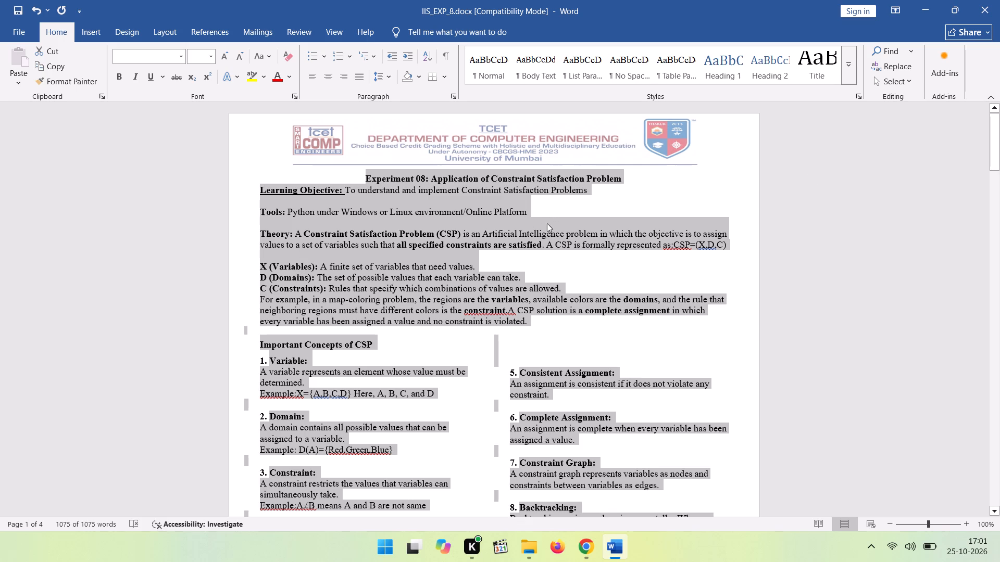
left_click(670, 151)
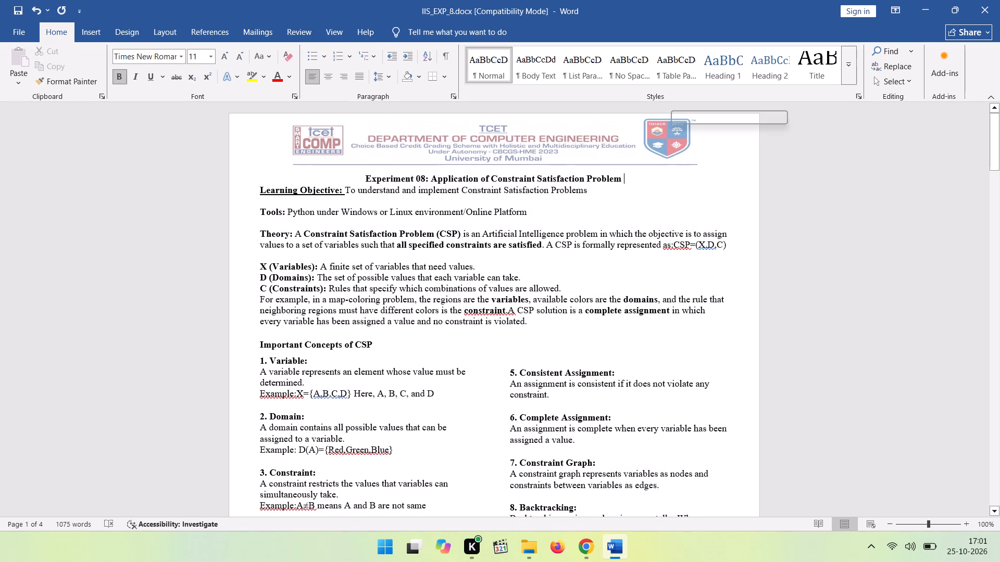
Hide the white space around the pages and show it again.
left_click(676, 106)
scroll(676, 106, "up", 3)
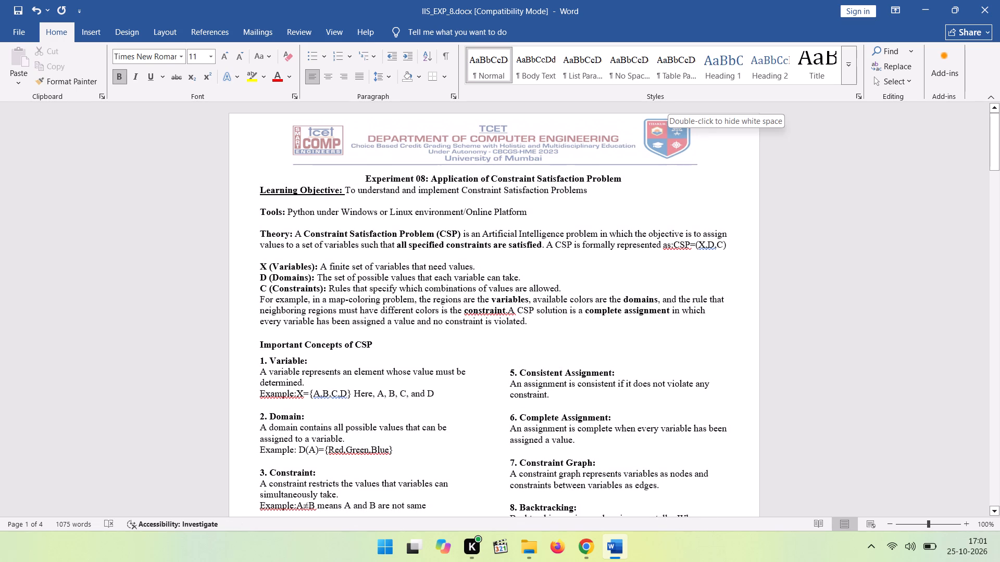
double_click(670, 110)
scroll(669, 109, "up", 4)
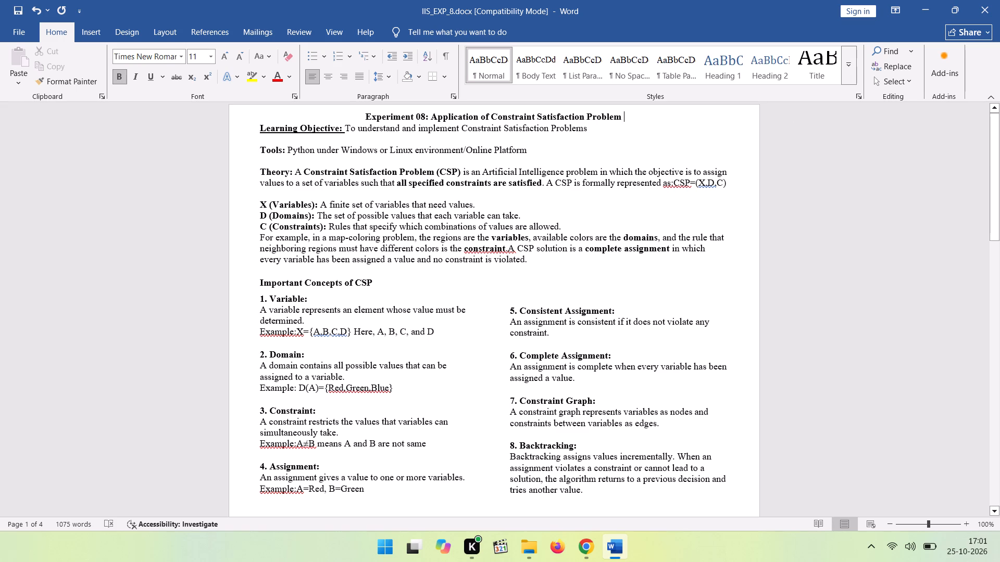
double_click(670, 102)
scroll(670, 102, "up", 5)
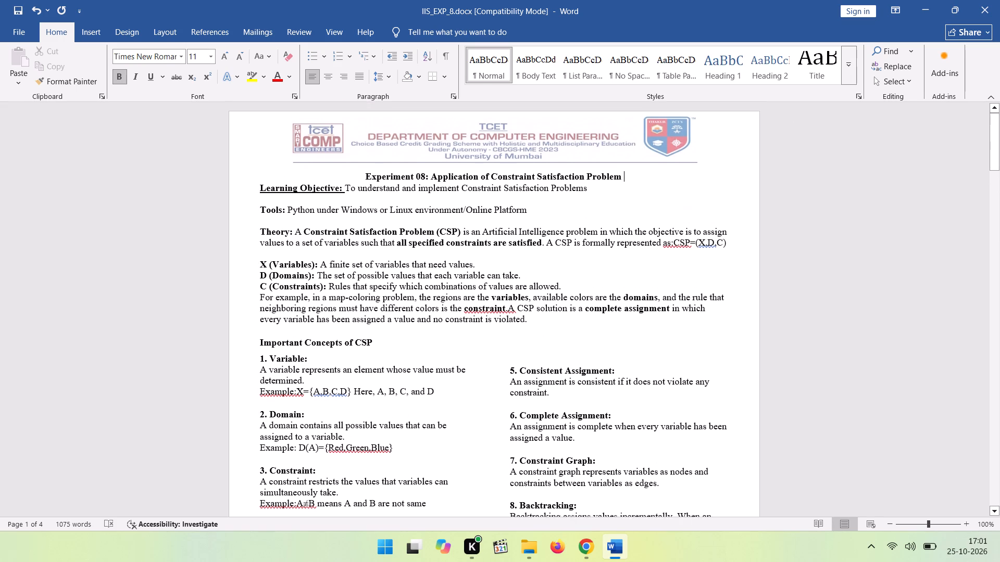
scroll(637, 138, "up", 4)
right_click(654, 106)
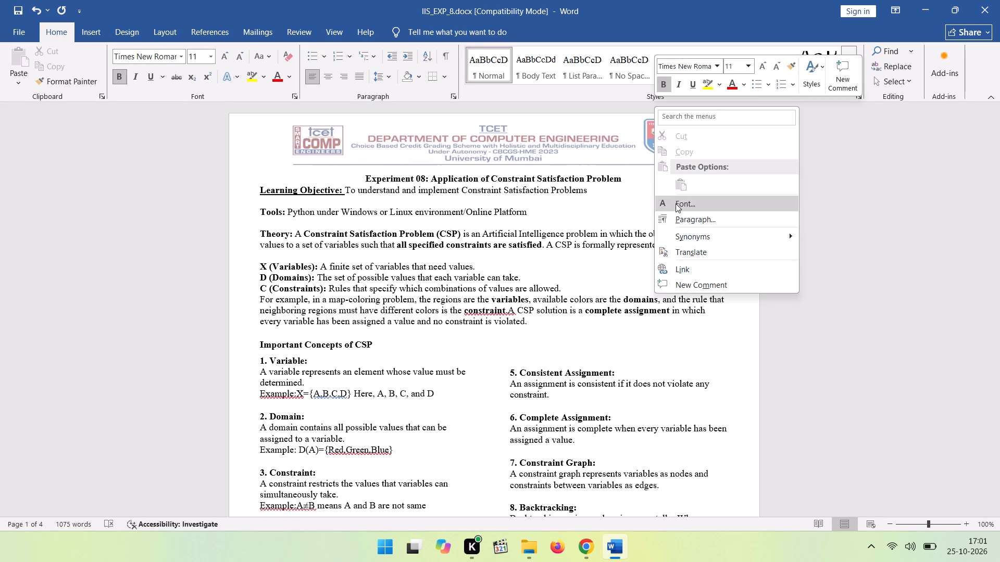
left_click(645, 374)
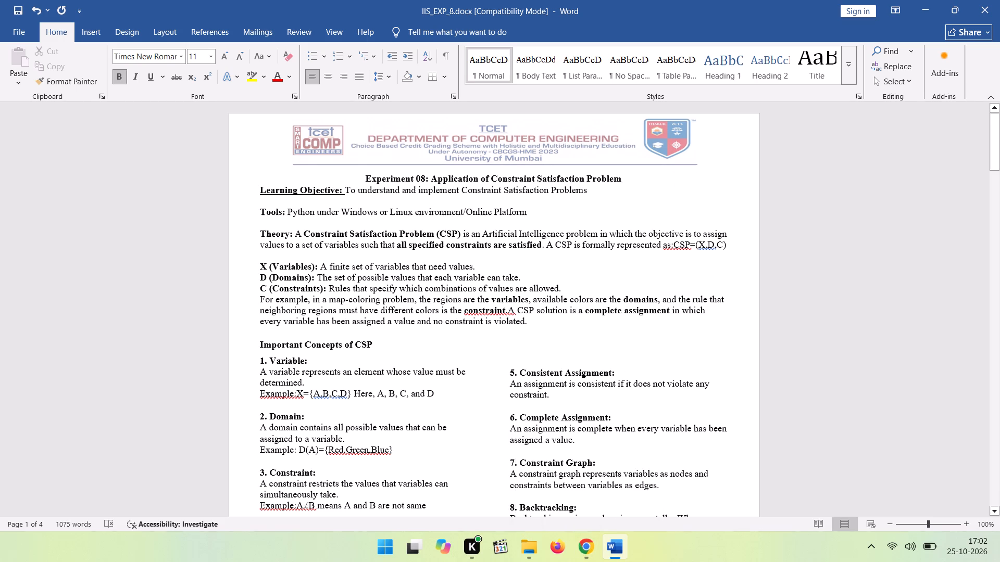
Review the whole experiment document from the learning objective on the first page through to the viva questions on the last page.
scroll(439, 379, "down", 10)
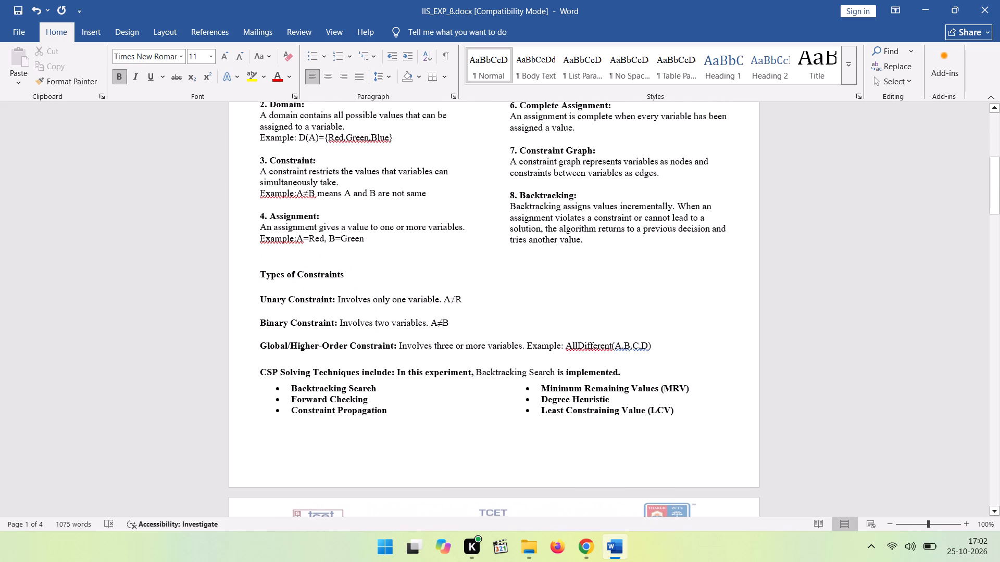
scroll(422, 386, "down", 8)
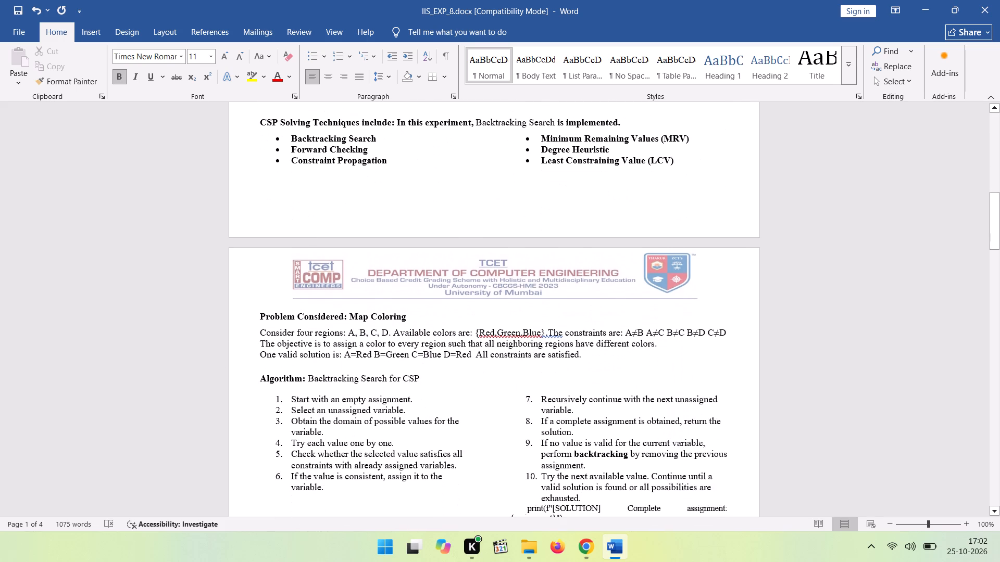
scroll(419, 389, "down", 8)
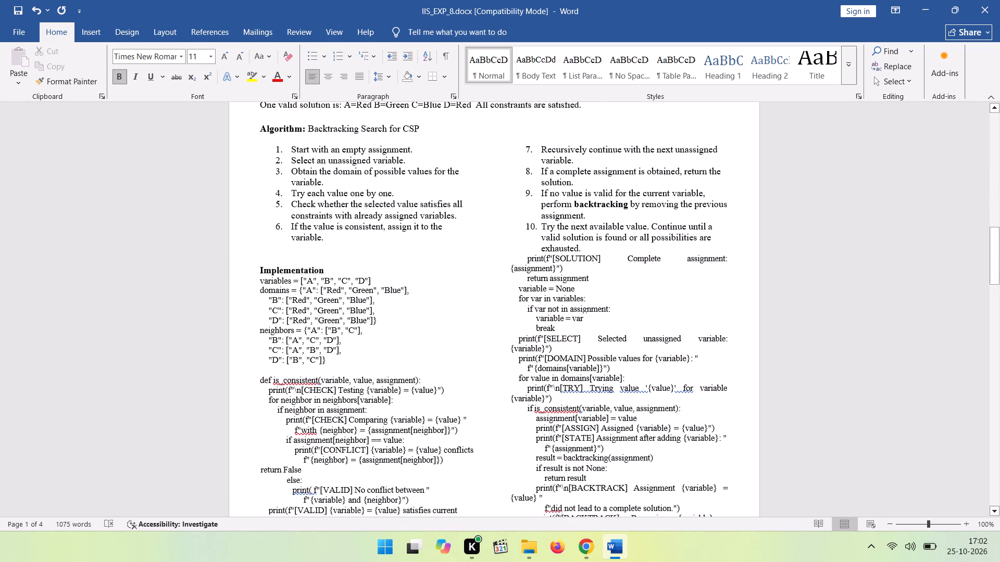
scroll(408, 391, "down", 5)
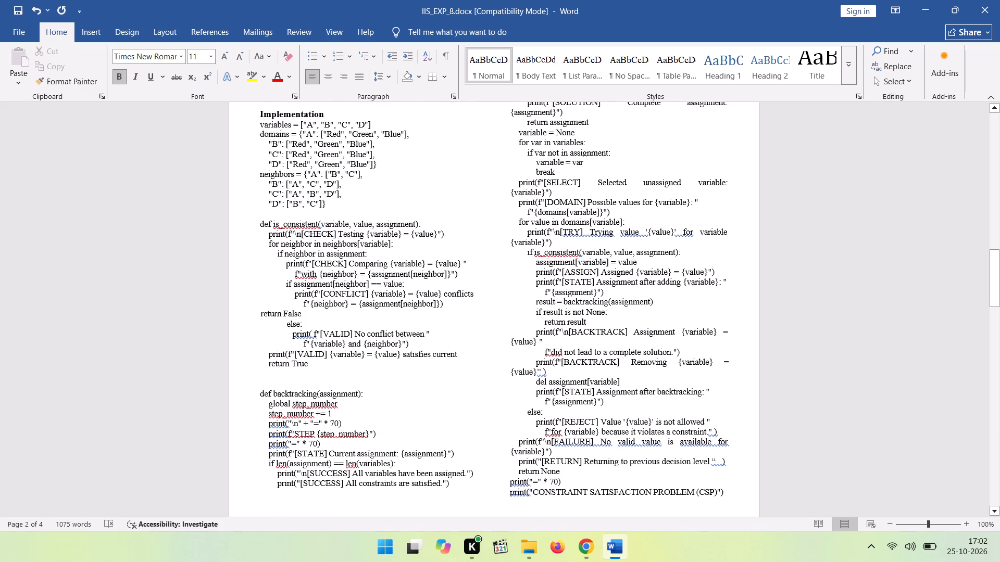
scroll(401, 386, "down", 5)
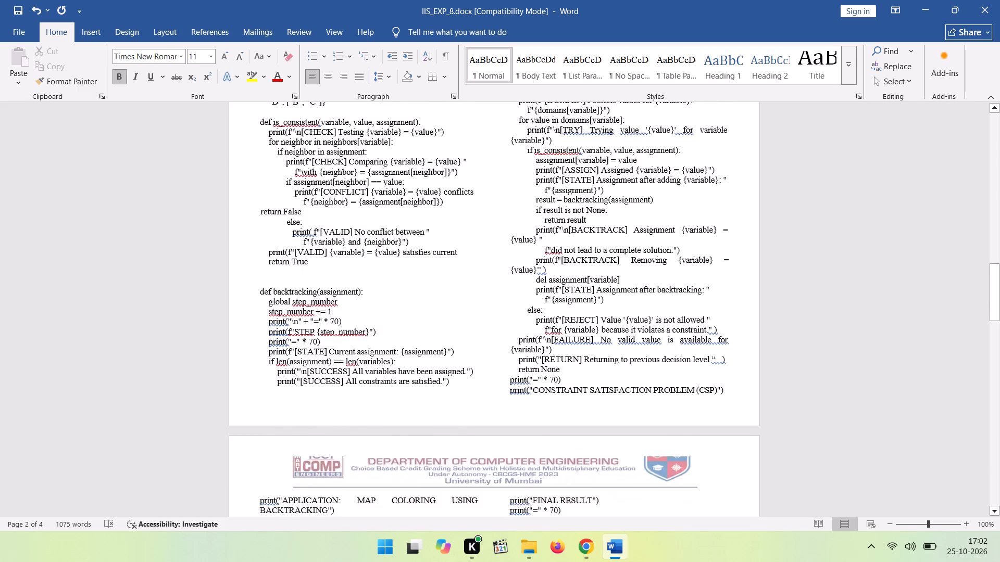
scroll(407, 387, "down", 18)
scroll(395, 397, "down", 12)
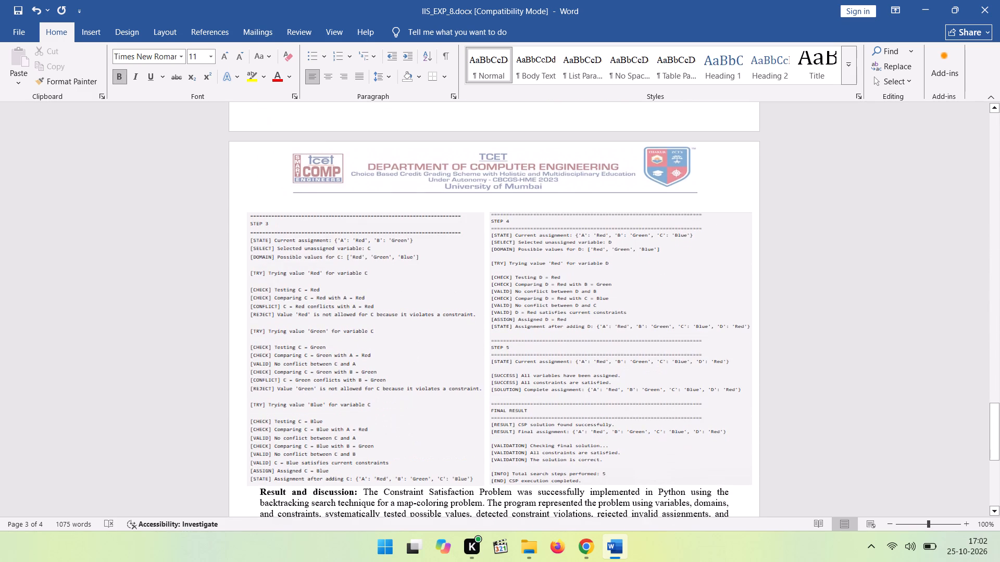
scroll(385, 406, "down", 6)
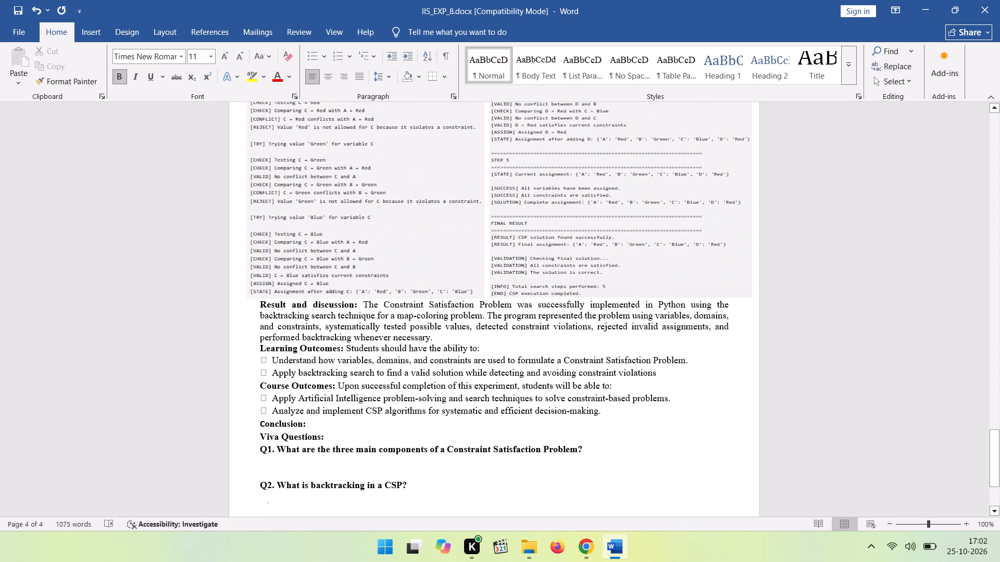